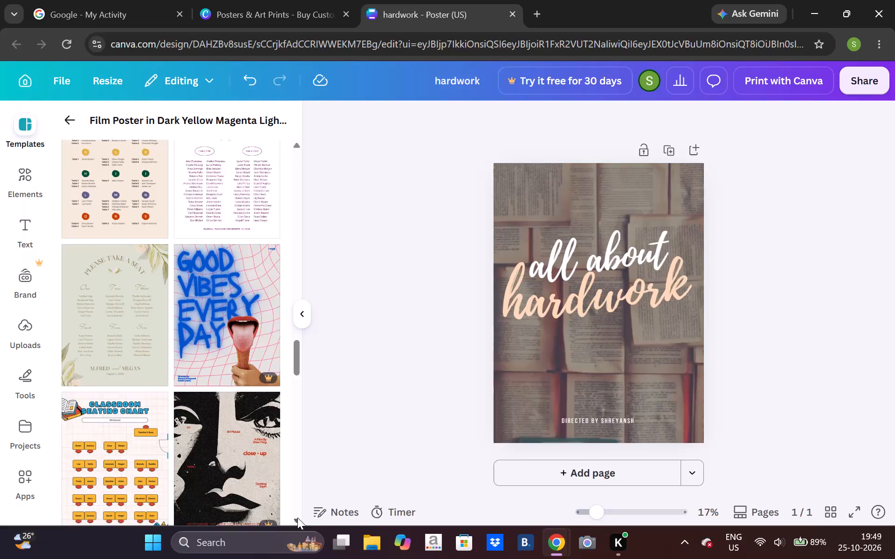
# Add the dark blue wedding seating chart template with pink flowers to the design as a new page.
pyautogui.tripleClick(297, 518)
pyautogui.tripleClick(297, 518)
pyautogui.tripleClick(297, 518)
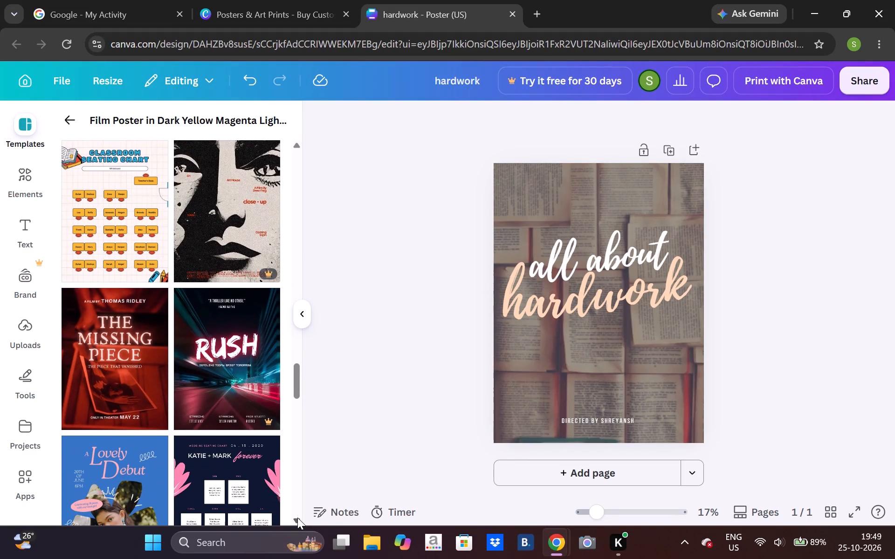
pyautogui.click(297, 518)
pyautogui.tripleClick(297, 518)
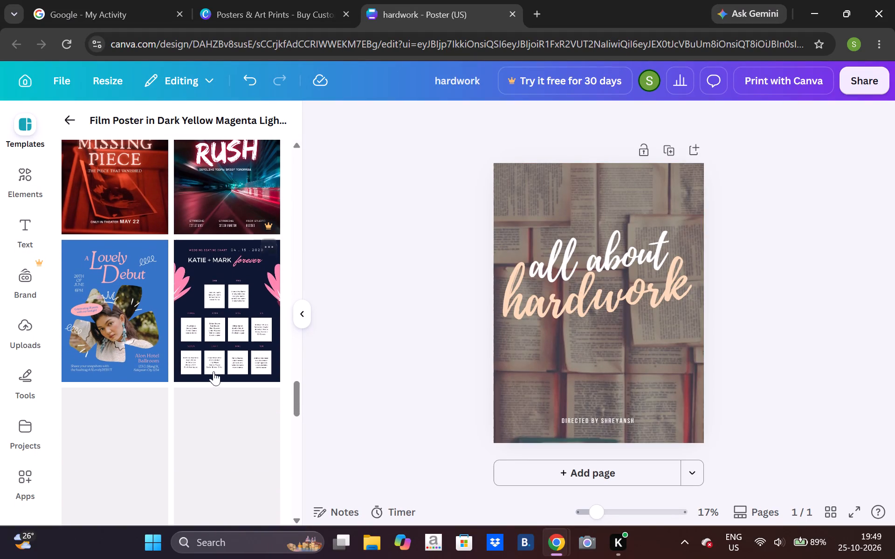
pyautogui.click(215, 367)
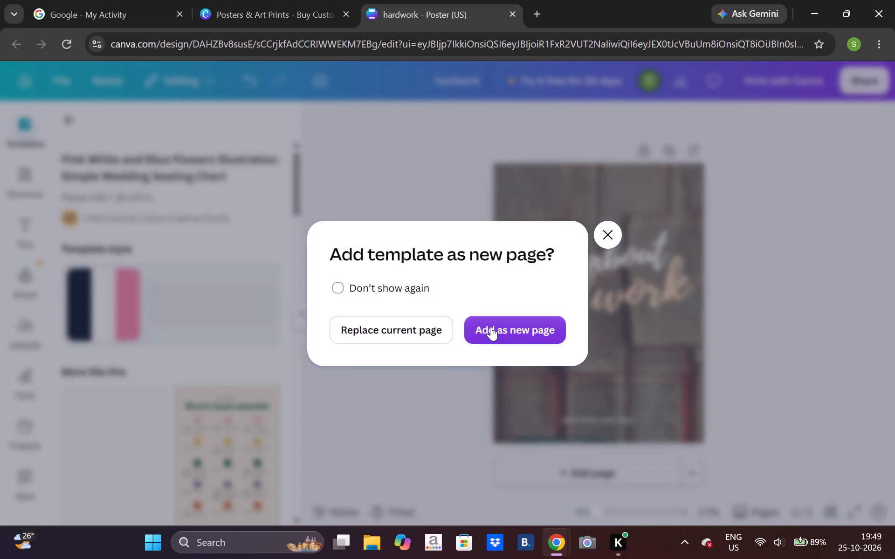
pyautogui.click(491, 327)
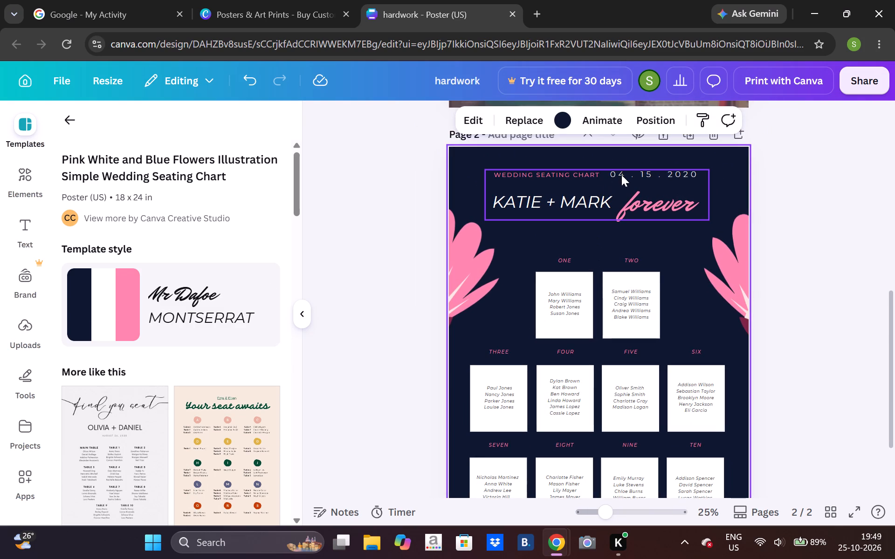
# Replace the "KATIE + MARK" text in the page 2 heading with "time".
pyautogui.click(598, 200)
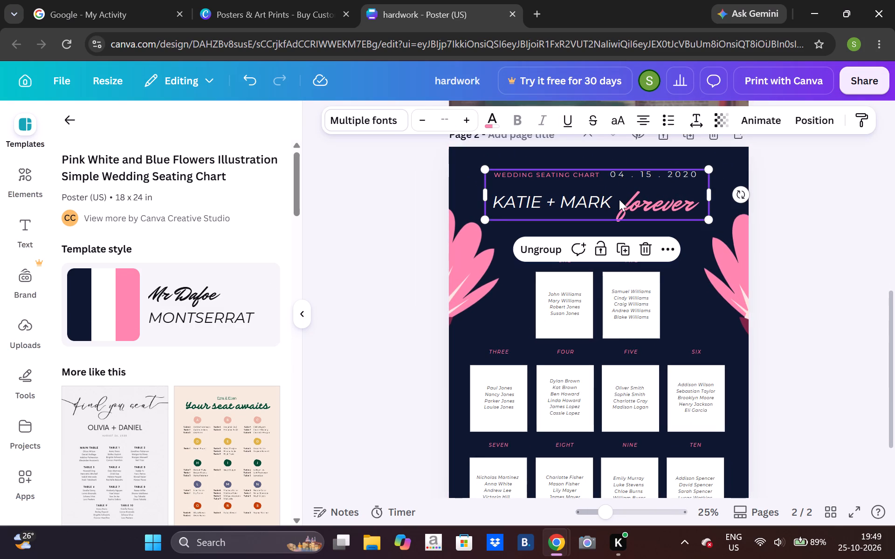
pyautogui.click(619, 199)
pyautogui.click(609, 204)
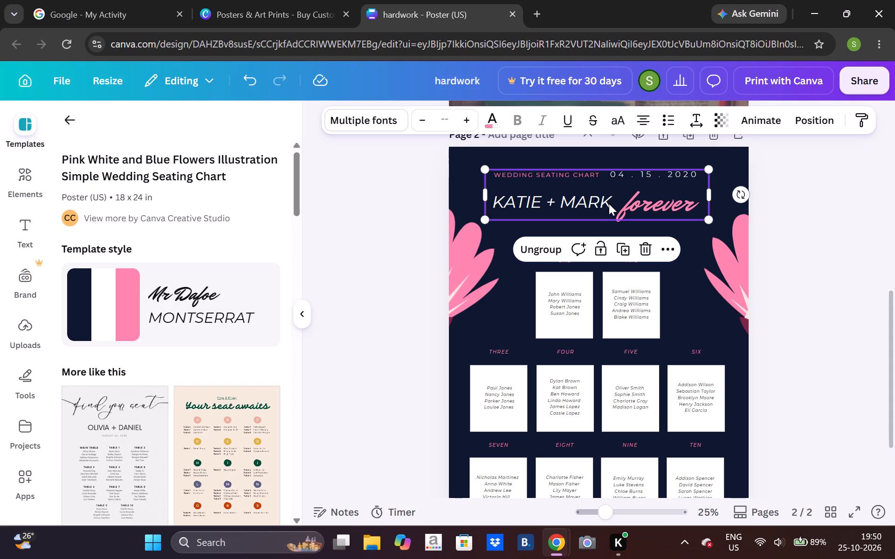
pyautogui.click(609, 204)
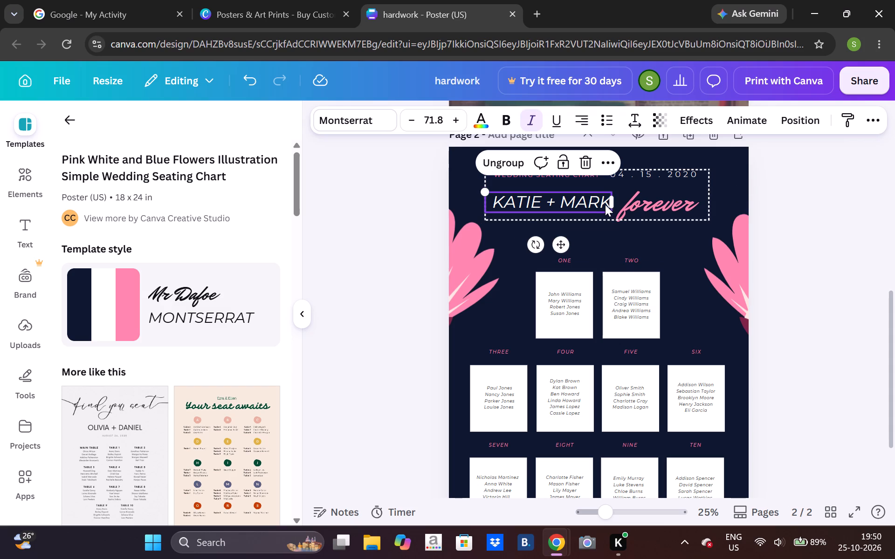
pyautogui.click(605, 205)
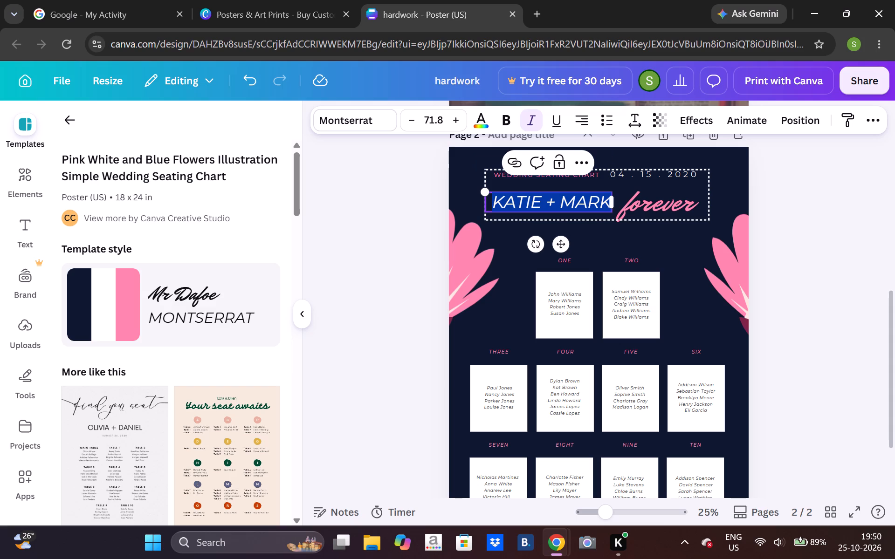
pyautogui.press('BackSpace')
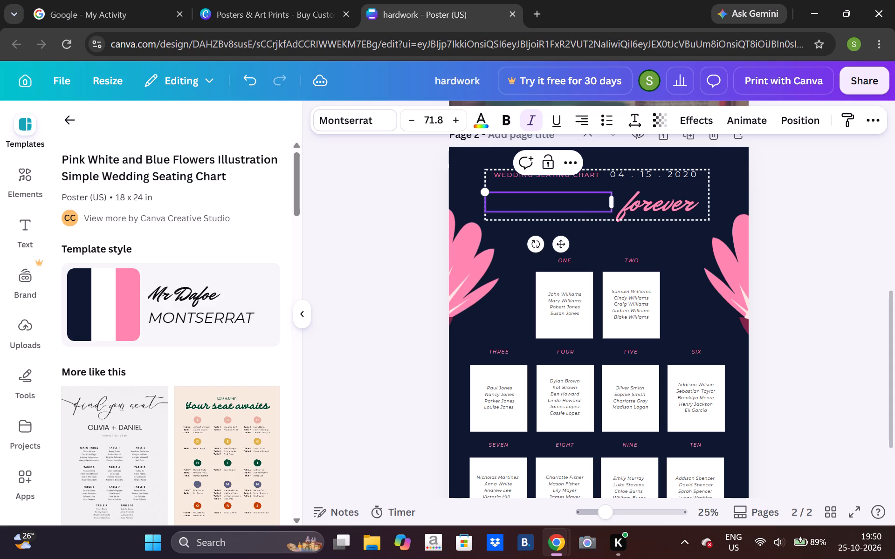
pyautogui.write('ti')
pyautogui.write('me')
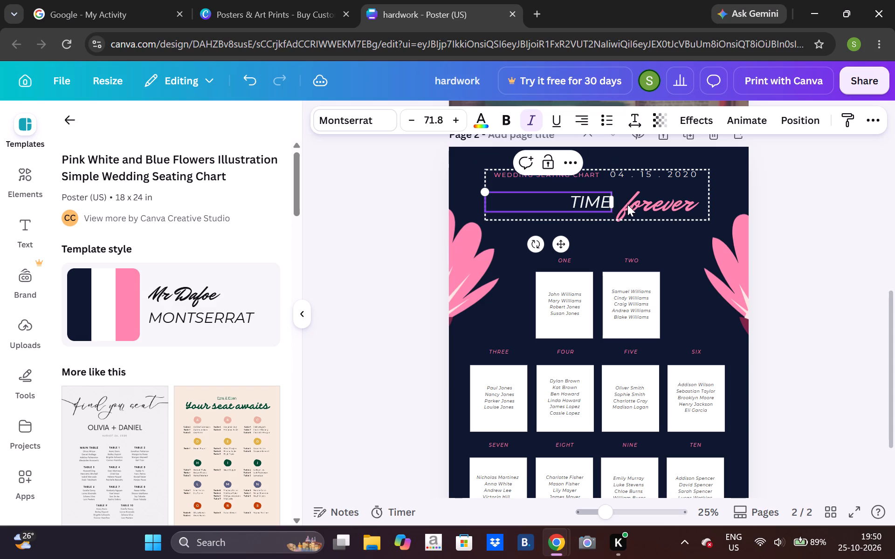
# Replace the pink script word "forever" in the heading with "table".
pyautogui.click(627, 205)
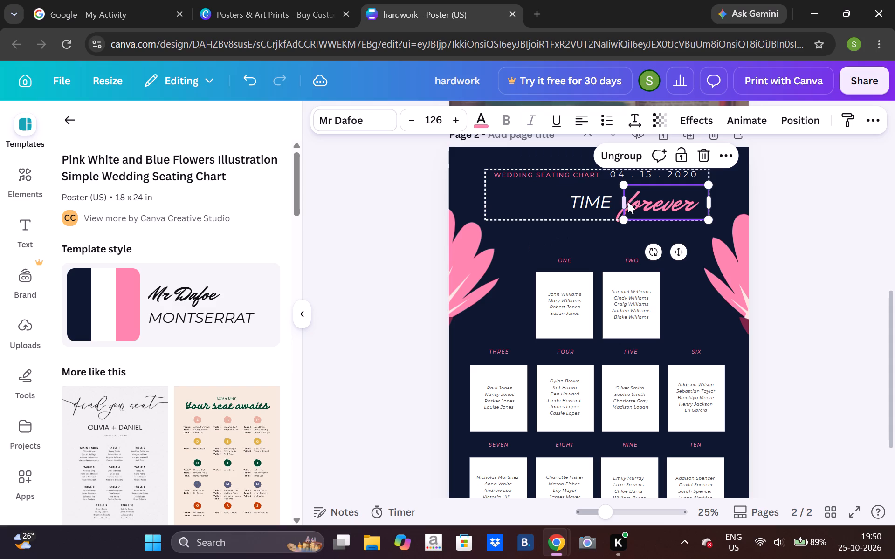
pyautogui.click(632, 203)
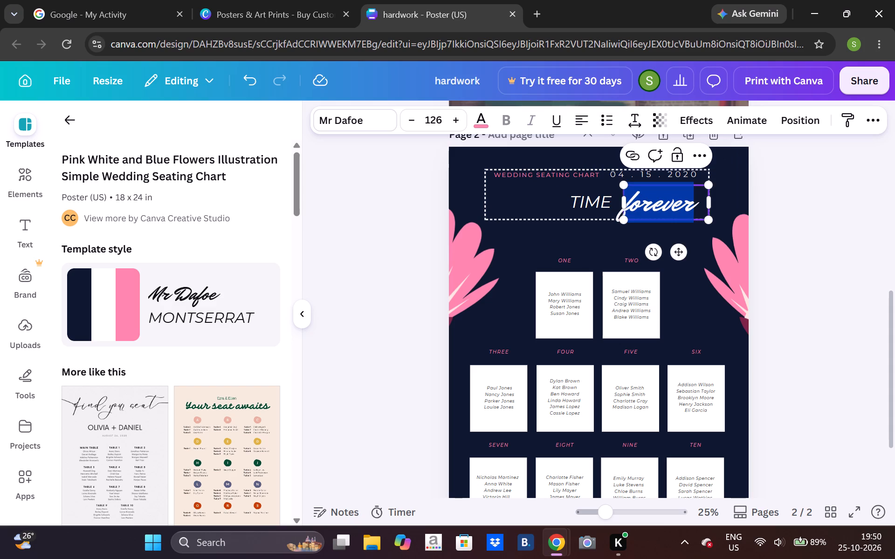
pyautogui.press('t')
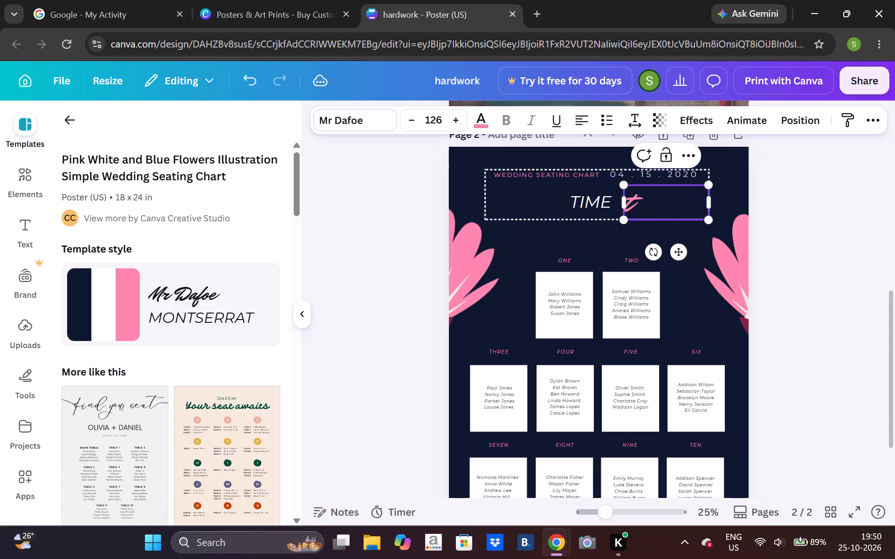
pyautogui.write('able')
pyautogui.click(711, 229)
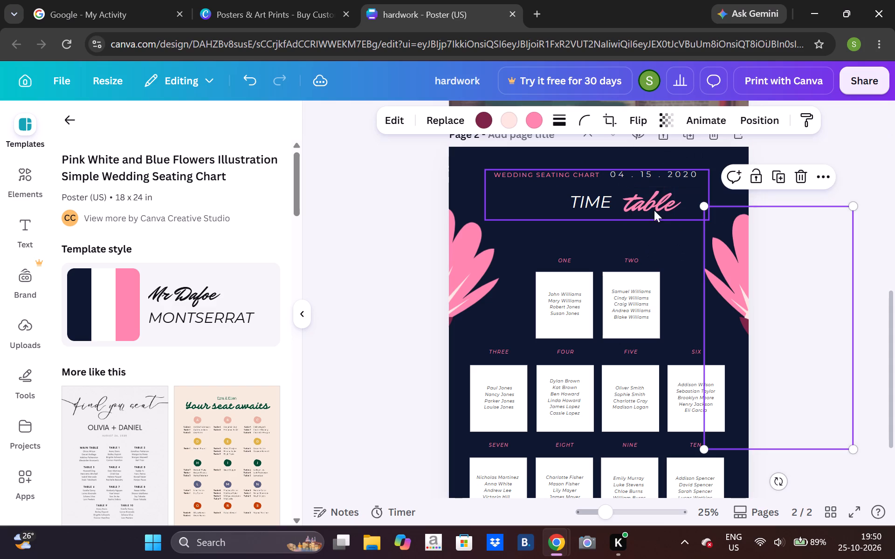
# Delete the "Wedding Seating Chart" line and the date above the page 2 title.
pyautogui.click(619, 172)
pyautogui.click(570, 172)
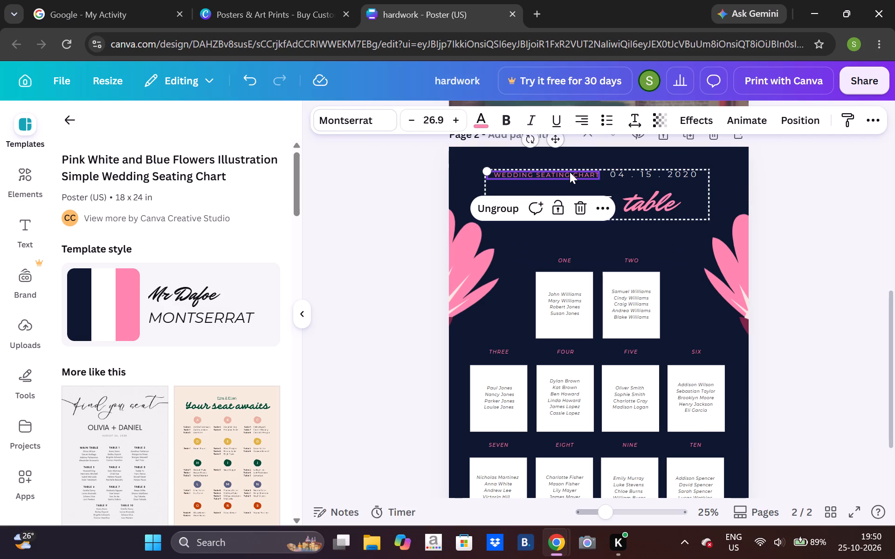
pyautogui.press('BackSpace')
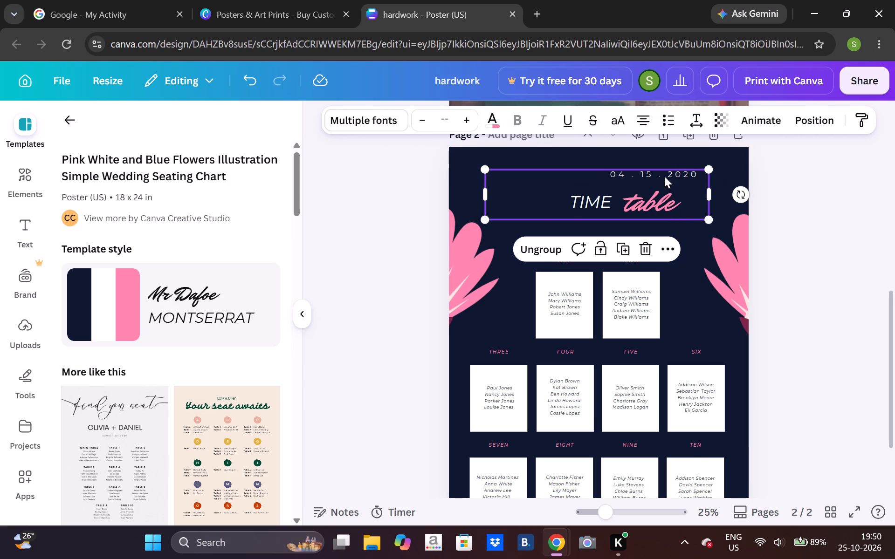
pyautogui.click(680, 171)
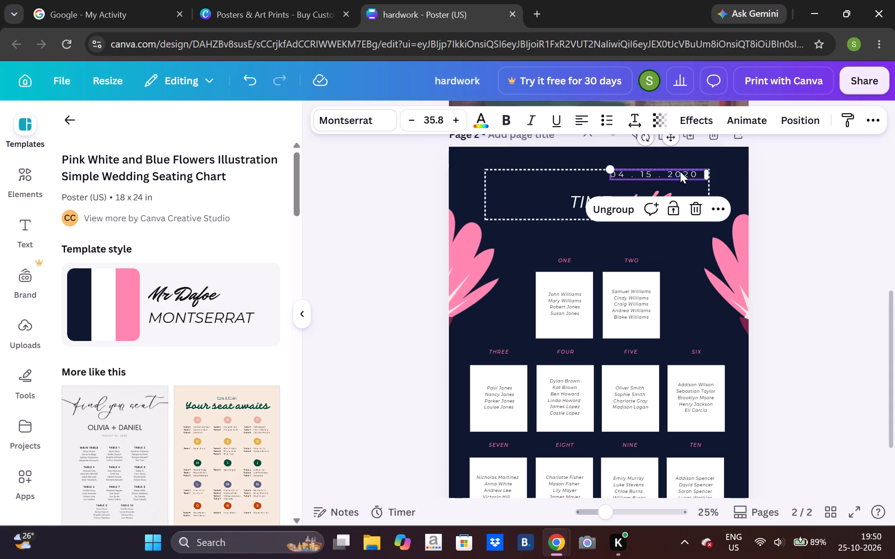
pyautogui.press('BackSpace')
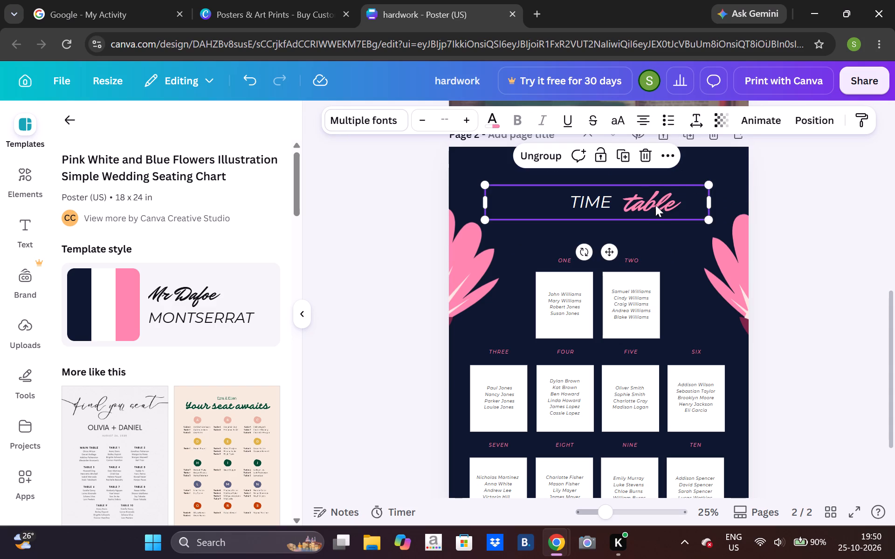
# Shift the "TIME table" title group sideways so its words sit centred above the boxes.
pyautogui.moveTo(650, 205); pyautogui.dragTo(623, 206)
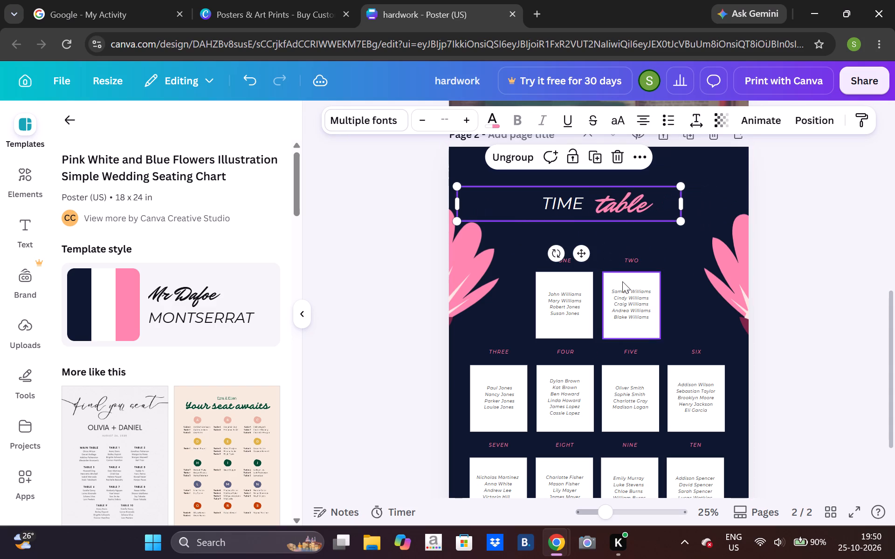
pyautogui.click(733, 244)
# Rename the first-row box headings ONE and TWO as "monday" and "tuesday".
pyautogui.click(571, 261)
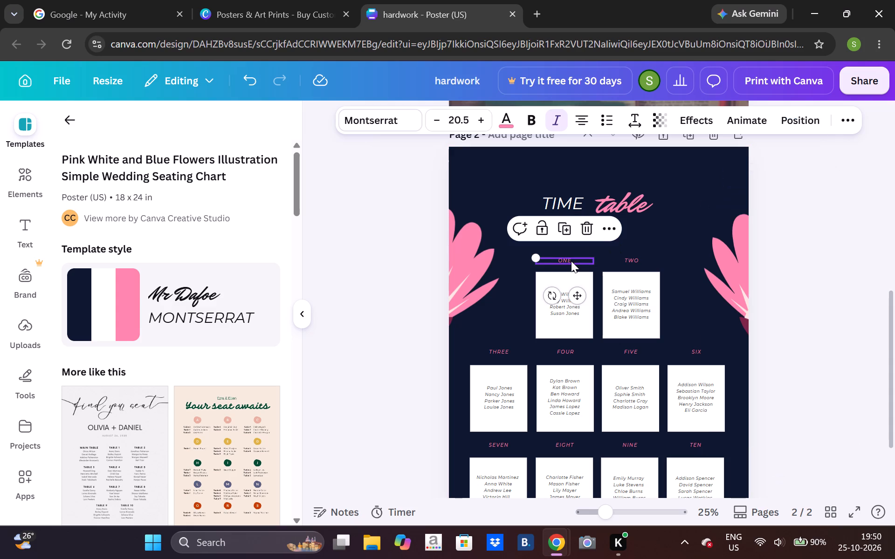
pyautogui.click(571, 261)
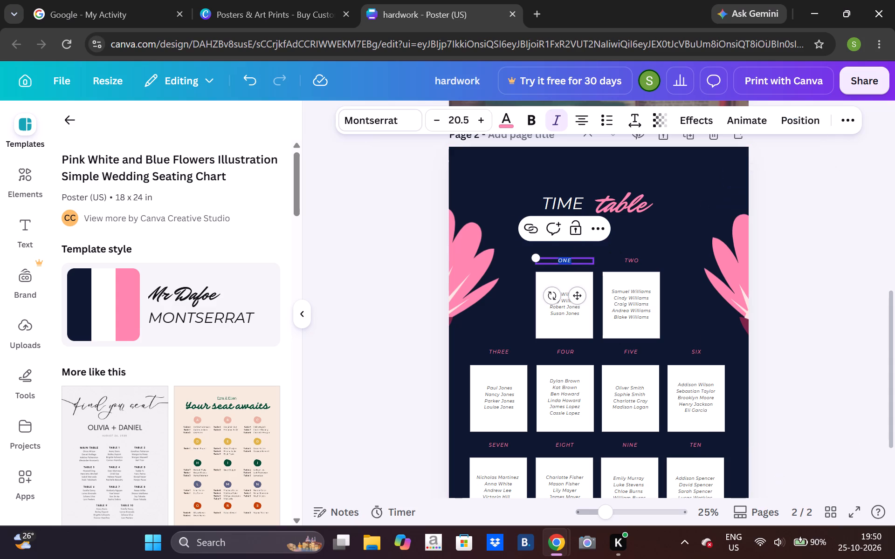
pyautogui.write('monday')
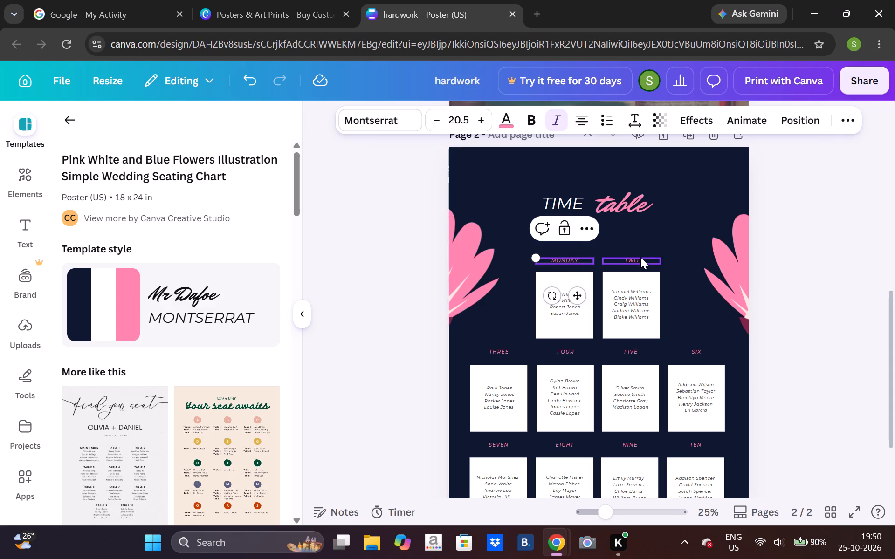
pyautogui.click(640, 257)
pyautogui.click(640, 257)
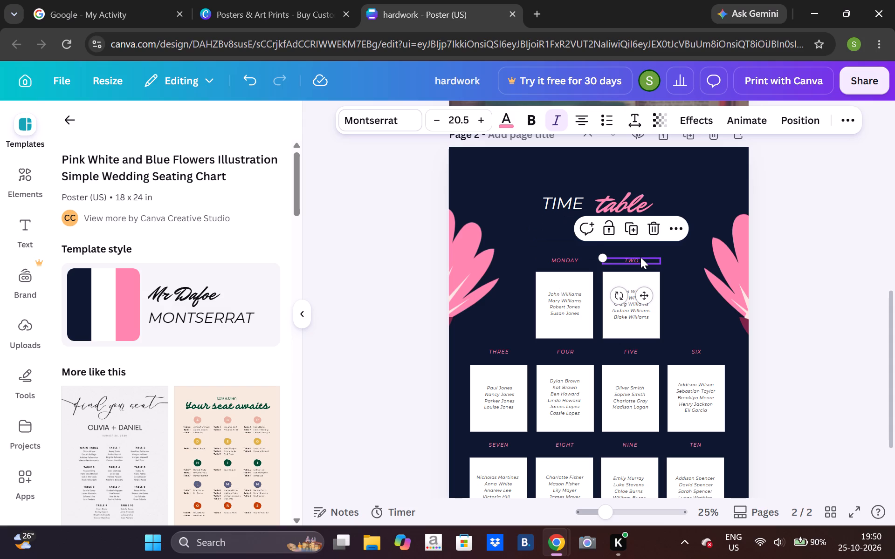
pyautogui.write('tuesday')
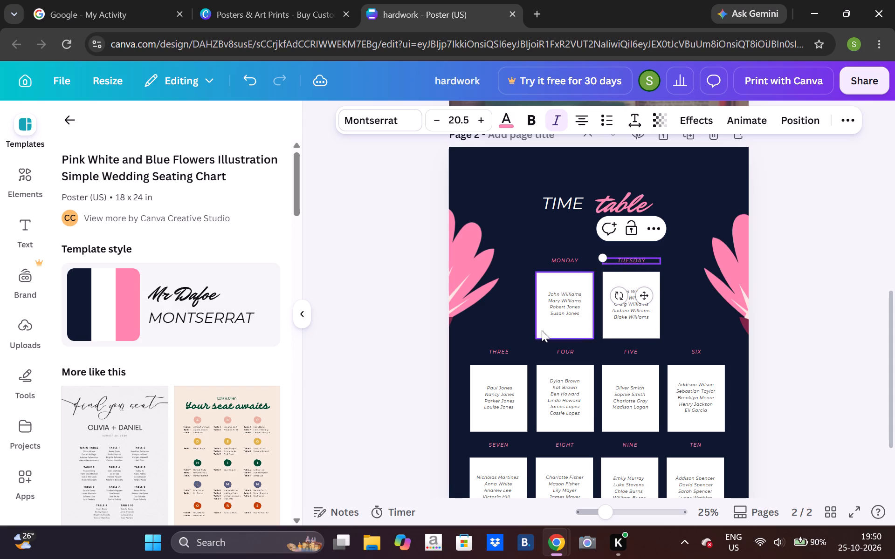
# Rename the second-row box headings THREE, FOUR and FIVE as "wednesday", "thursday" and "friday".
pyautogui.click(503, 351)
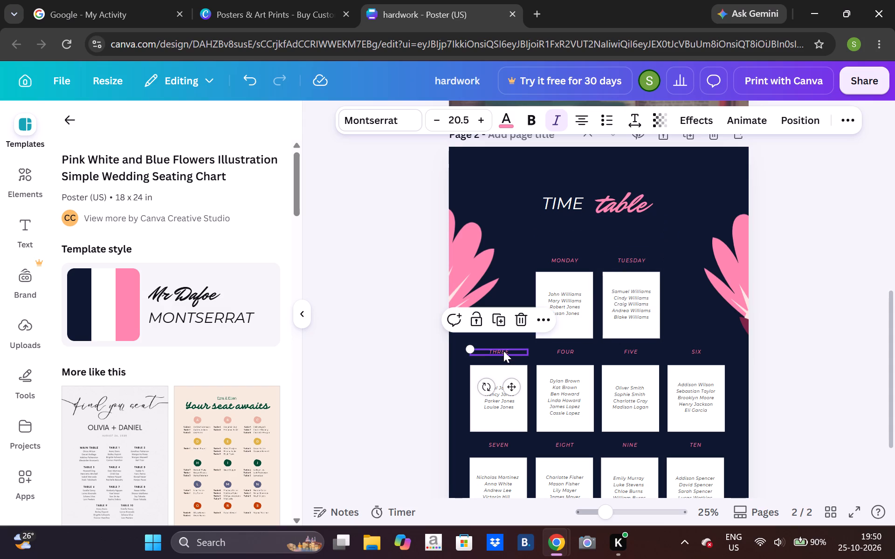
pyautogui.click(503, 351)
pyautogui.write('wedn')
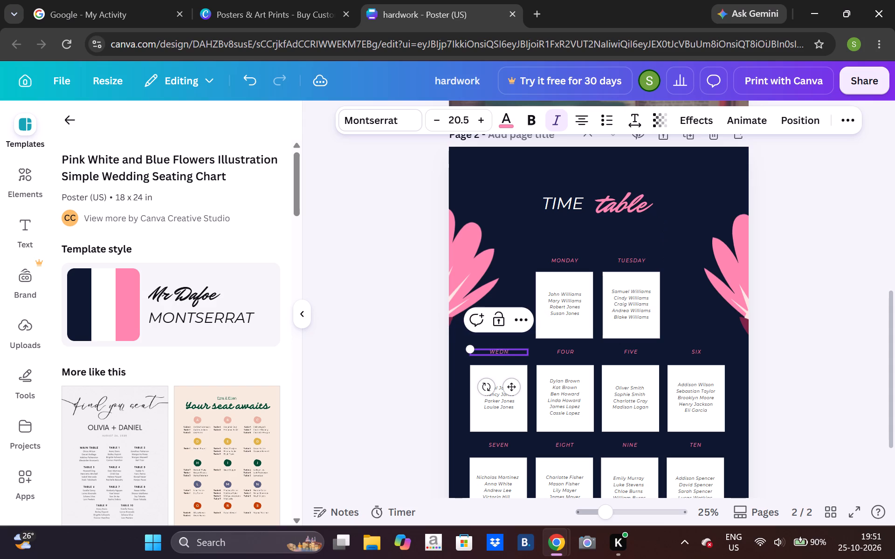
pyautogui.write('esda')
pyautogui.press('y')
pyautogui.click(558, 353)
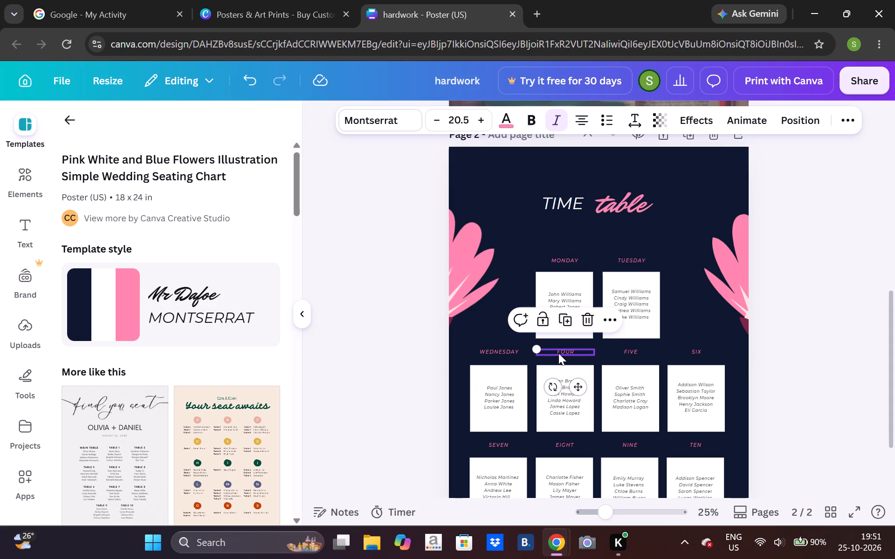
pyautogui.click(558, 353)
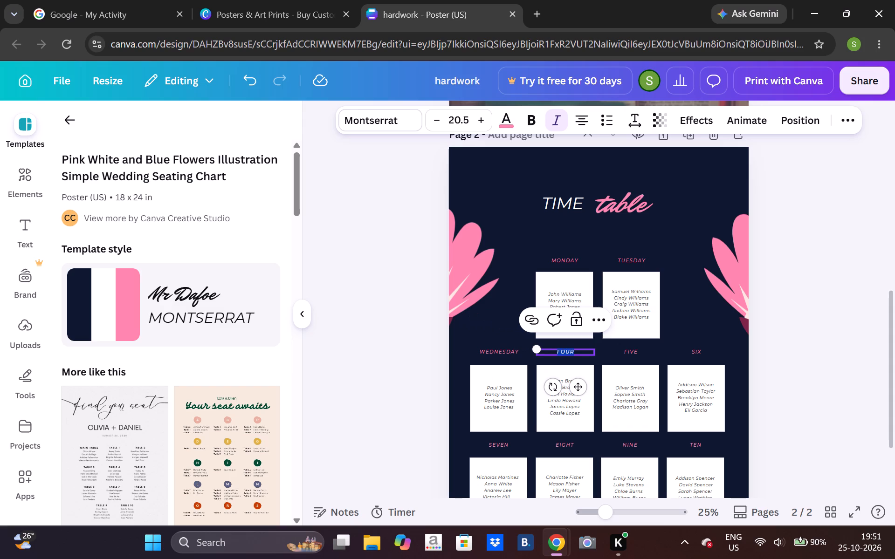
pyautogui.write('thursday')
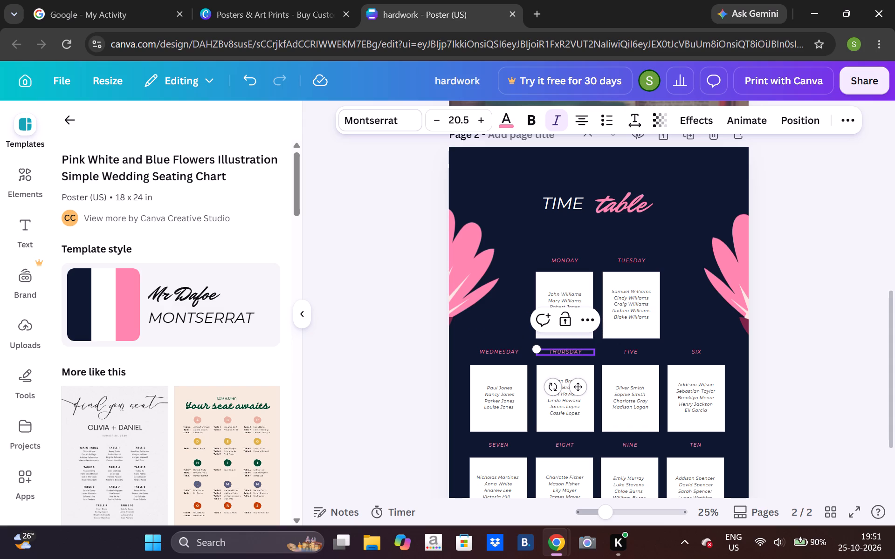
pyautogui.click(630, 349)
pyautogui.click(630, 349)
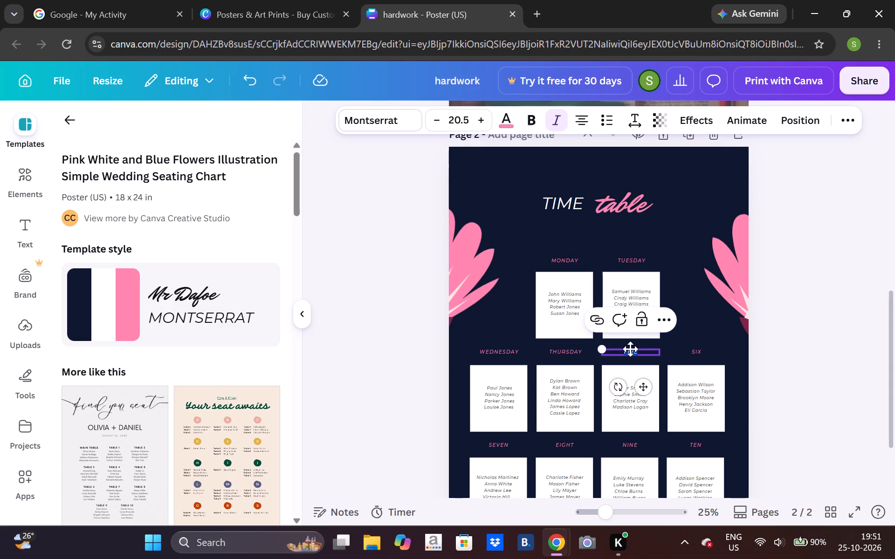
pyautogui.write('fri')
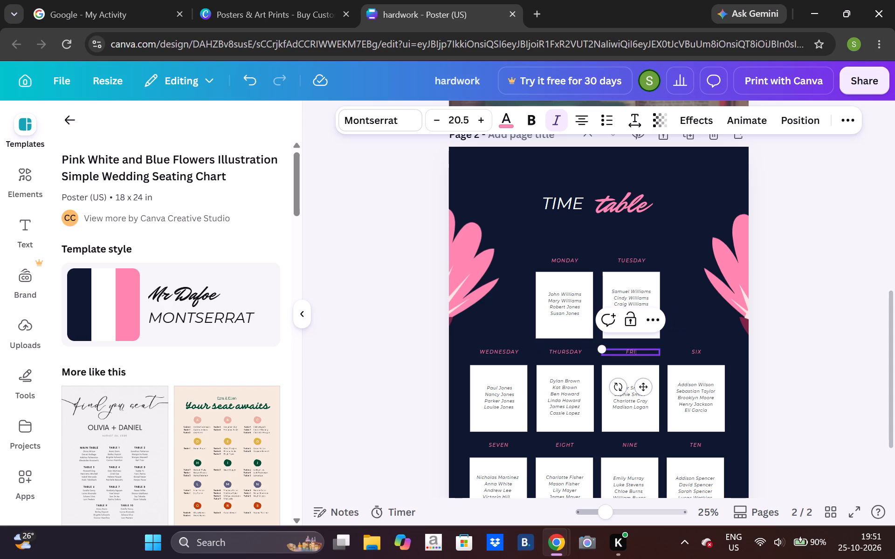
pyautogui.write('day')
# Rename the box headings SIX and SEVEN as "saturday" and "sunday".
pyautogui.click(689, 353)
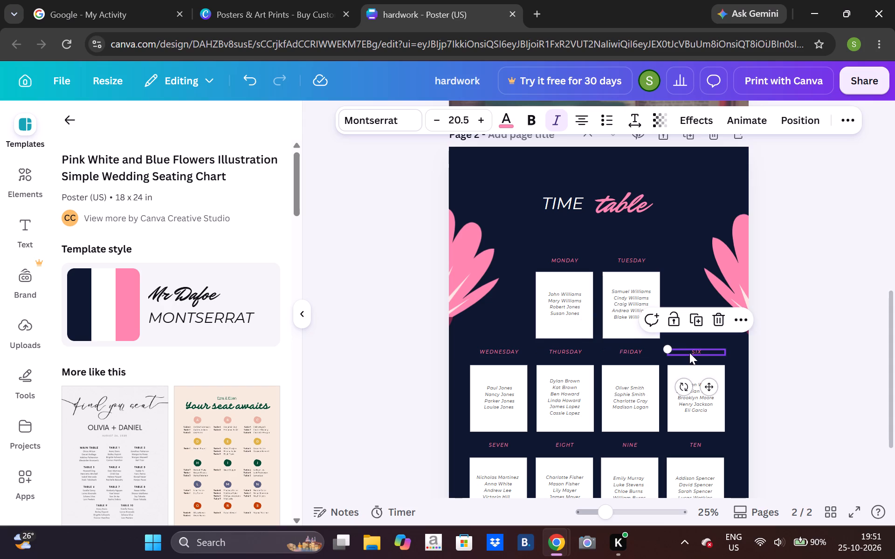
pyautogui.click(689, 353)
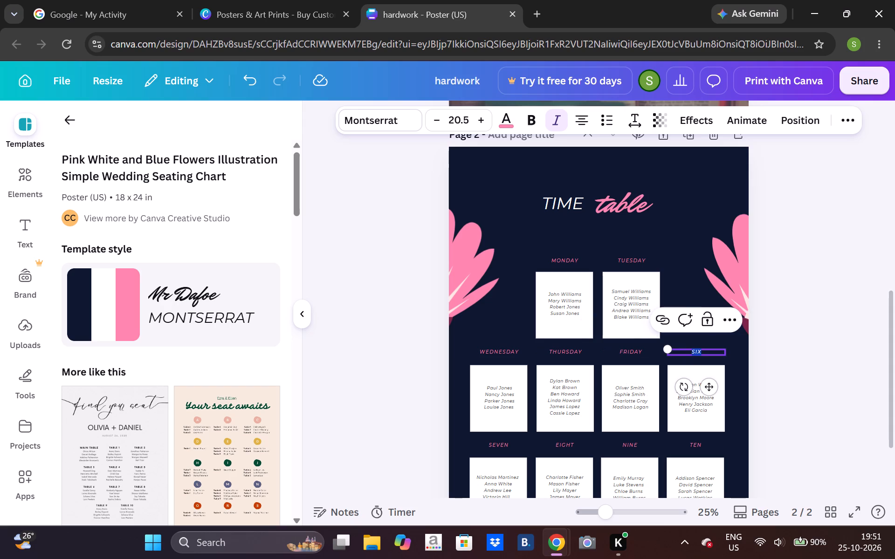
pyautogui.press('s')
pyautogui.write('atu')
pyautogui.write('rday')
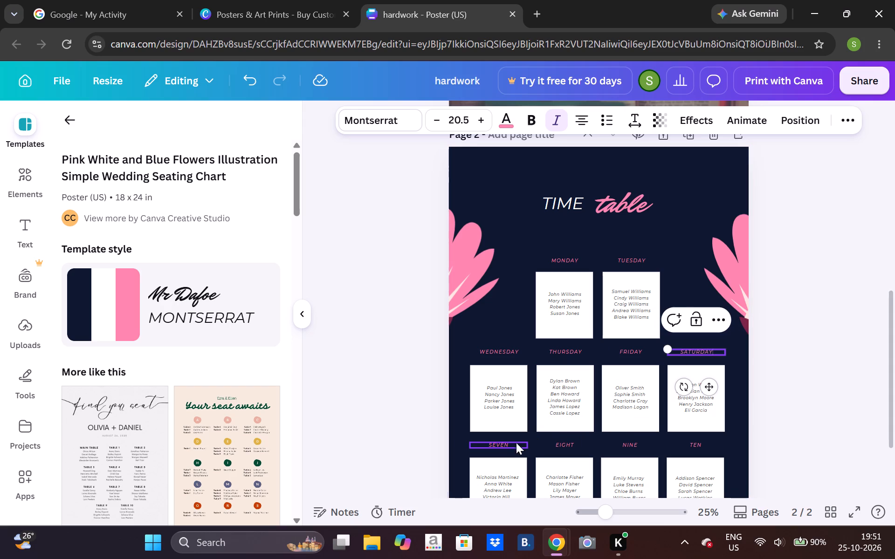
pyautogui.click(502, 443)
pyautogui.click(502, 443)
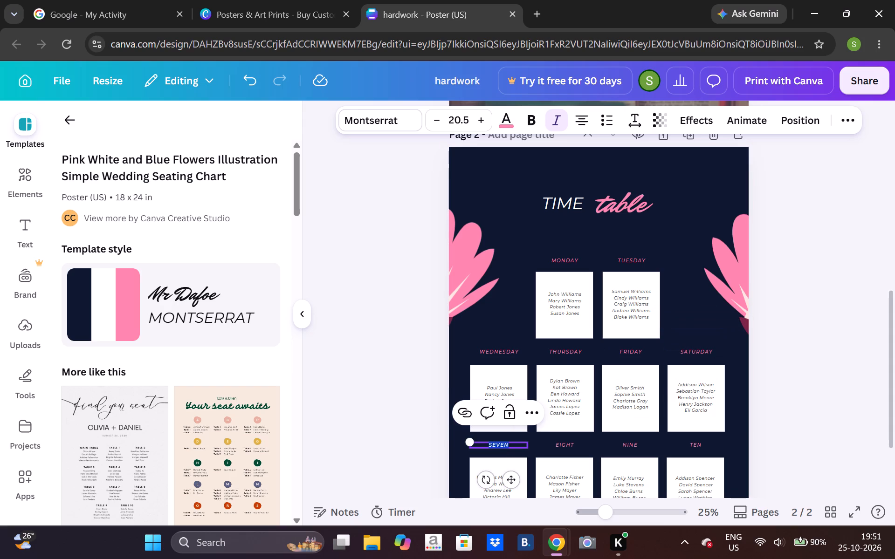
pyautogui.write('sunday')
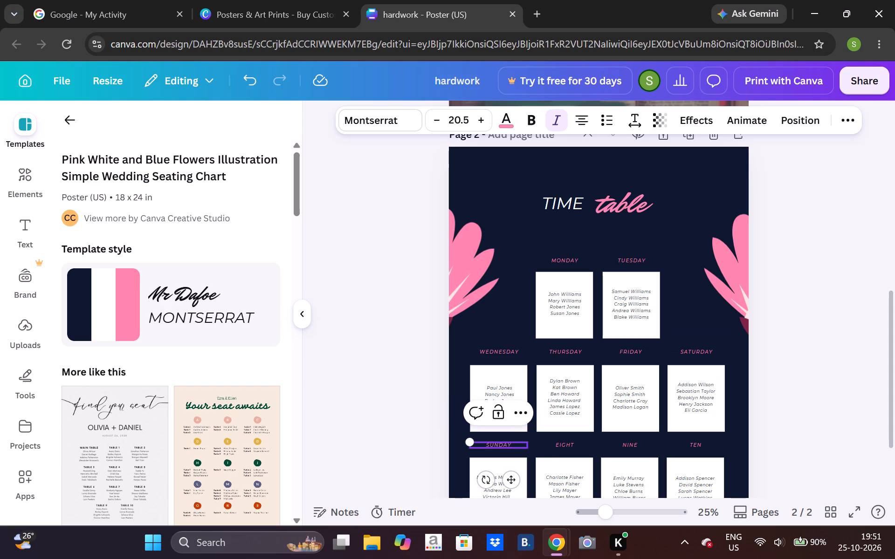
# Delete the white boxes beneath the EIGHT, NINE and TEN headings in the third row.
pyautogui.click(539, 444)
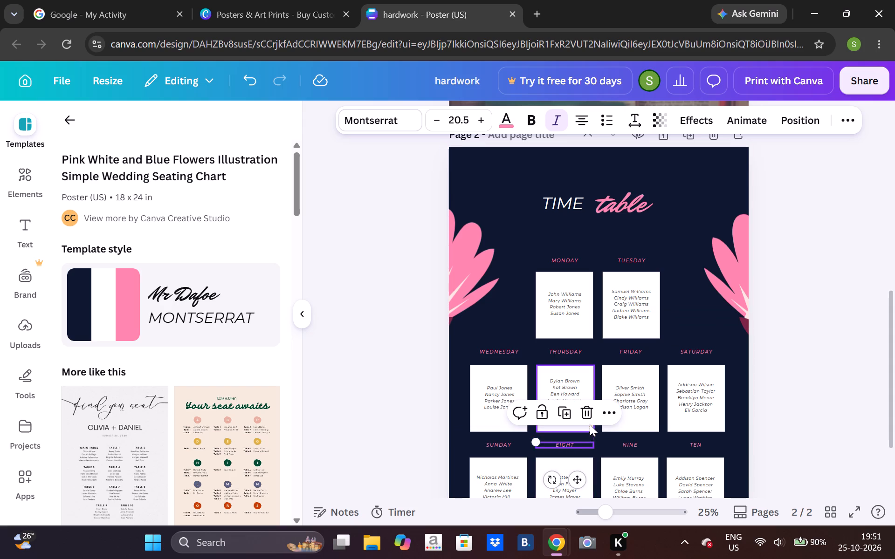
pyautogui.moveTo(589, 420); pyautogui.dragTo(577, 464)
pyautogui.click(577, 464)
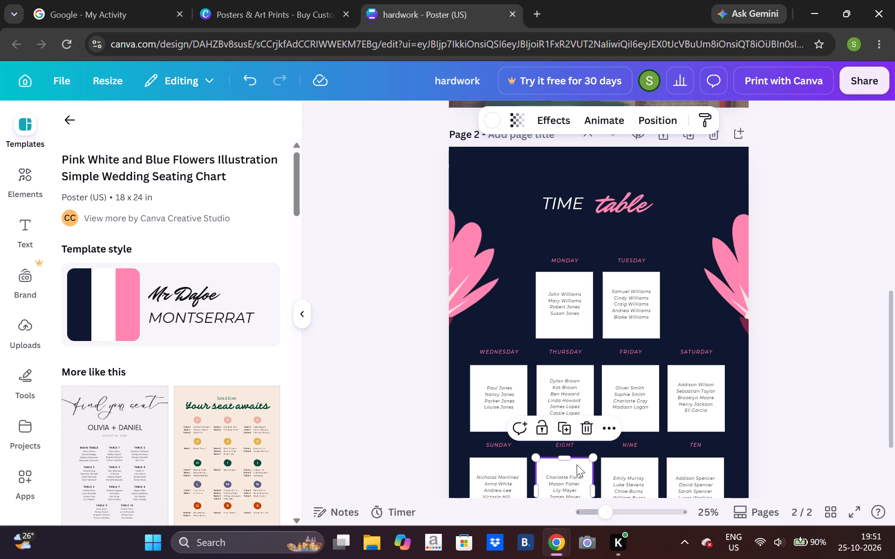
pyautogui.click(595, 427)
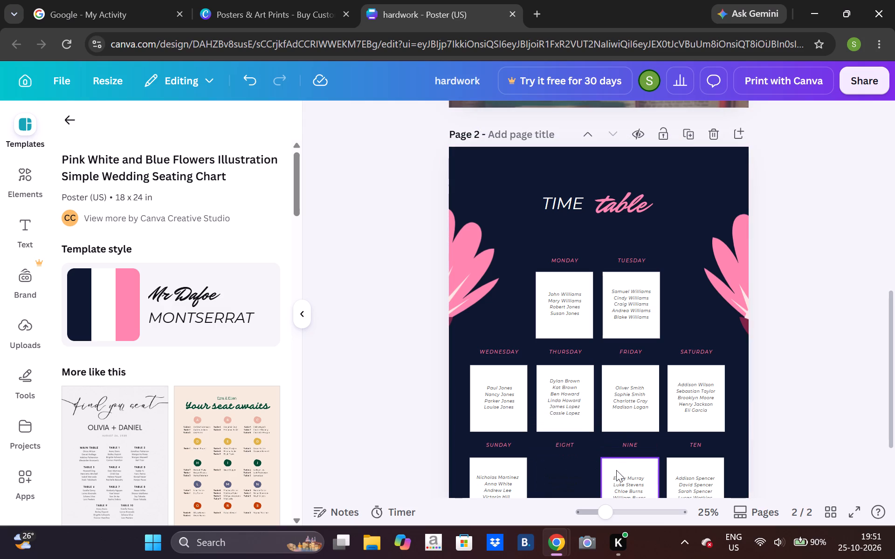
pyautogui.click(616, 470)
pyautogui.click(650, 424)
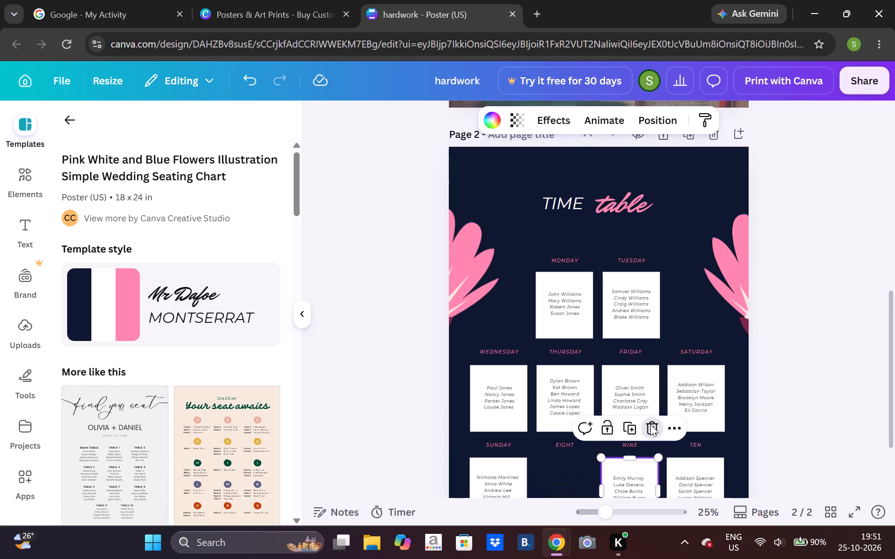
pyautogui.click(698, 467)
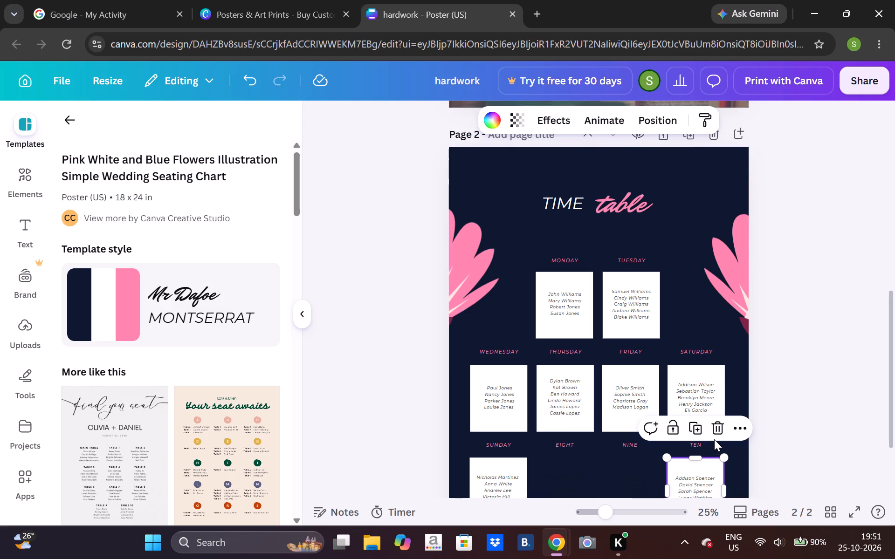
pyautogui.click(724, 423)
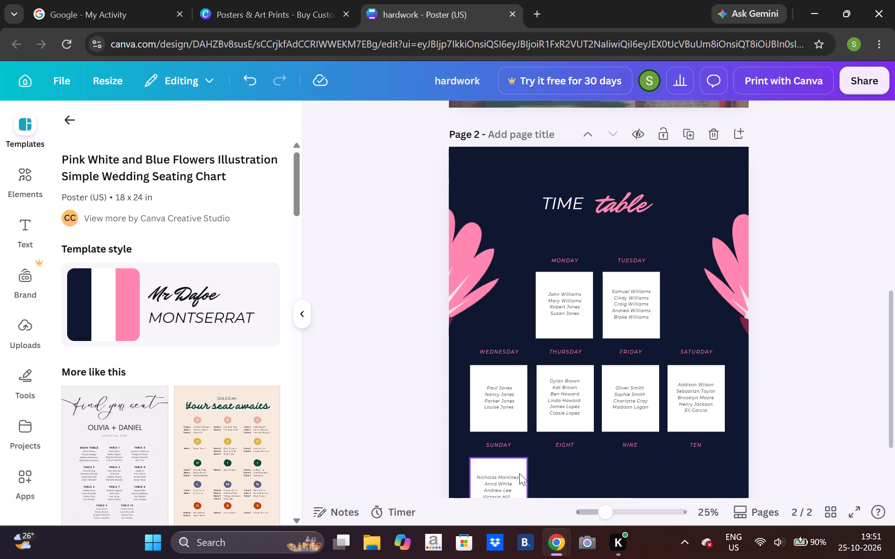
# Delete the leftover EIGHT, NINE and TEN headings beside SUNDAY in the third row.
pyautogui.click(566, 448)
pyautogui.click(588, 413)
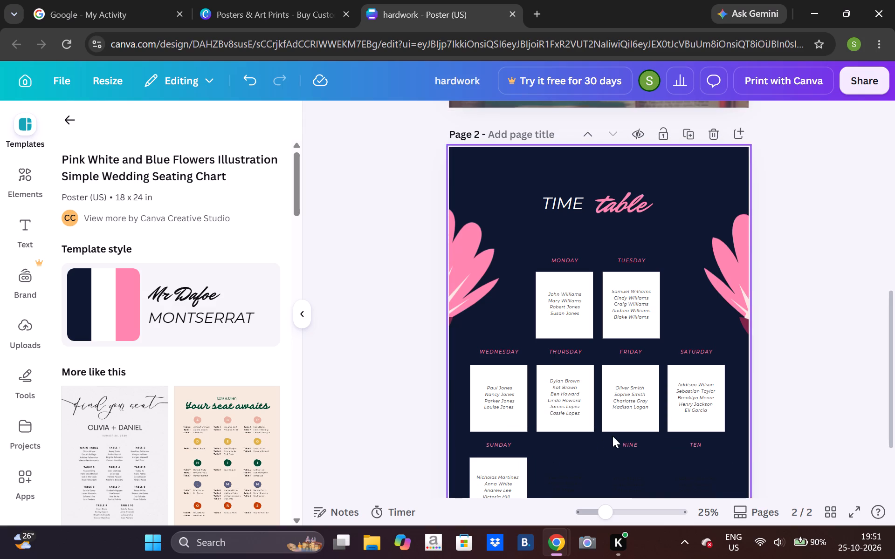
pyautogui.click(625, 444)
pyautogui.click(651, 410)
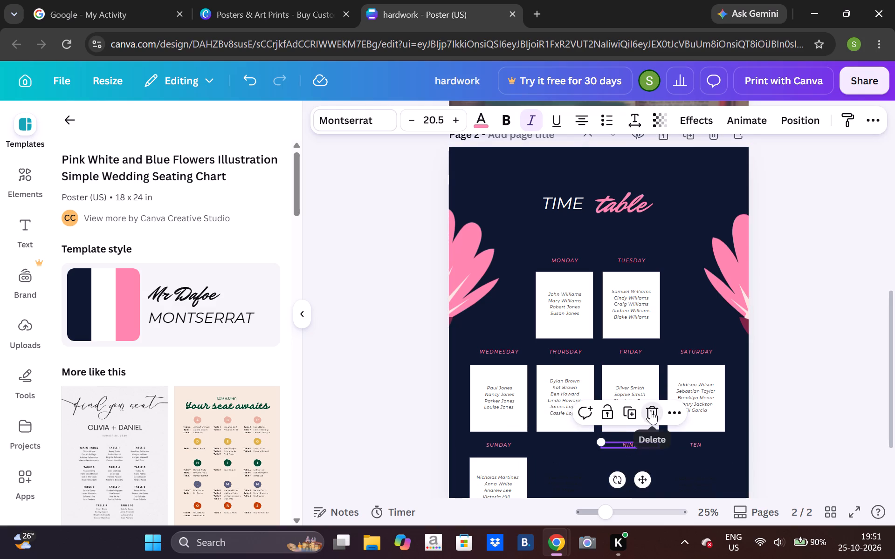
pyautogui.click(698, 445)
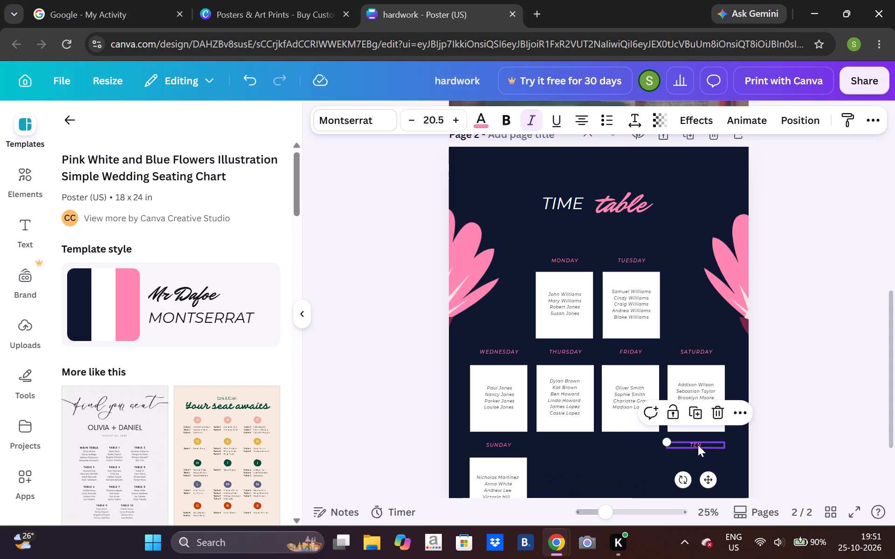
pyautogui.click(721, 413)
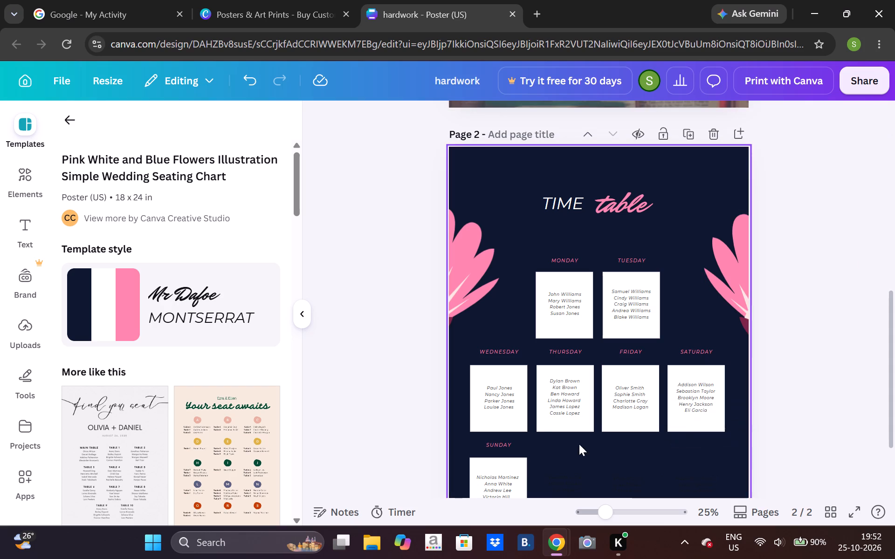
# Move the white Sunday box to the middle of the third row and shift the SUNDAY heading slightly towards it.
pyautogui.moveTo(515, 470); pyautogui.dragTo(551, 466)
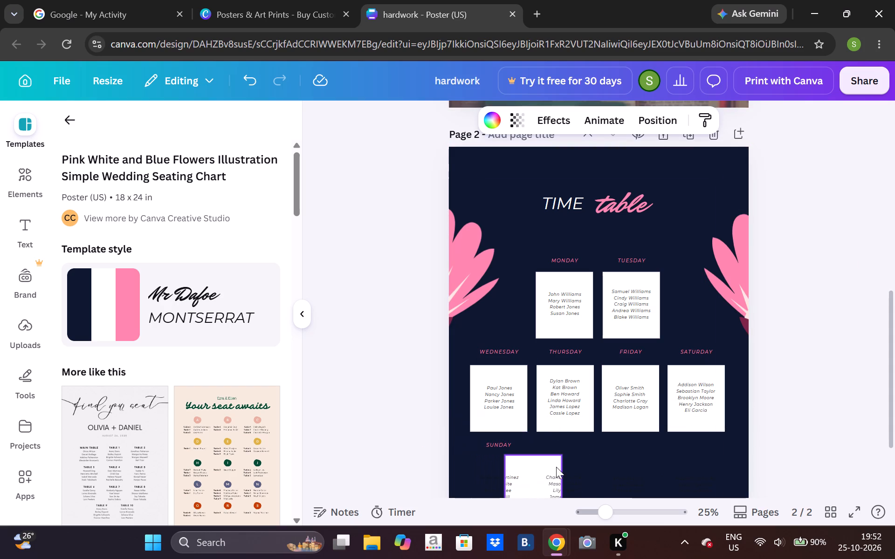
pyautogui.click(573, 469)
pyautogui.moveTo(533, 465); pyautogui.dragTo(621, 465)
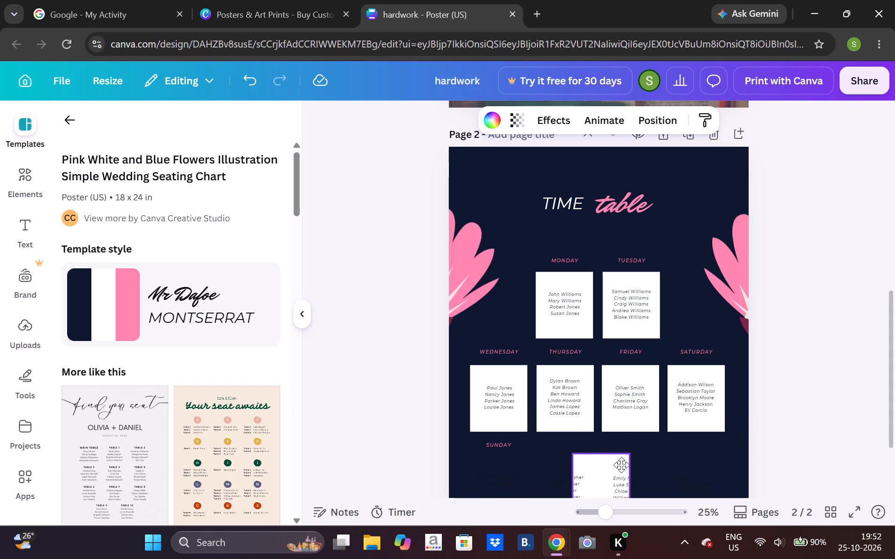
pyautogui.moveTo(621, 465); pyautogui.dragTo(623, 460)
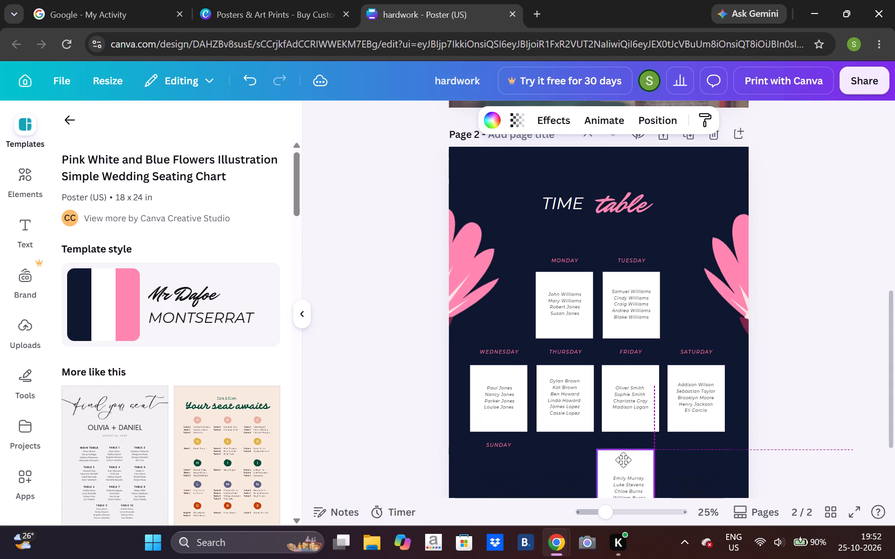
pyautogui.moveTo(623, 460); pyautogui.dragTo(593, 464)
pyautogui.click(593, 464)
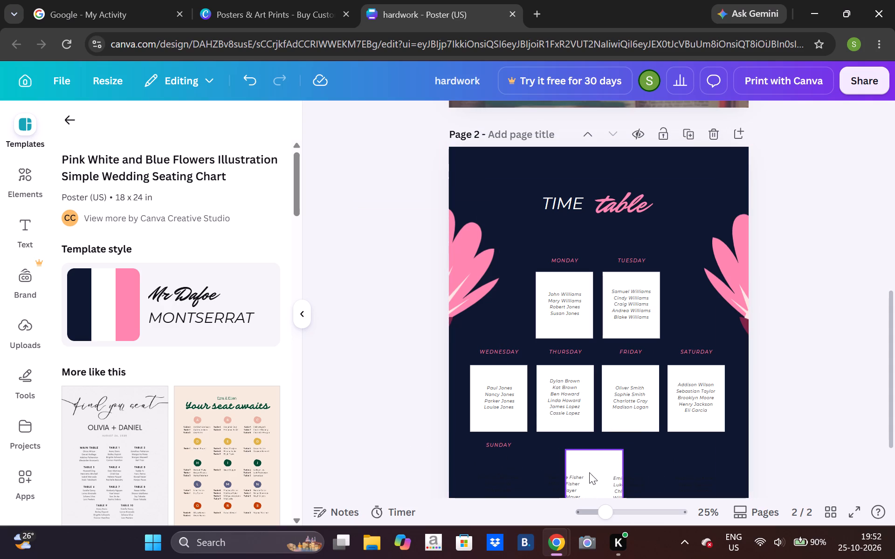
pyautogui.moveTo(589, 472); pyautogui.dragTo(586, 457)
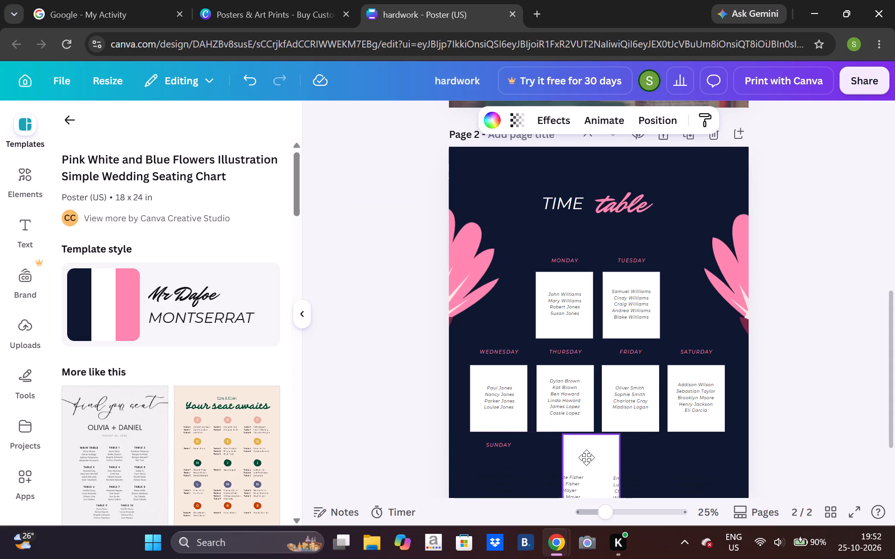
pyautogui.moveTo(586, 457); pyautogui.dragTo(586, 464)
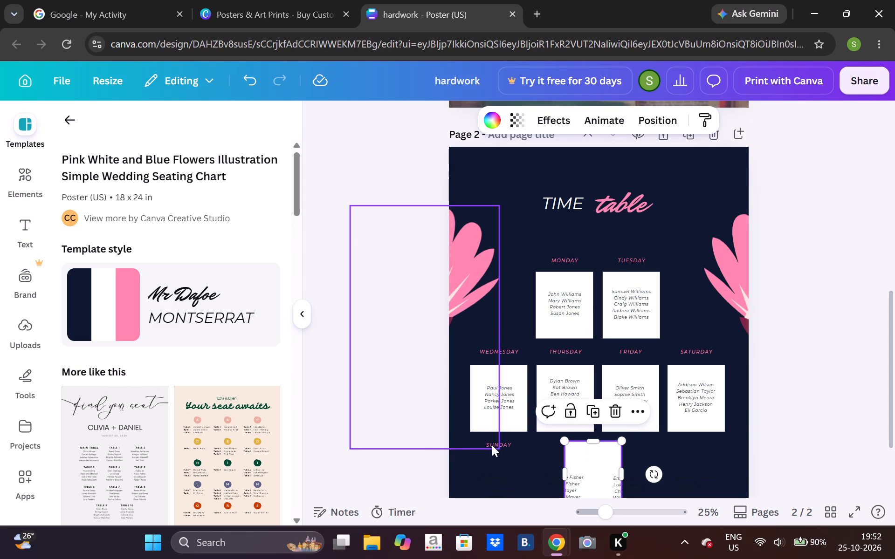
pyautogui.moveTo(500, 441); pyautogui.dragTo(523, 437)
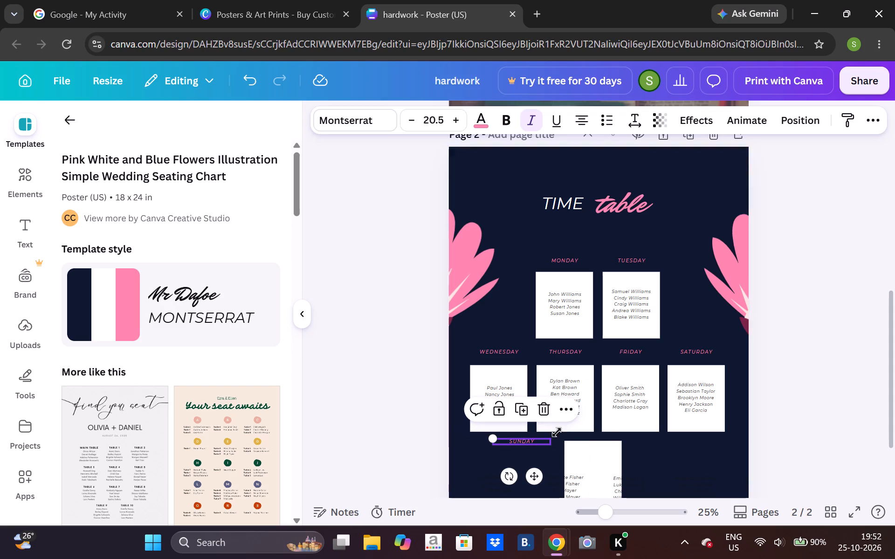
# Shrink the Sunday box slightly from its corner to about 3.3 wide by 3.8 high.
pyautogui.click(605, 456)
pyautogui.click(618, 442)
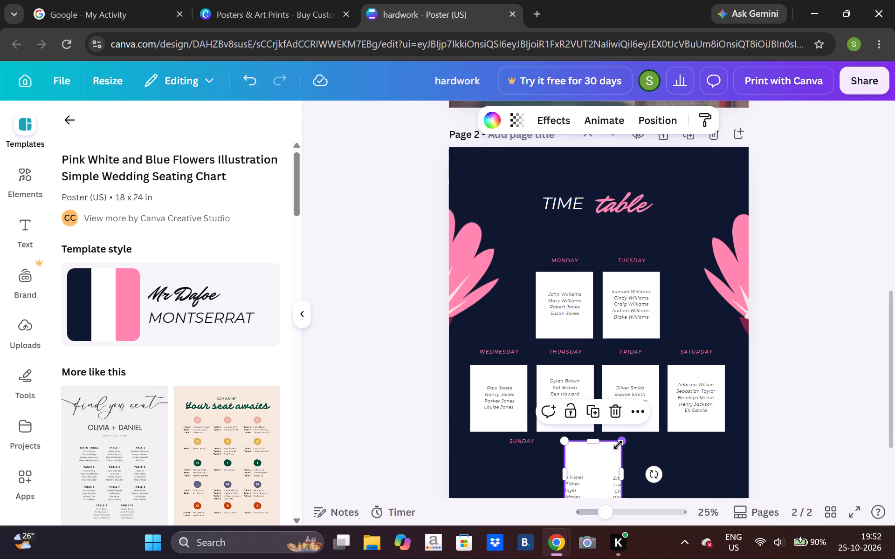
pyautogui.moveTo(620, 442); pyautogui.dragTo(620, 447)
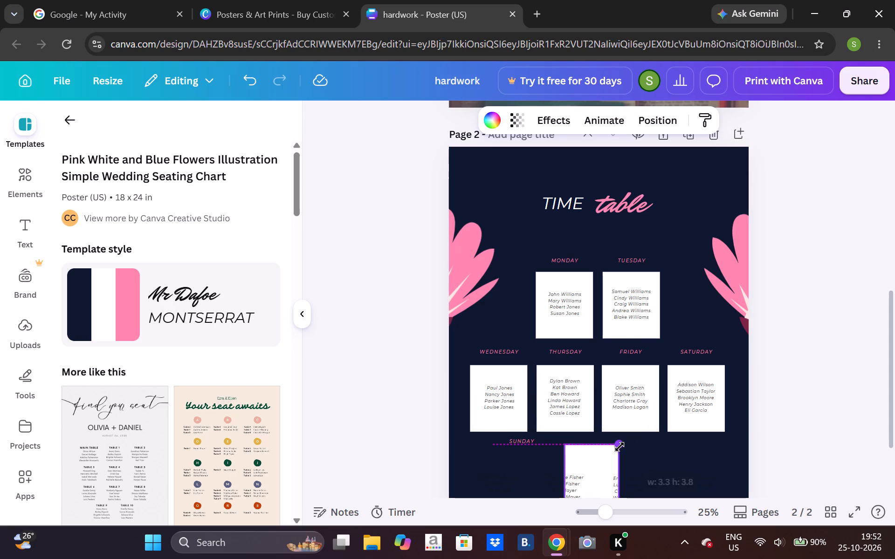
pyautogui.moveTo(620, 447); pyautogui.dragTo(620, 447)
# Move the MONDAY heading up so it sits just beneath the word "TIME" in the title.
pyautogui.click(570, 281)
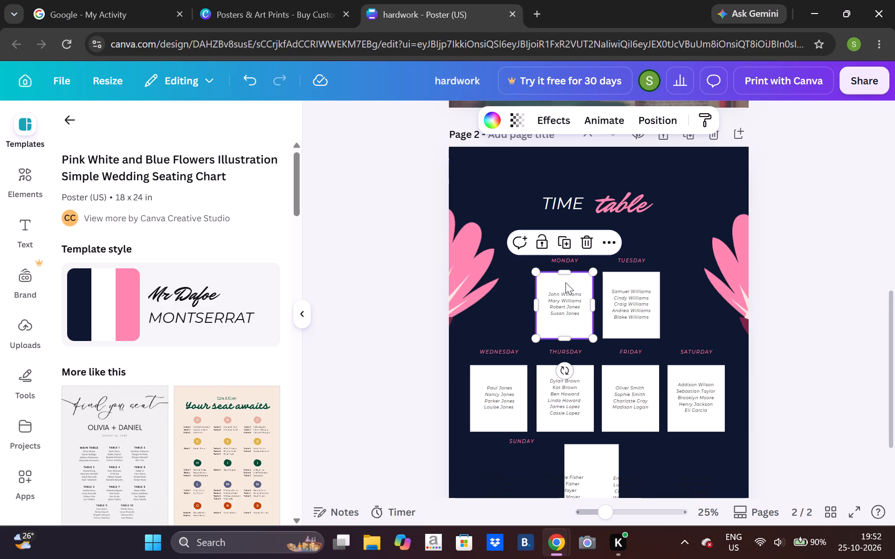
pyautogui.click(569, 258)
pyautogui.moveTo(569, 258); pyautogui.dragTo(554, 241)
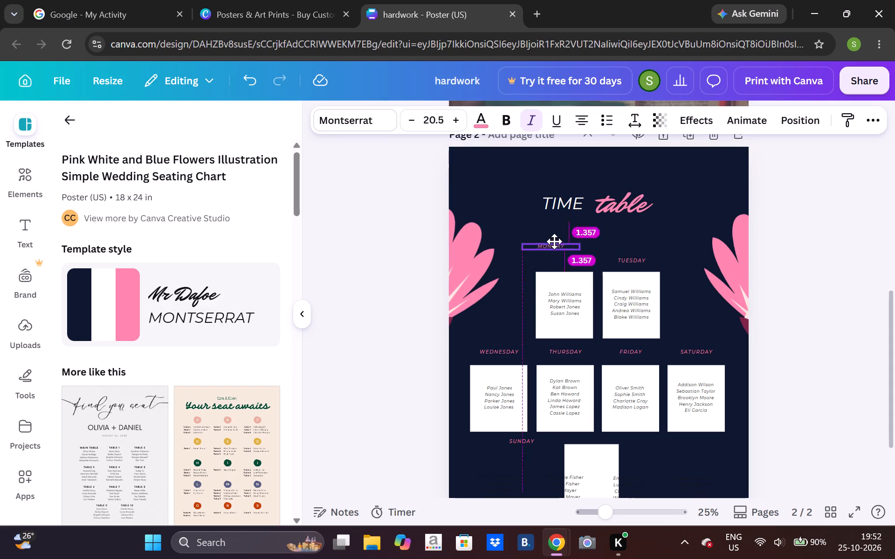
pyautogui.moveTo(554, 241); pyautogui.dragTo(539, 219)
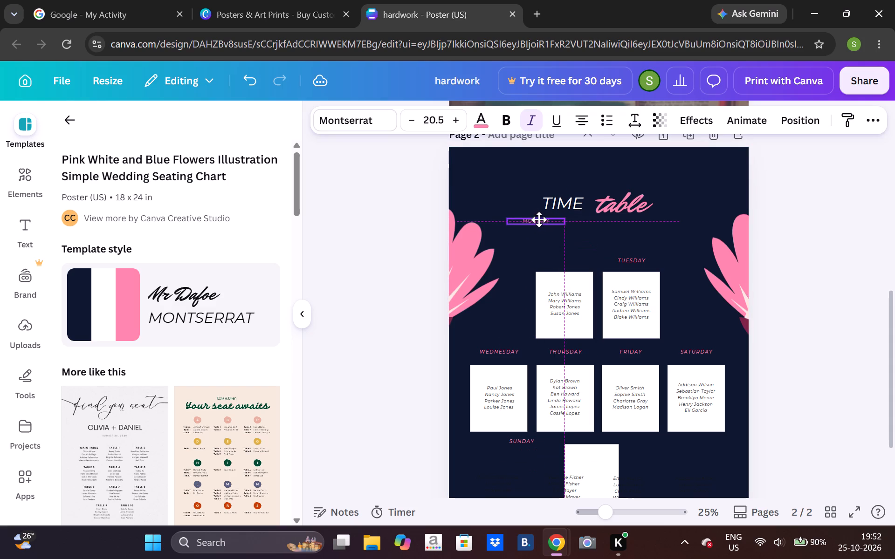
pyautogui.moveTo(539, 219); pyautogui.dragTo(541, 218)
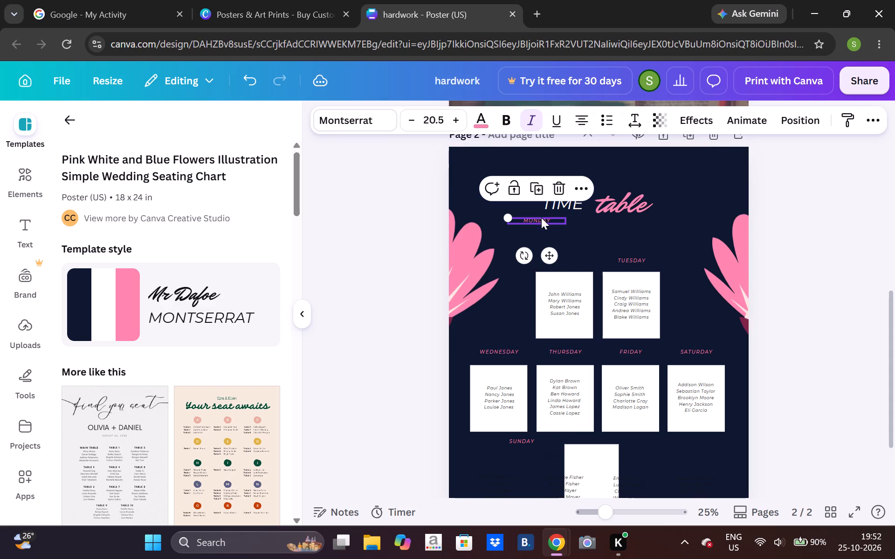
# Move the white Monday box up so it sits centred beneath the relocated MONDAY heading.
pyautogui.click(576, 282)
pyautogui.moveTo(576, 282); pyautogui.dragTo(571, 273)
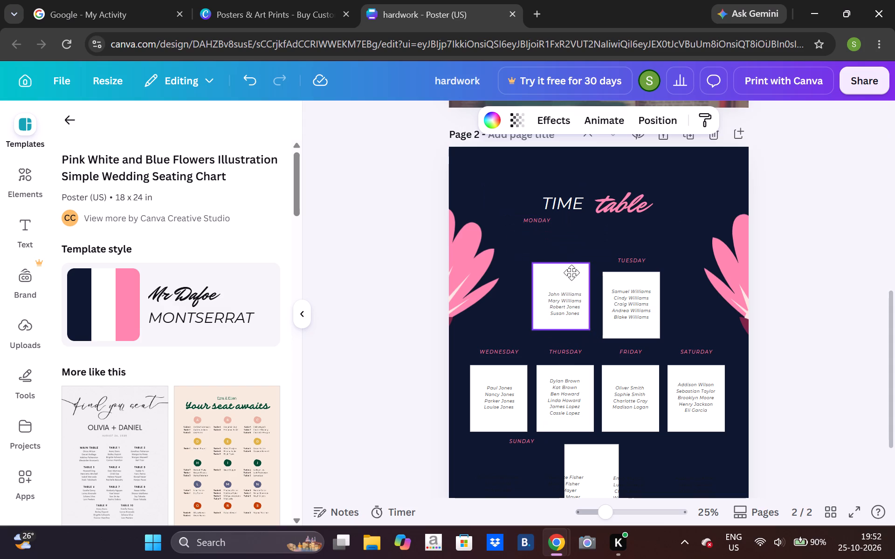
pyautogui.moveTo(571, 273); pyautogui.dragTo(548, 244)
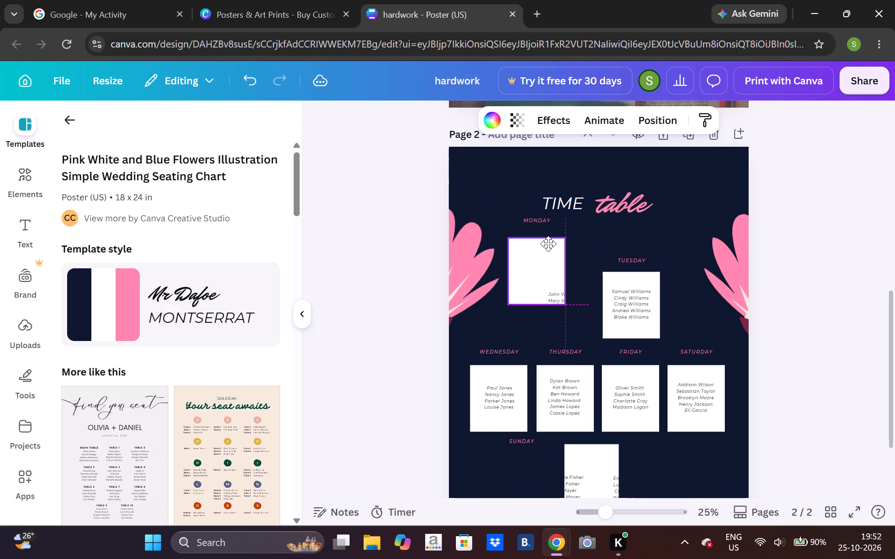
pyautogui.moveTo(548, 244); pyautogui.dragTo(547, 245)
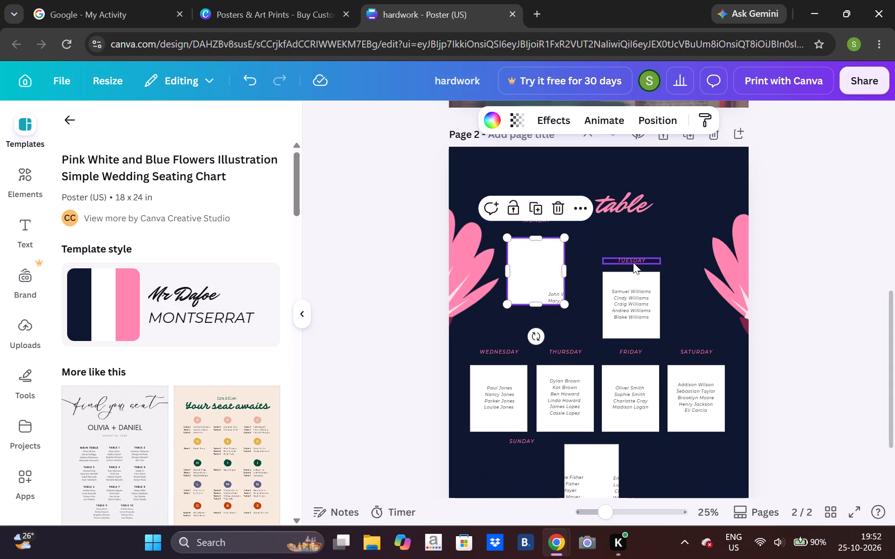
# Move the TUESDAY heading up beneath the word "table" in the title, level with the MONDAY heading.
pyautogui.click(633, 262)
pyautogui.click(615, 239)
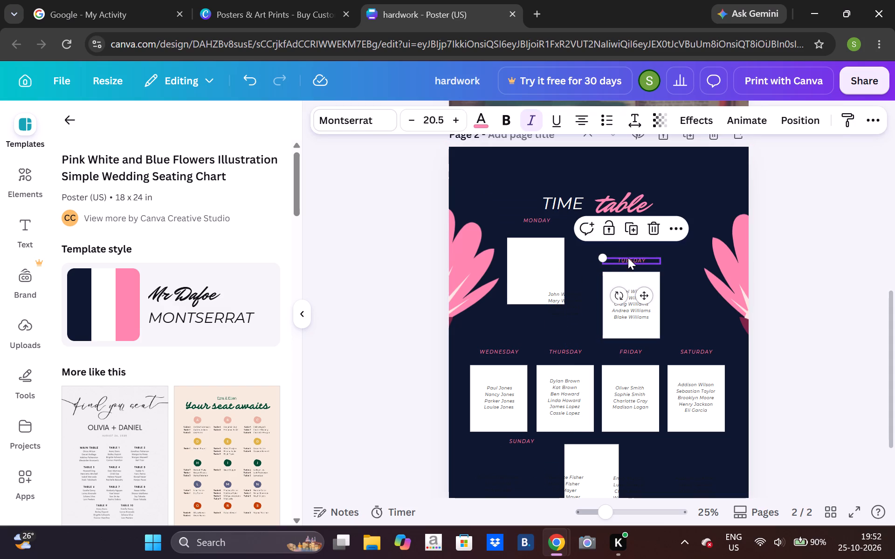
pyautogui.click(628, 258)
pyautogui.moveTo(628, 258); pyautogui.dragTo(612, 233)
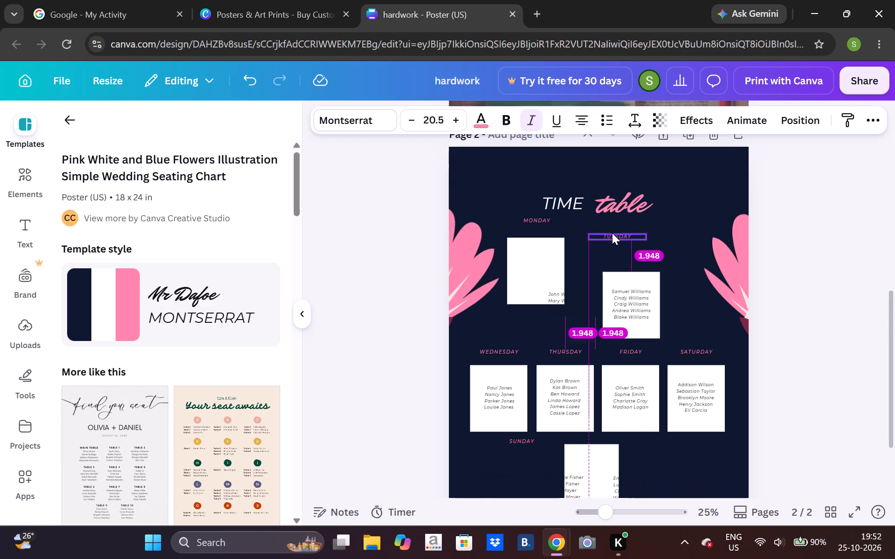
pyautogui.moveTo(612, 233); pyautogui.dragTo(606, 219)
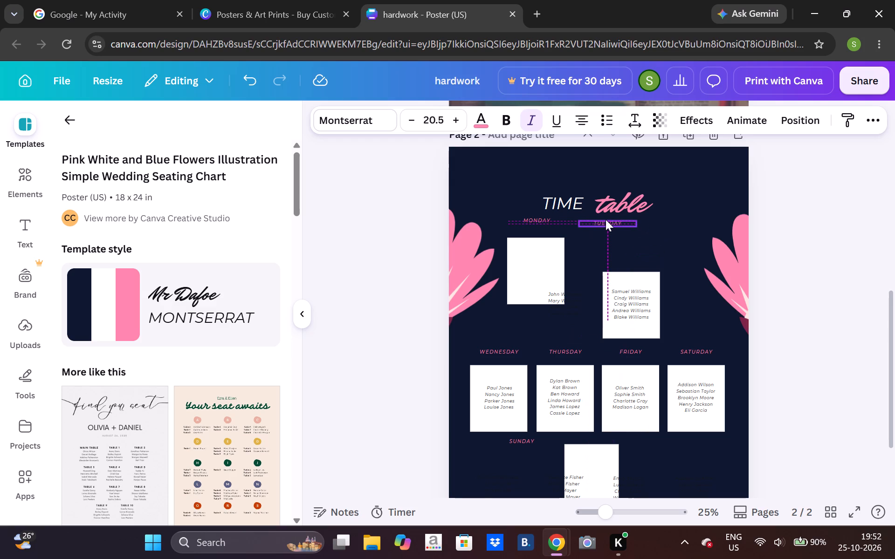
pyautogui.moveTo(606, 219); pyautogui.dragTo(608, 216)
# Move the white Tuesday box up so it sits centred beneath the TUESDAY heading, level with the Monday box.
pyautogui.click(635, 284)
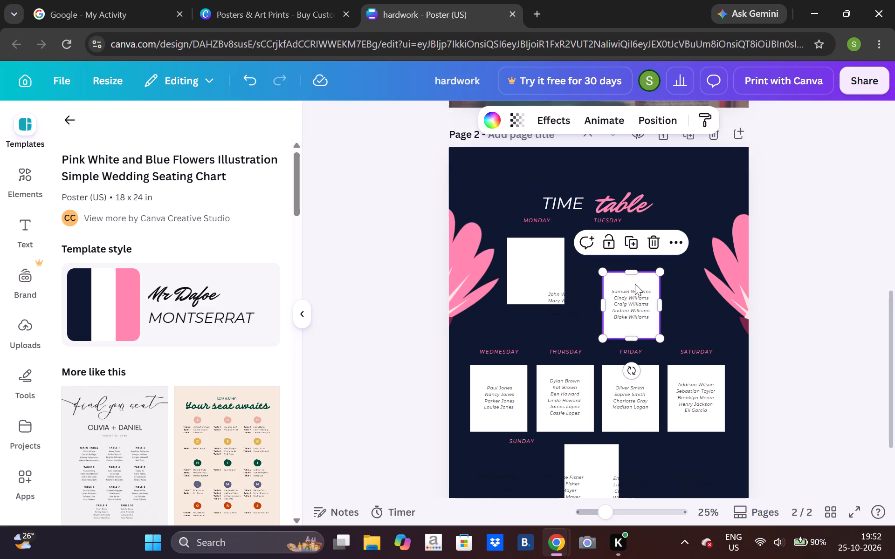
pyautogui.moveTo(635, 284); pyautogui.dragTo(613, 251)
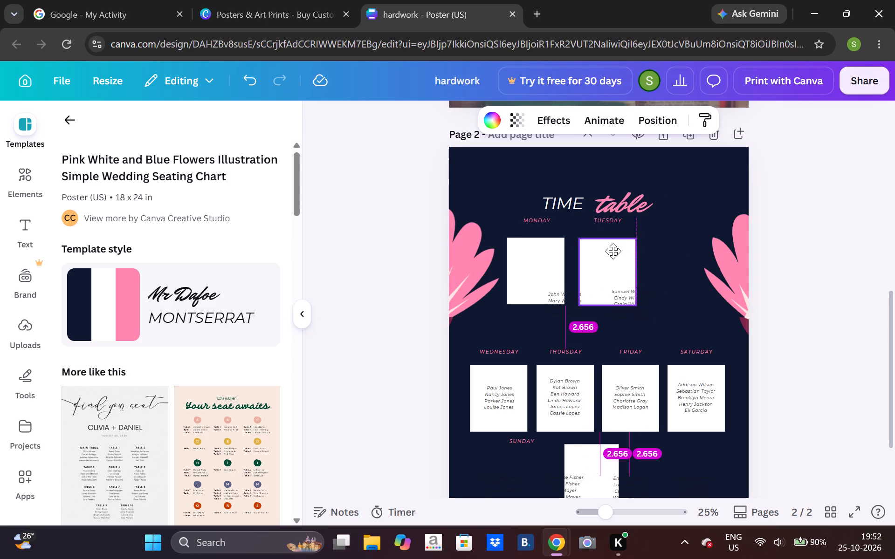
pyautogui.moveTo(613, 251); pyautogui.dragTo(613, 248)
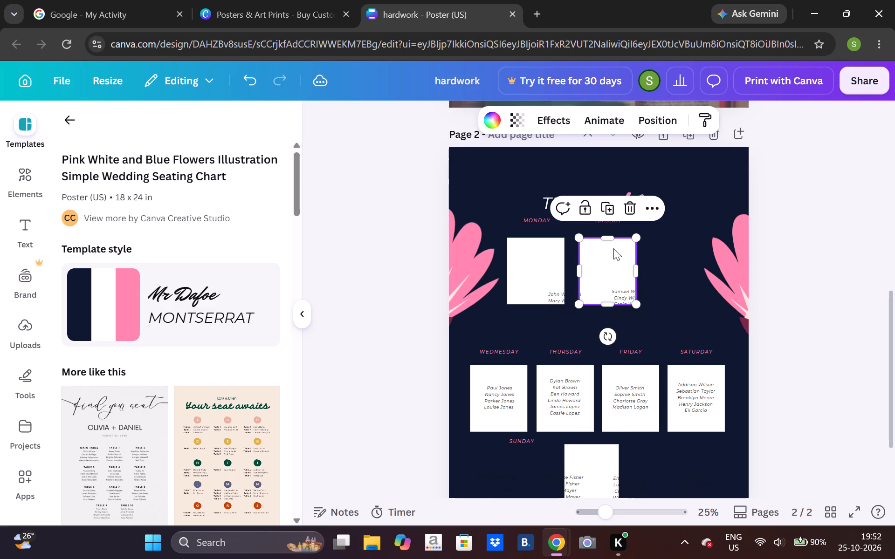
pyautogui.click(437, 326)
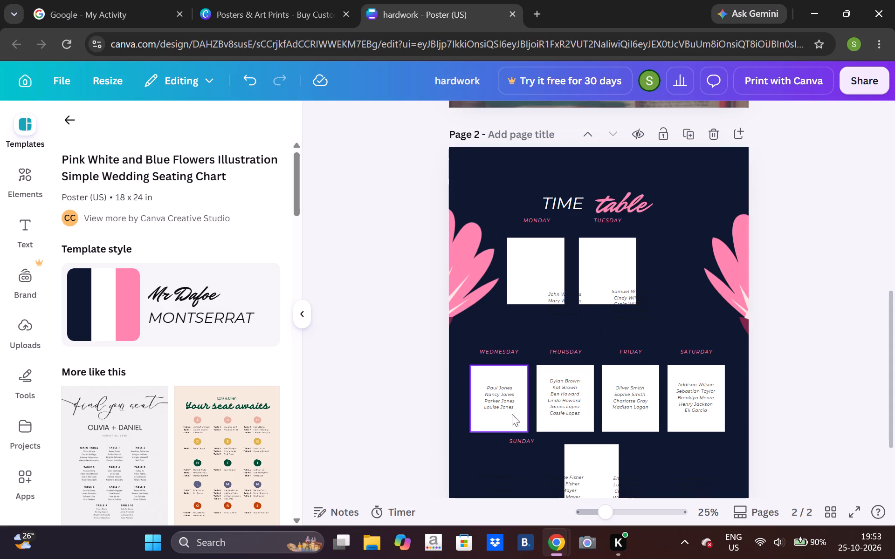
# Move the white box from the bottom of the page into the top row beside the Tuesday box, with matching spacing.
pyautogui.moveTo(588, 462); pyautogui.dragTo(606, 384, button='right')
pyautogui.moveTo(506, 467); pyautogui.dragTo(544, 405)
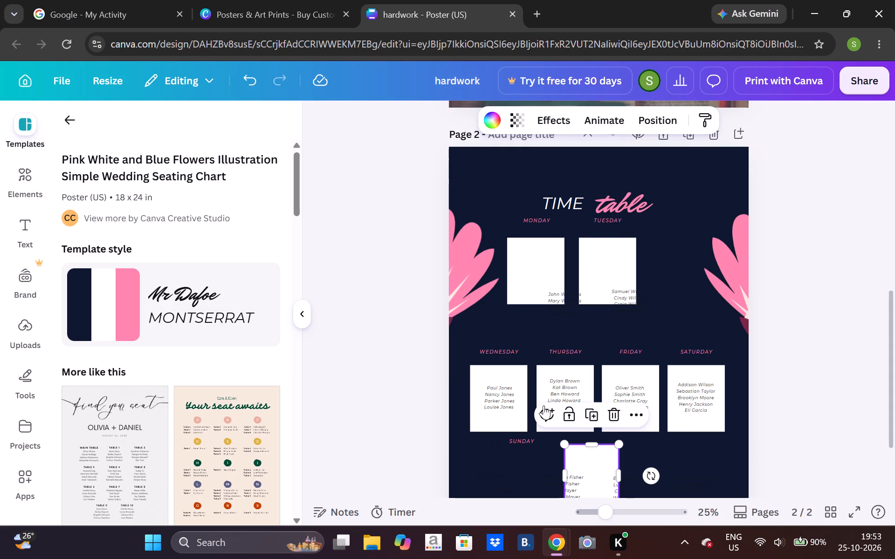
pyautogui.moveTo(544, 405); pyautogui.dragTo(487, 378)
pyautogui.click(583, 465)
pyautogui.moveTo(583, 465); pyautogui.dragTo(650, 330)
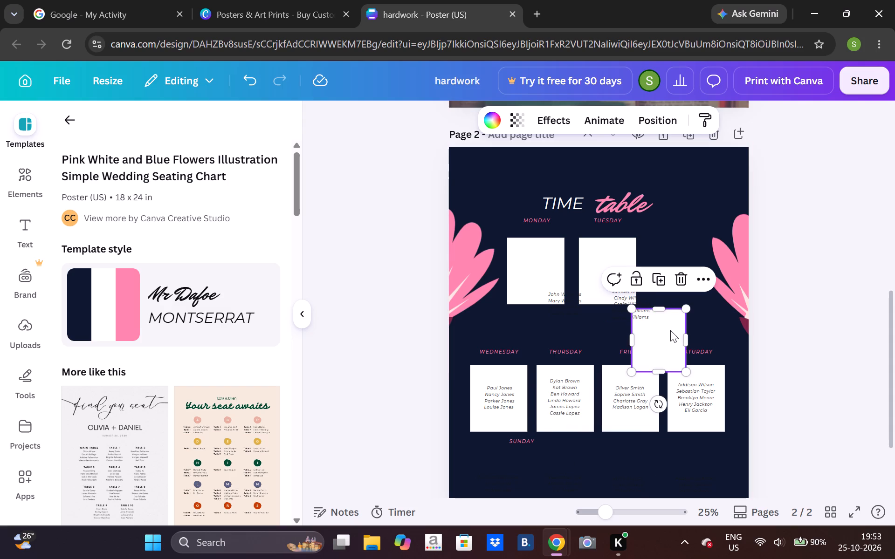
pyautogui.moveTo(667, 330); pyautogui.dragTo(707, 262)
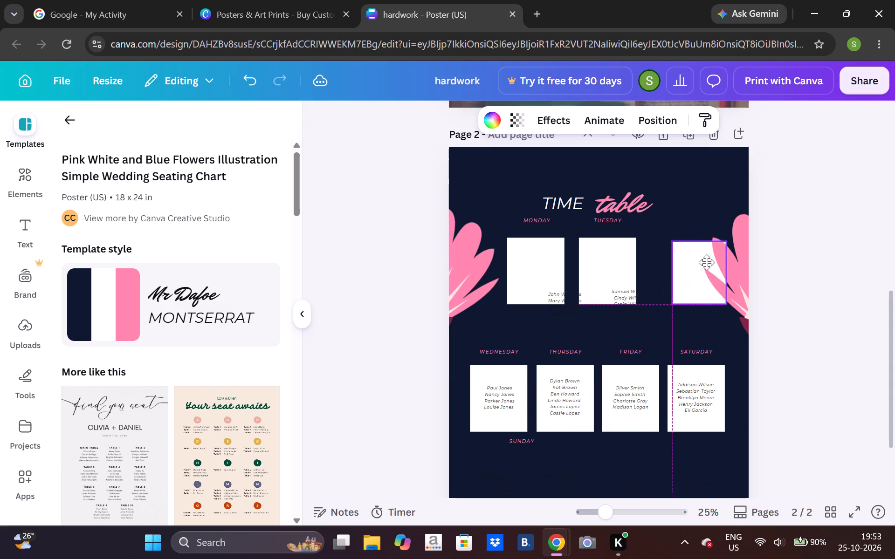
pyautogui.moveTo(707, 262); pyautogui.dragTo(681, 258)
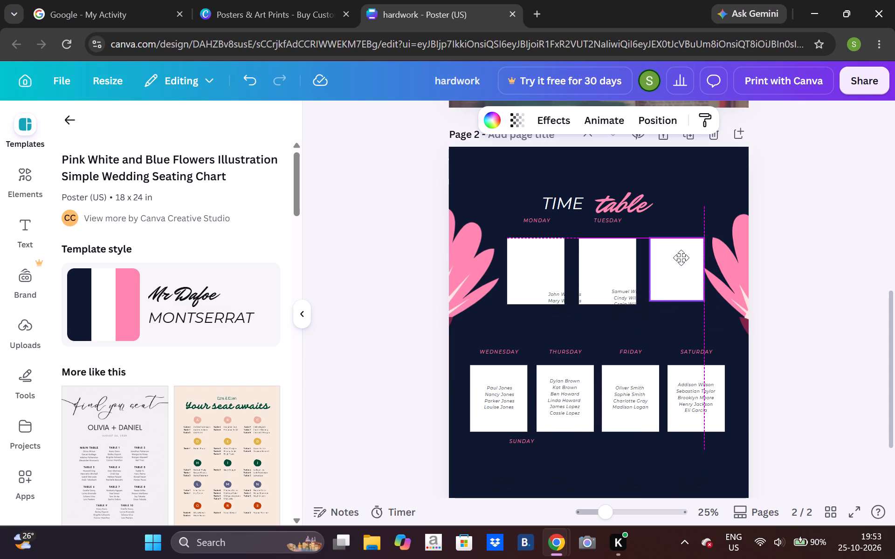
pyautogui.moveTo(681, 258); pyautogui.dragTo(684, 261)
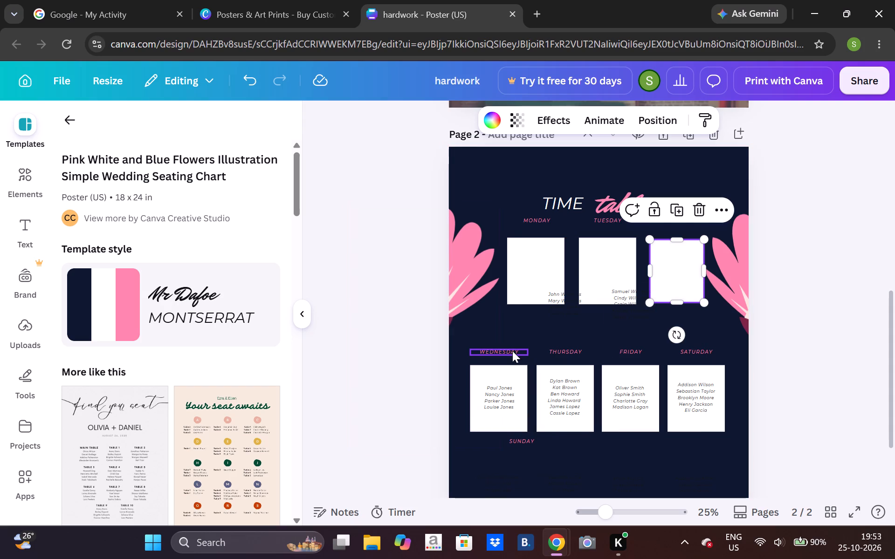
# Move the WEDNESDAY heading up above the third box of the top row, level with the MONDAY and TUESDAY headings.
pyautogui.moveTo(512, 351); pyautogui.dragTo(581, 270)
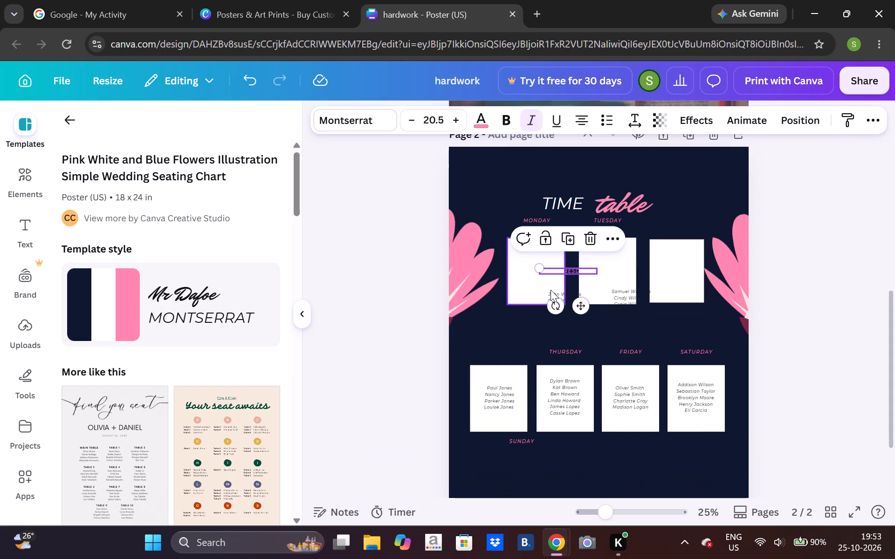
pyautogui.moveTo(569, 270); pyautogui.dragTo(607, 240)
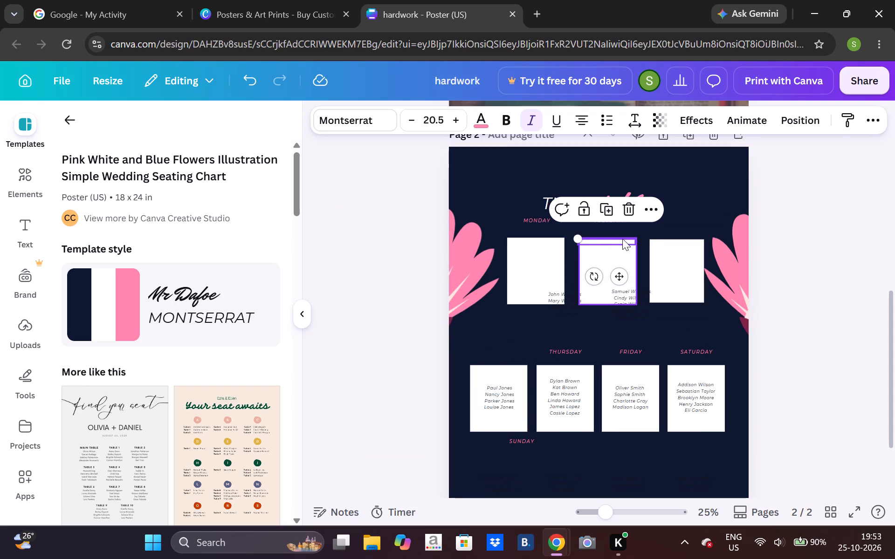
pyautogui.moveTo(615, 241); pyautogui.dragTo(631, 234)
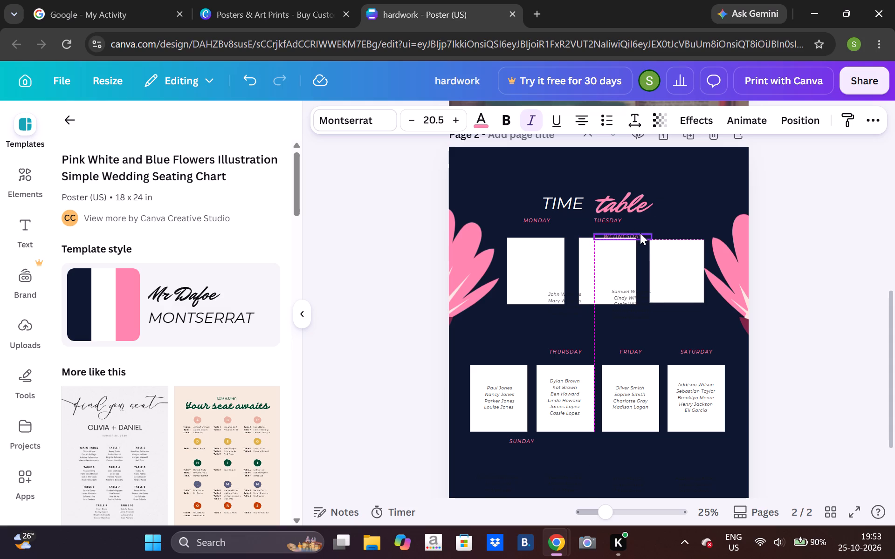
pyautogui.click(643, 227)
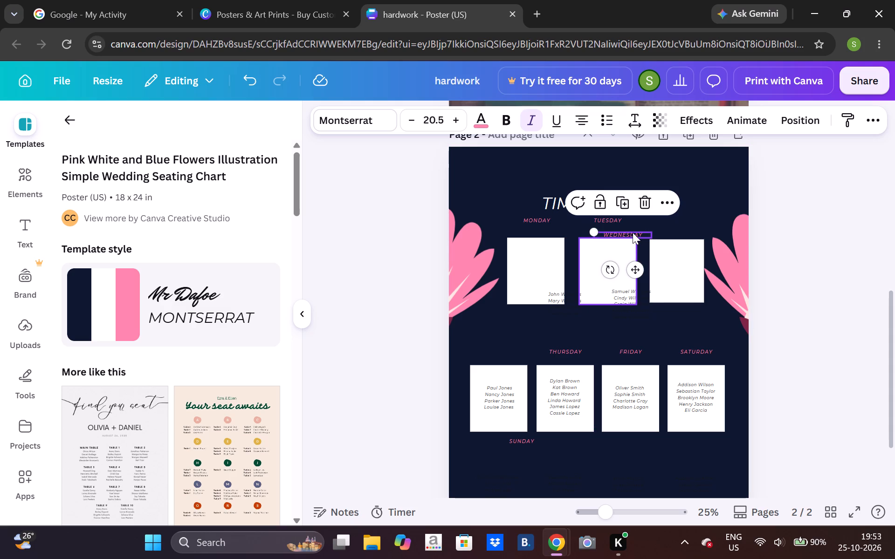
pyautogui.click(633, 232)
pyautogui.moveTo(633, 232); pyautogui.dragTo(651, 220)
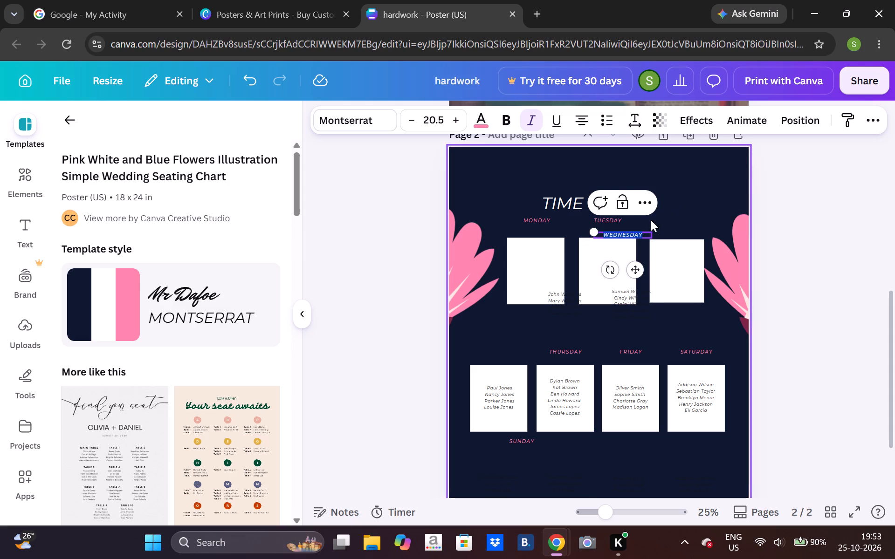
pyautogui.moveTo(721, 199); pyautogui.dragTo(638, 258)
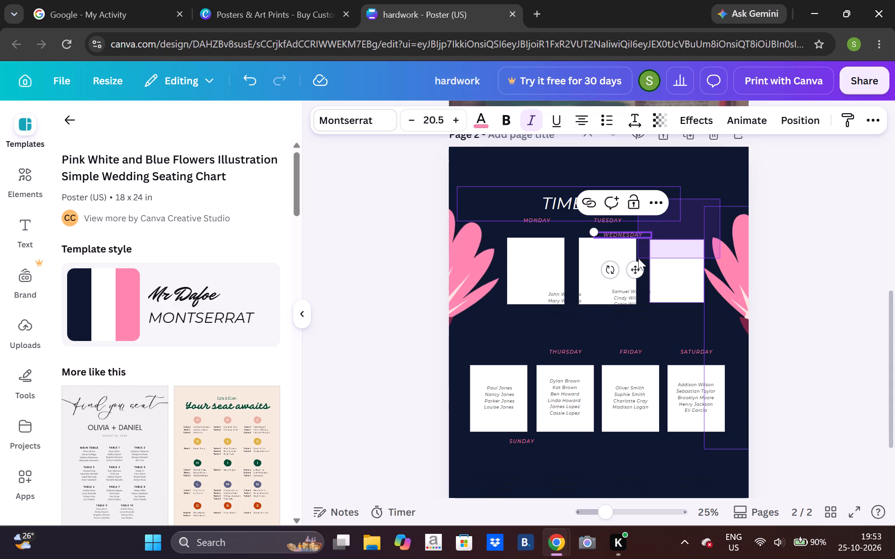
pyautogui.moveTo(638, 258); pyautogui.dragTo(726, 134)
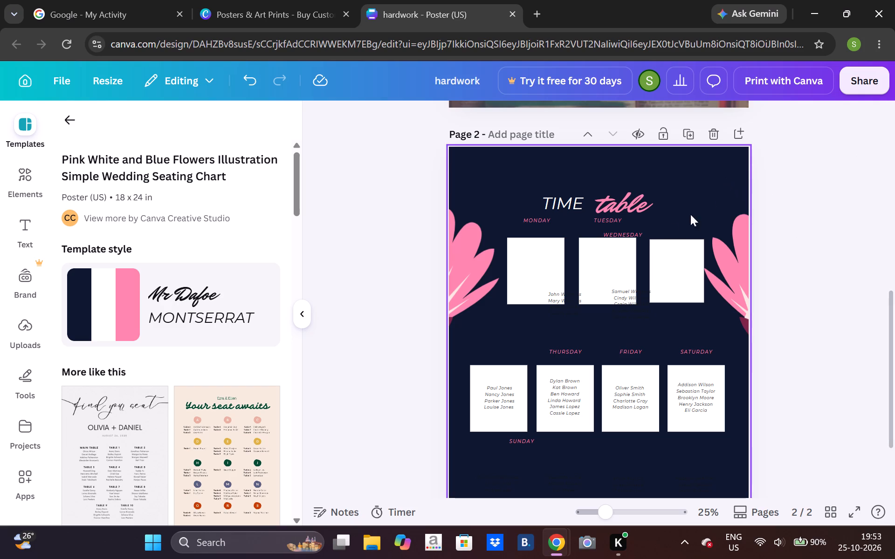
pyautogui.moveTo(640, 232); pyautogui.dragTo(680, 217)
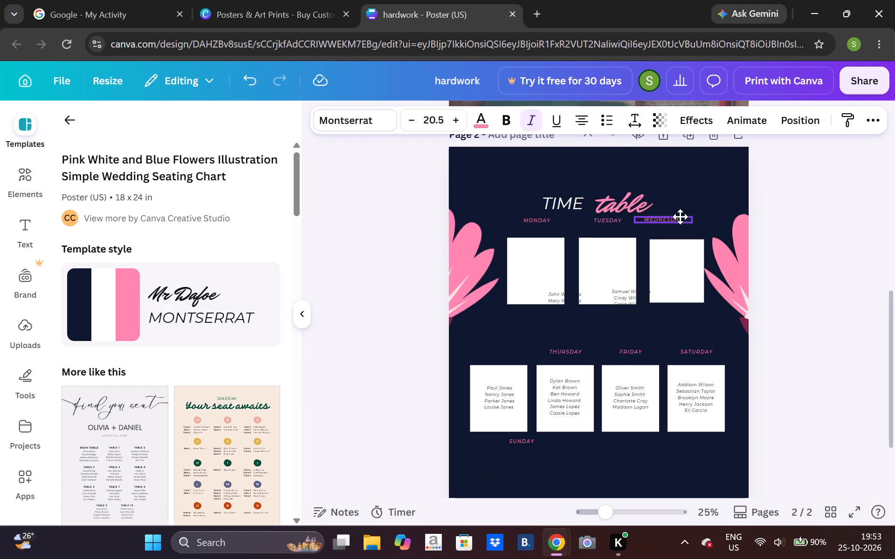
pyautogui.moveTo(680, 217); pyautogui.dragTo(700, 218)
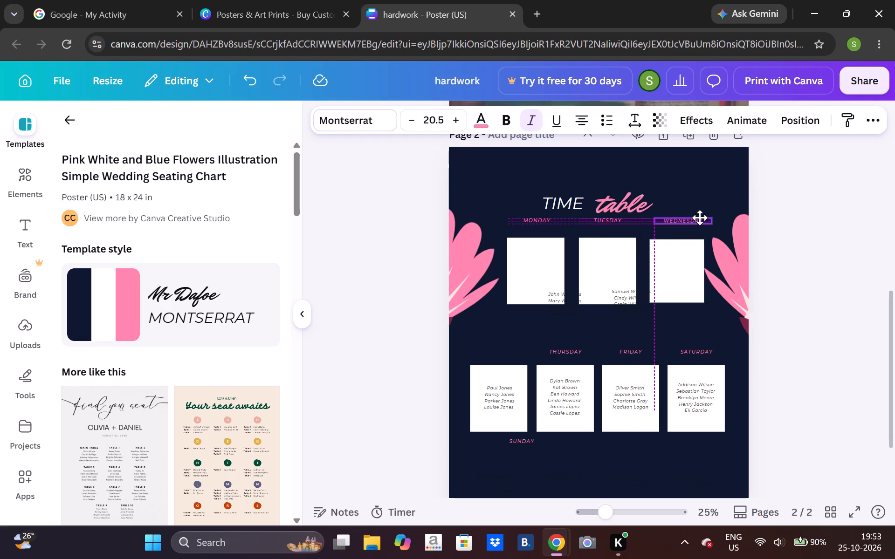
pyautogui.moveTo(700, 218); pyautogui.dragTo(698, 218)
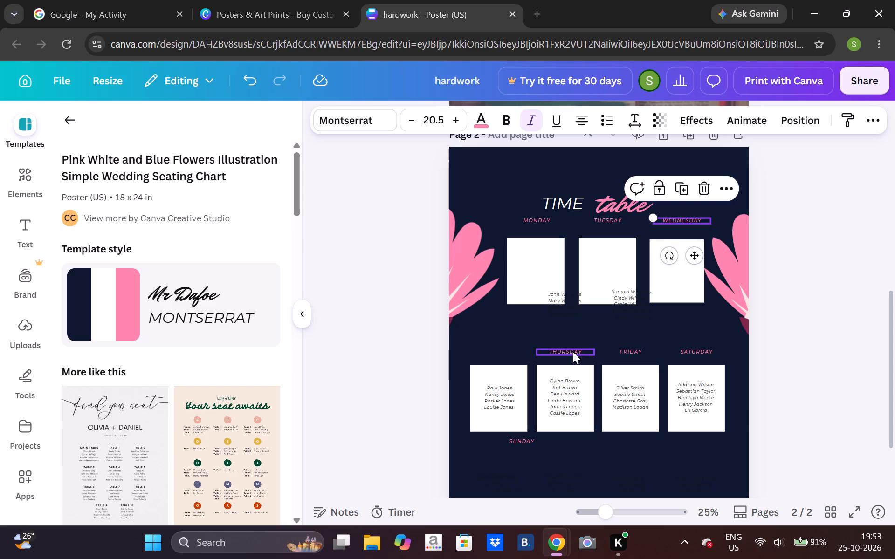
# Move the THURSDAY heading over the first box of the lower row, level with the other headings in that row.
pyautogui.moveTo(573, 352); pyautogui.dragTo(516, 354)
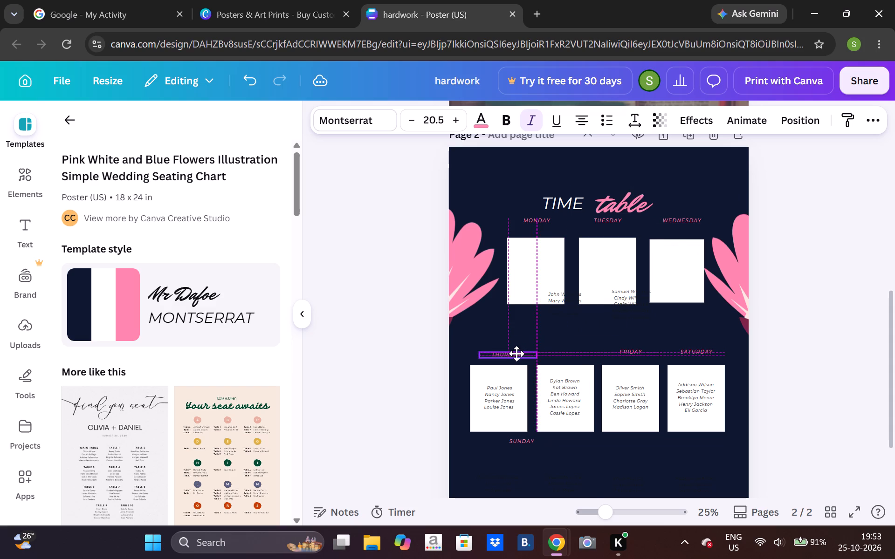
pyautogui.moveTo(516, 354); pyautogui.dragTo(507, 353)
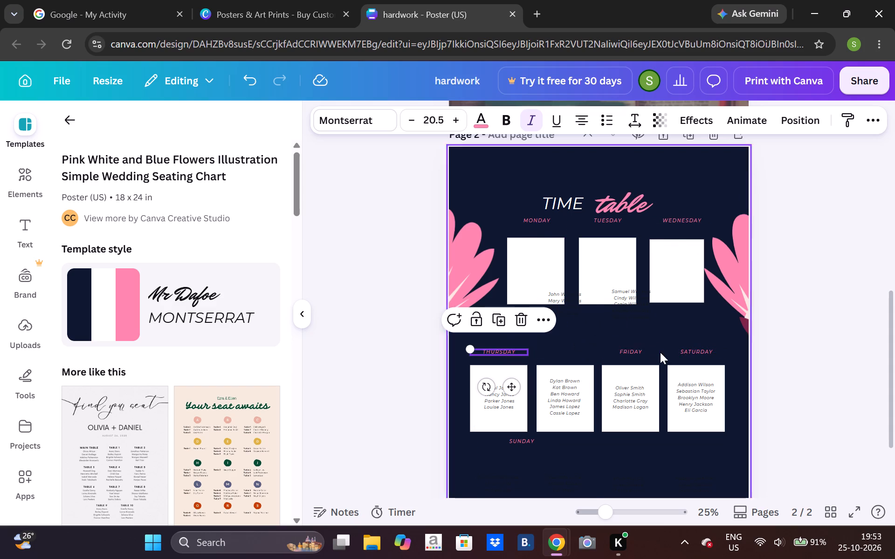
# Move the FRIDAY heading over the second box of the lower row, level with the THURSDAY heading.
pyautogui.moveTo(645, 350); pyautogui.dragTo(594, 350)
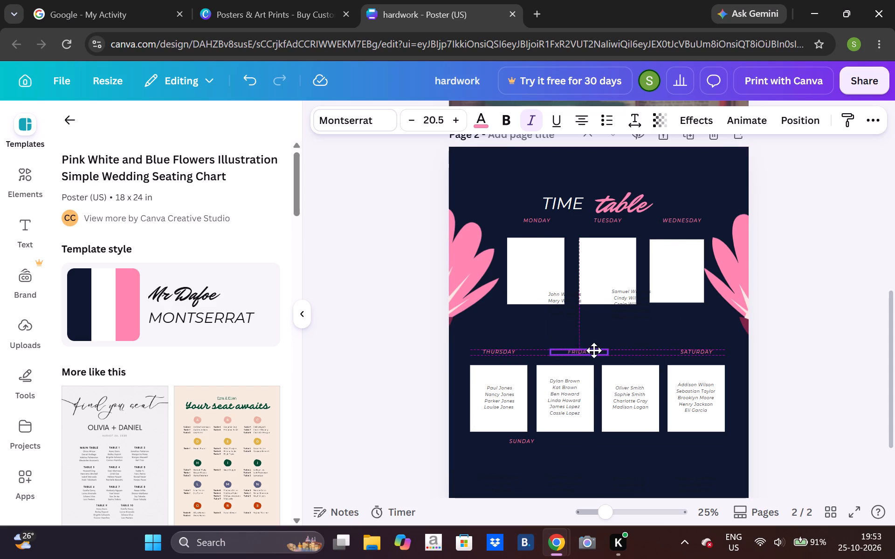
pyautogui.moveTo(594, 350); pyautogui.dragTo(589, 350)
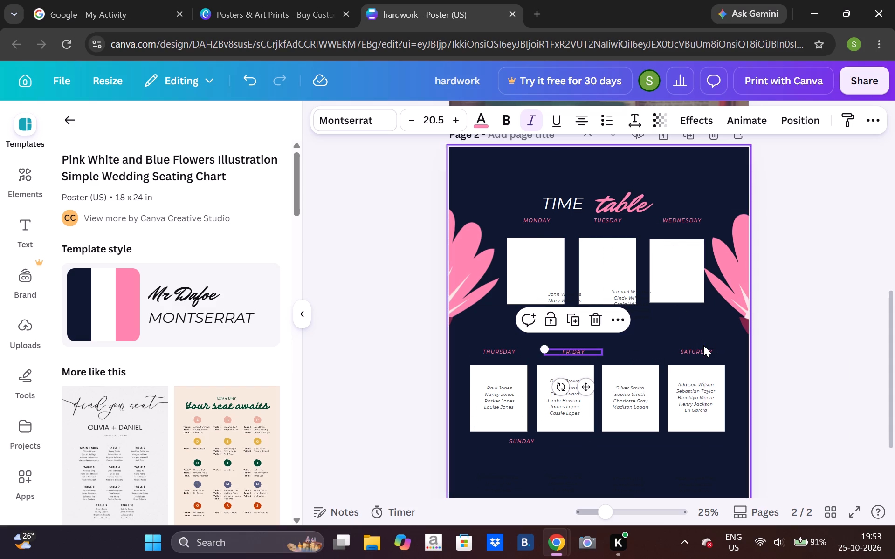
# Move the SATURDAY heading over the third box of the lower row, level with the FRIDAY heading.
pyautogui.click(695, 348)
pyautogui.moveTo(695, 348); pyautogui.dragTo(656, 353)
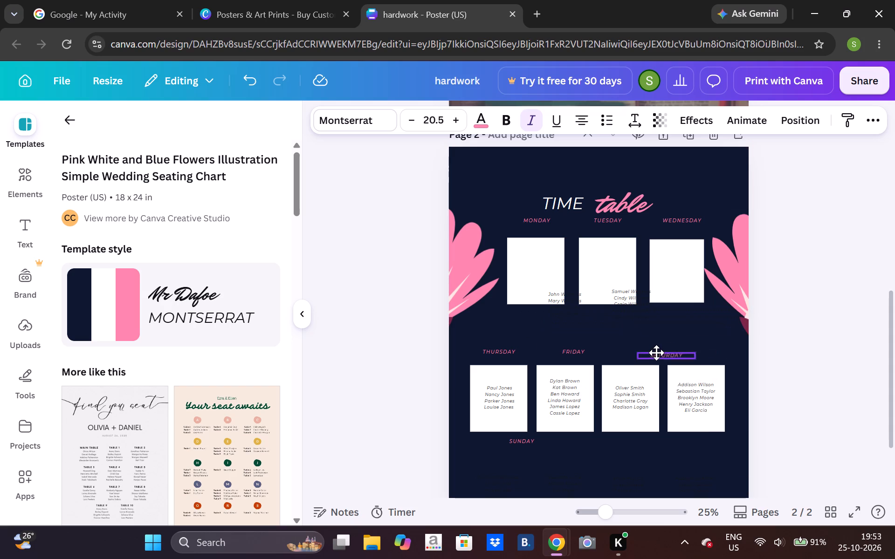
pyautogui.moveTo(656, 353); pyautogui.dragTo(631, 348)
# Nudge the FRIDAY heading sideways so it is centred above the second box of the lower row.
pyautogui.click(578, 352)
pyautogui.moveTo(566, 352); pyautogui.dragTo(550, 352)
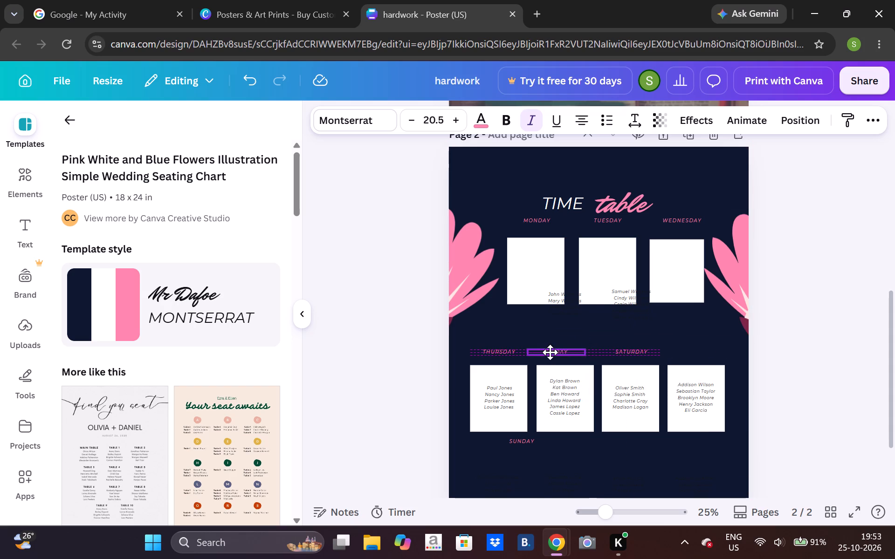
pyautogui.moveTo(550, 352); pyautogui.dragTo(559, 351)
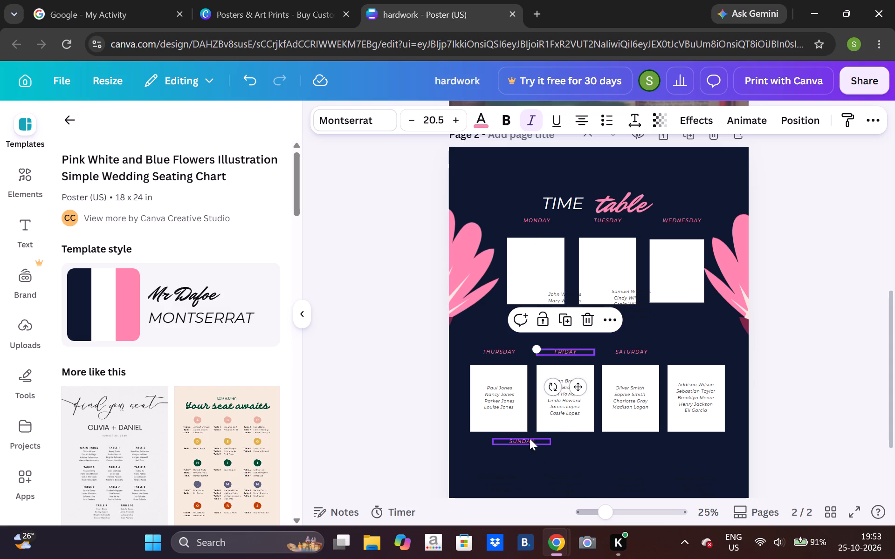
# Enlarge the SUNDAY heading slightly from its corner to font size 22.4.
pyautogui.click(528, 441)
pyautogui.moveTo(528, 441); pyautogui.dragTo(623, 388, button='right')
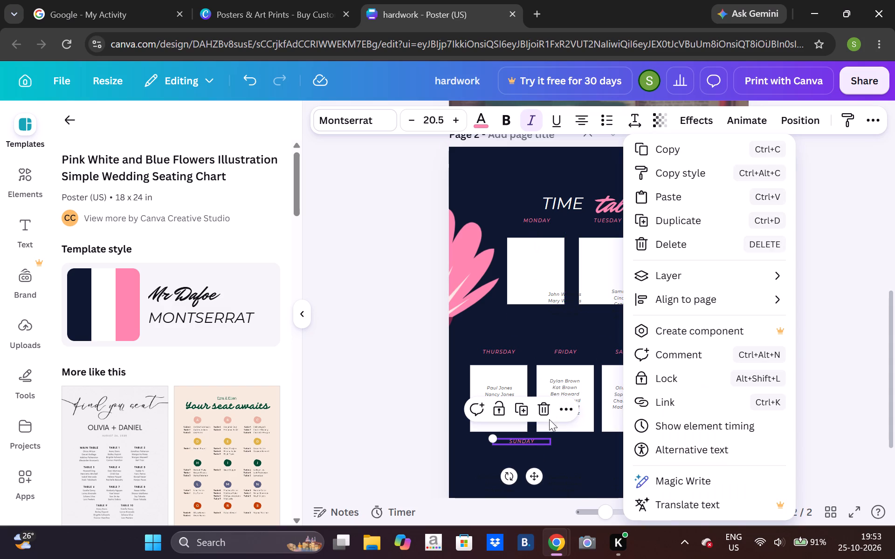
pyautogui.click(528, 441)
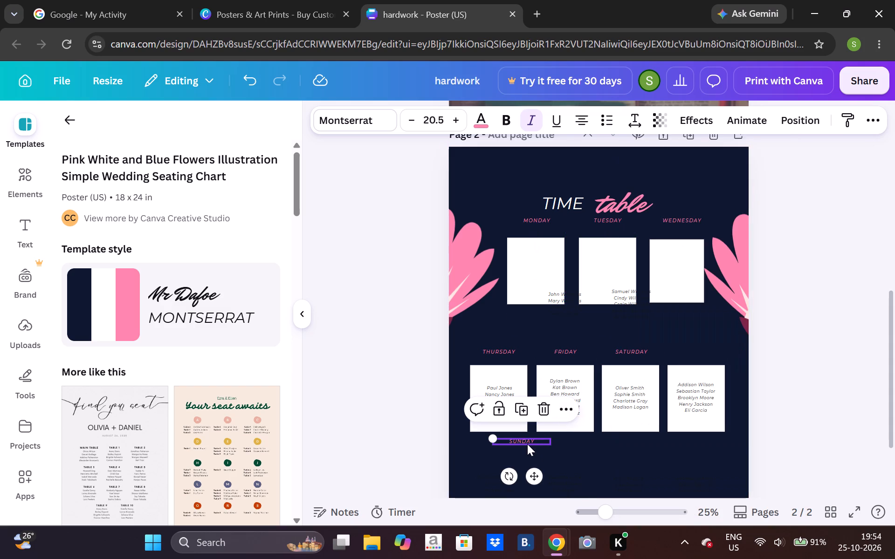
pyautogui.click(527, 444)
pyautogui.click(529, 442)
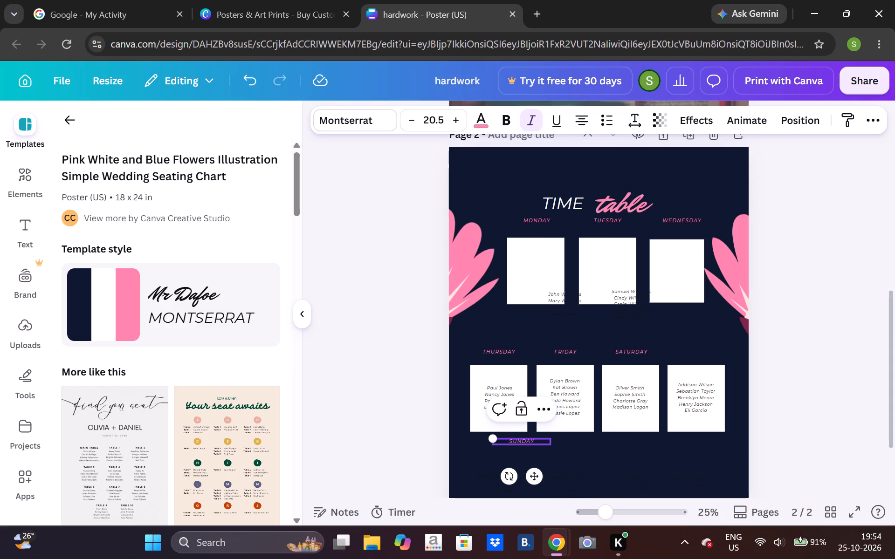
pyautogui.click(555, 441)
pyautogui.moveTo(548, 437); pyautogui.dragTo(553, 435)
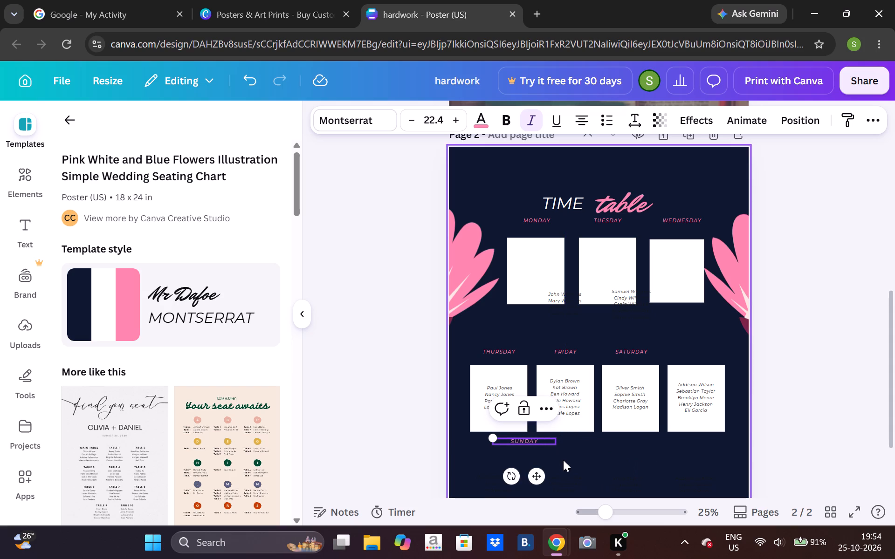
pyautogui.moveTo(564, 459); pyautogui.dragTo(377, 443)
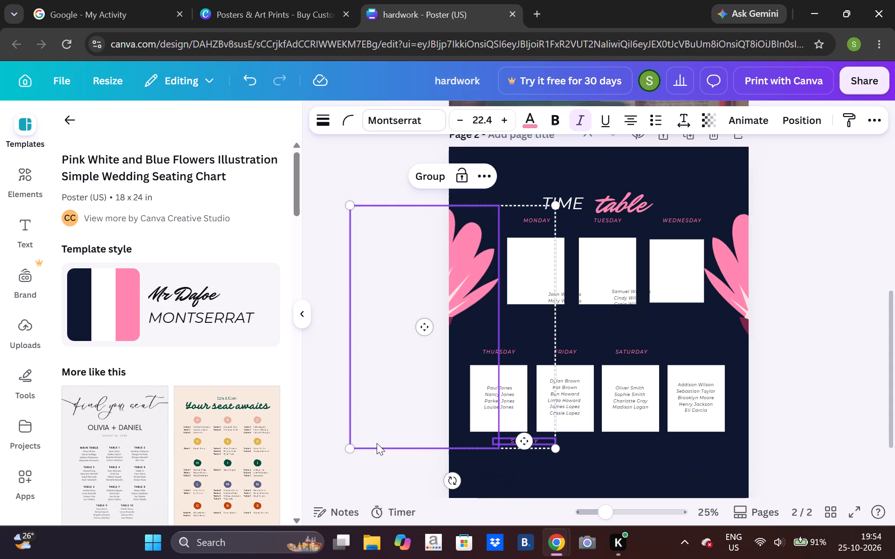
pyautogui.click(376, 465)
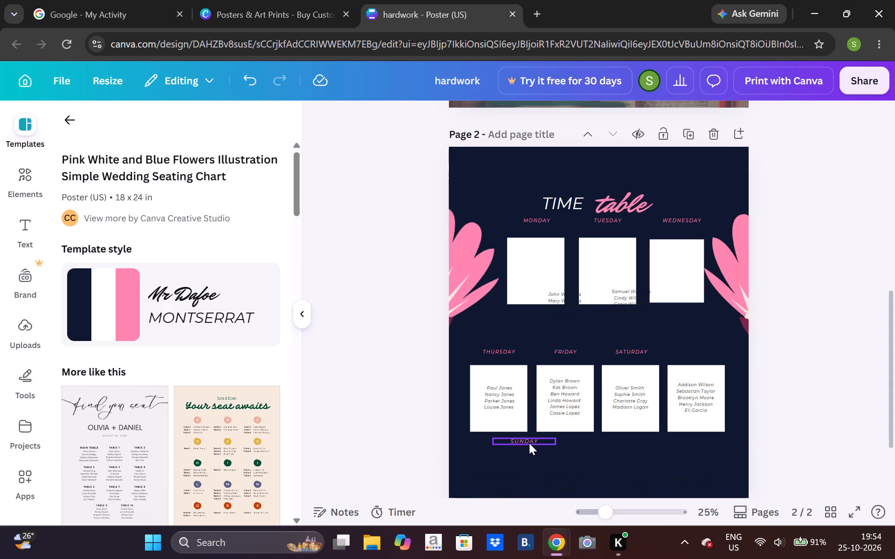
# Move the SUNDAY heading up above the fourth box of the lower row, level with the SATURDAY heading.
pyautogui.moveTo(529, 443); pyautogui.dragTo(600, 386)
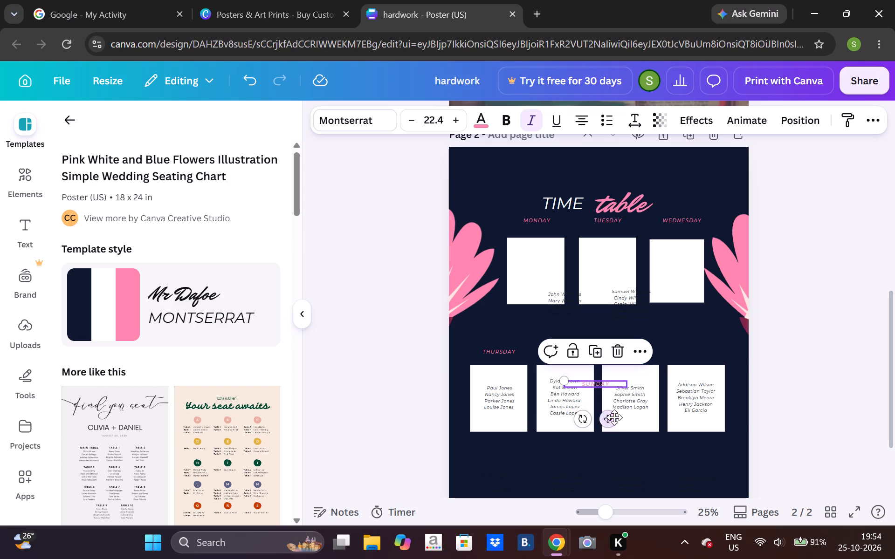
pyautogui.moveTo(602, 381); pyautogui.dragTo(674, 353)
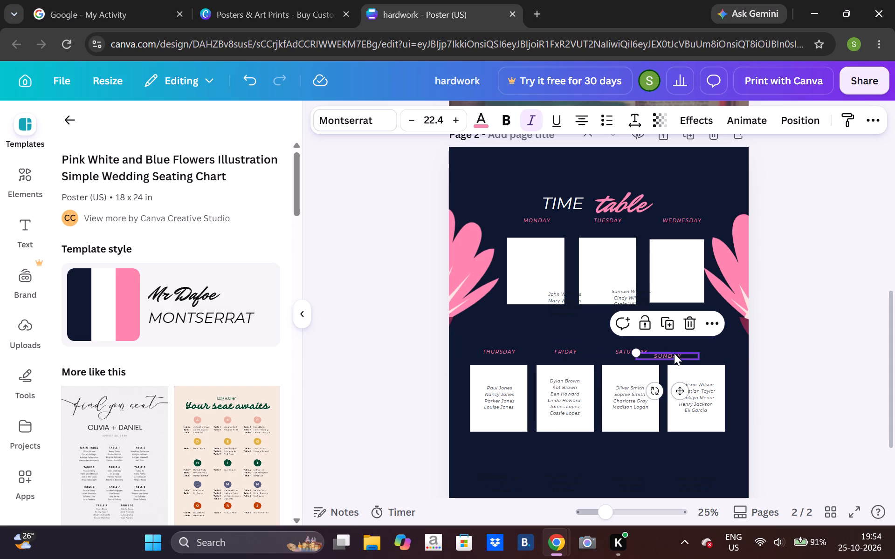
pyautogui.moveTo(680, 353); pyautogui.dragTo(681, 352)
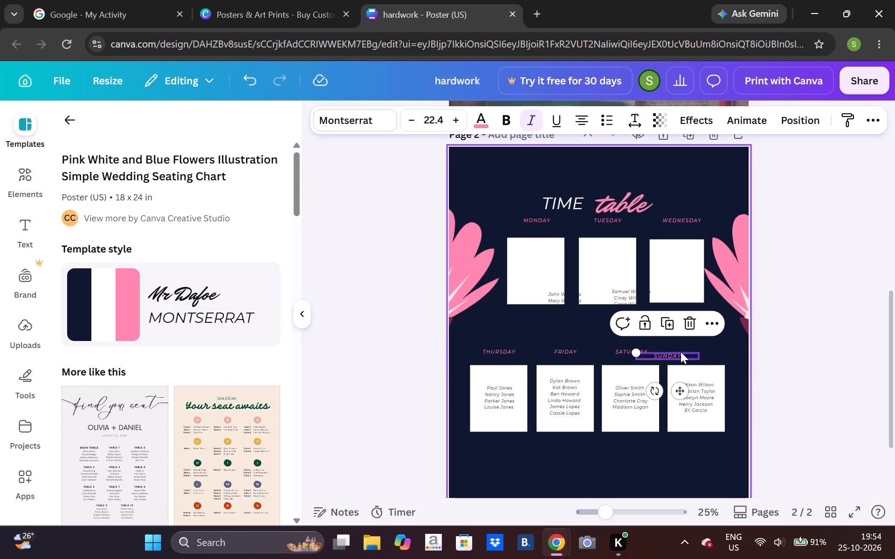
pyautogui.moveTo(681, 352); pyautogui.dragTo(702, 346)
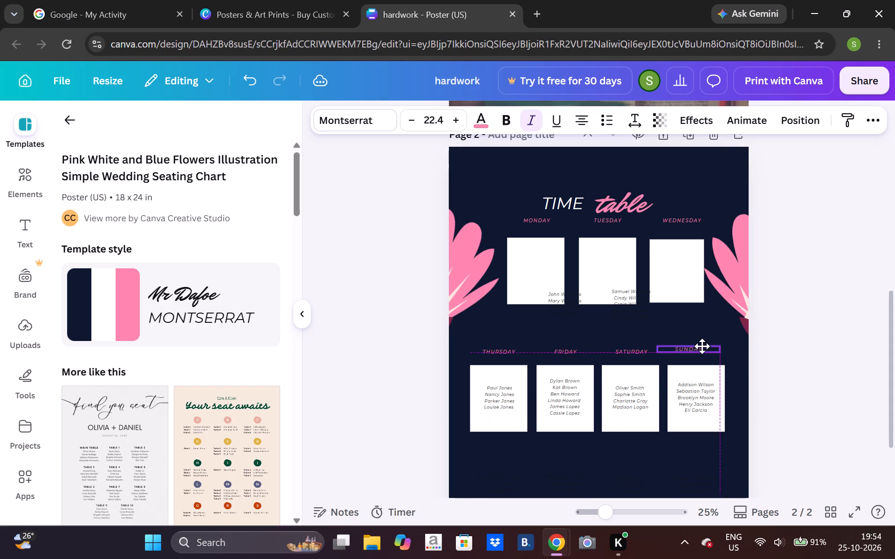
pyautogui.moveTo(702, 346); pyautogui.dragTo(702, 348)
pyautogui.click(702, 348)
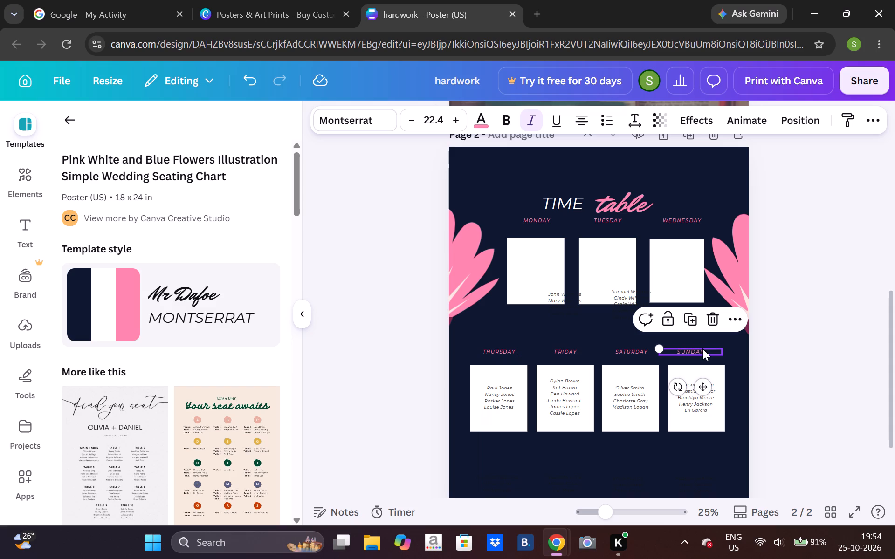
pyautogui.click(702, 348)
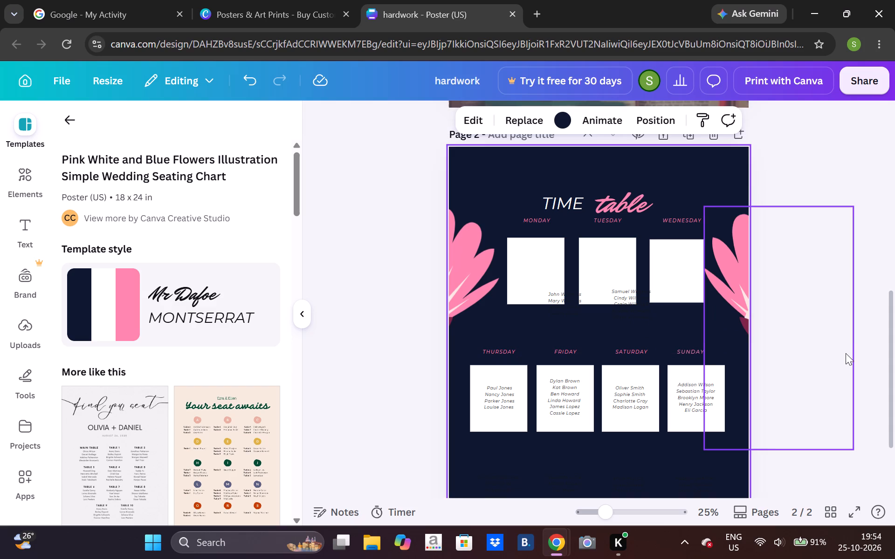
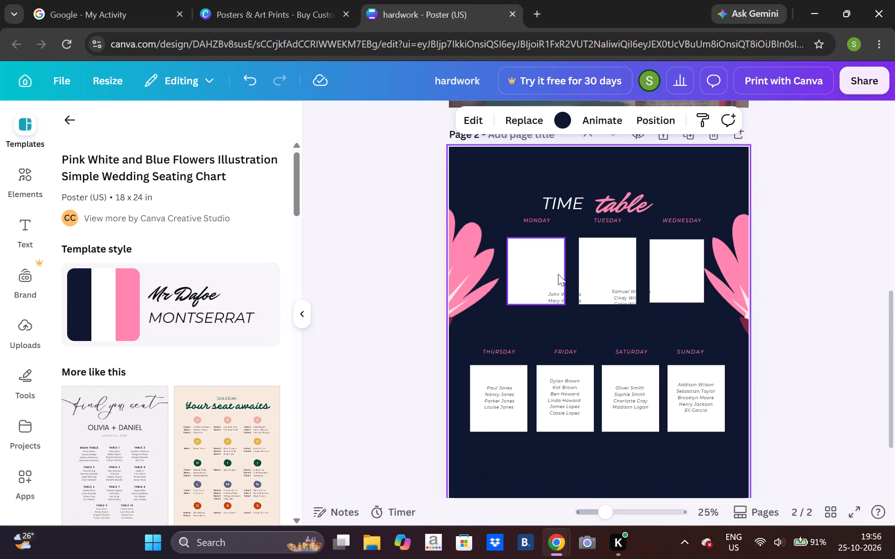
# Replace the guest names in the SUNDAY box with the lines "revision and" and "take resr also enjoy".
pyautogui.click(686, 406)
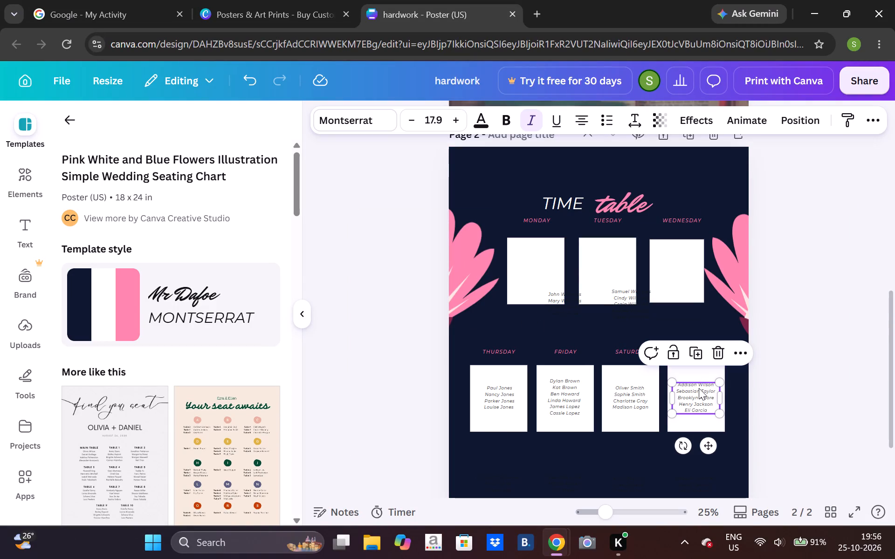
pyautogui.click(699, 388)
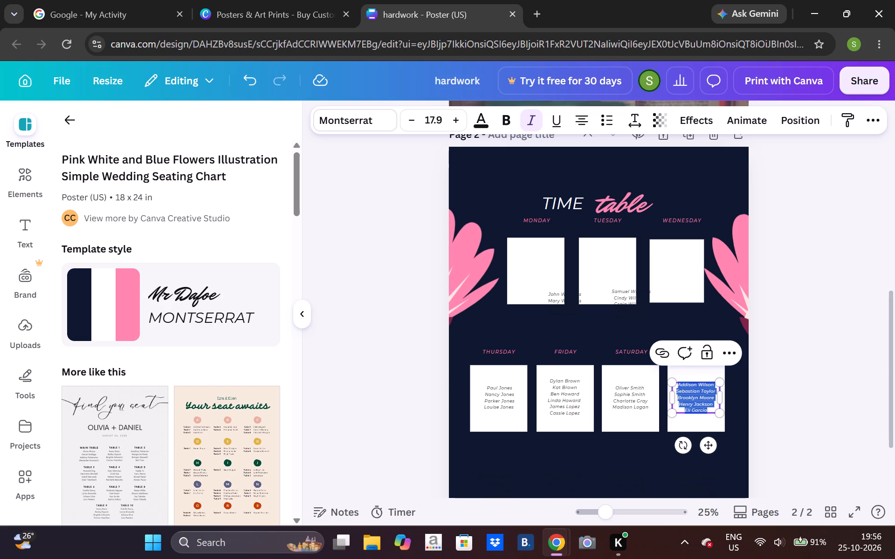
pyautogui.press('BackSpace')
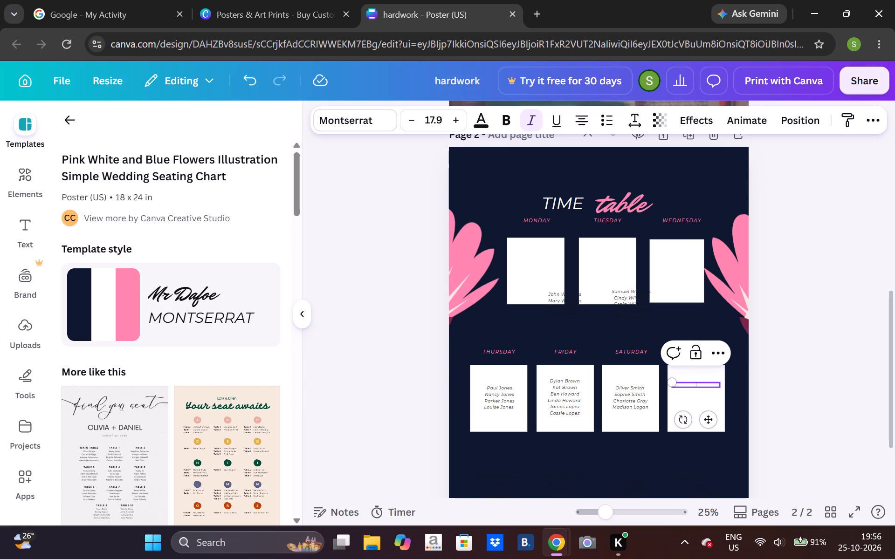
pyautogui.write('revision')
pyautogui.press('space')
pyautogui.write('and')
pyautogui.press('space')
pyautogui.press('space')
pyautogui.press('Return')
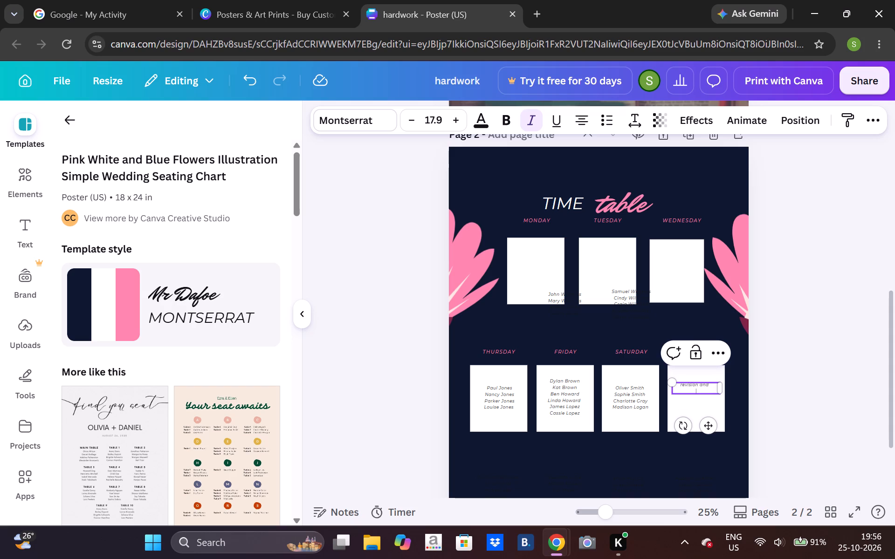
pyautogui.write('take')
pyautogui.press('space')
pyautogui.write('resr')
pyautogui.press('space')
pyautogui.write('also')
pyautogui.press('space')
pyautogui.write('enj')
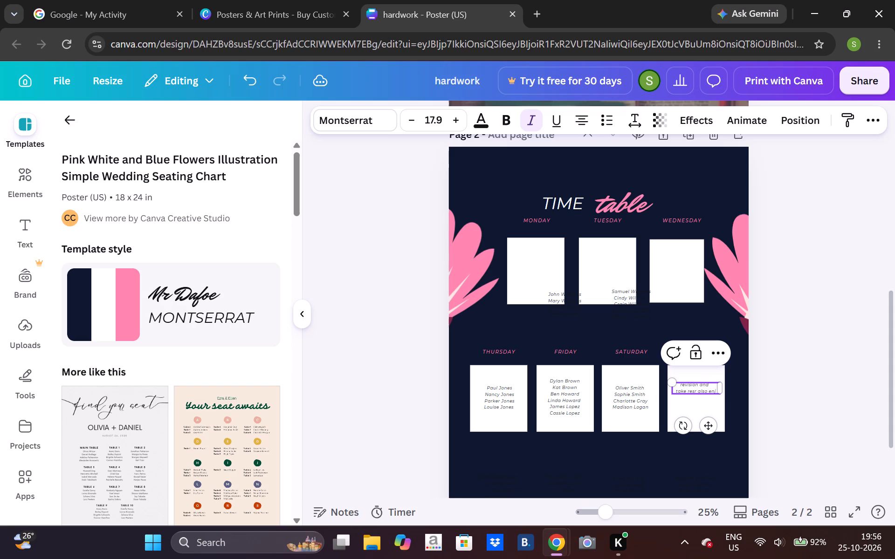
pyautogui.write('oy wi')
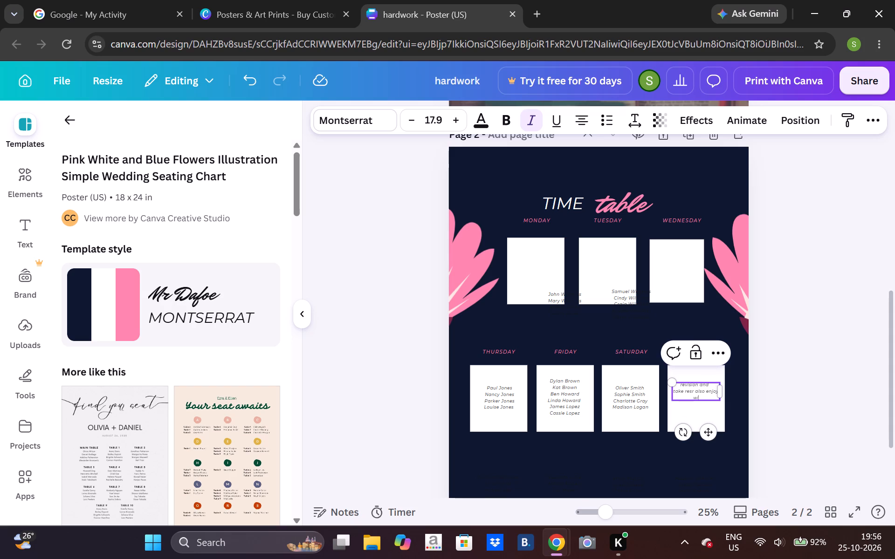
pyautogui.press('BackSpace')
pyautogui.press('BackSpace')
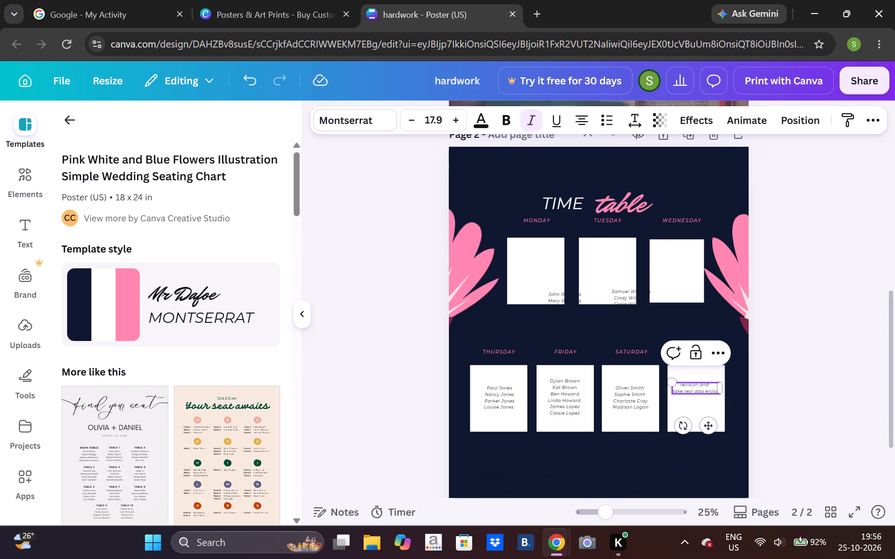
# Continue the SUNDAY text on a new line with "like play some sports like cricket , footbaal etc".
pyautogui.press('Return')
pyautogui.write('like play some')
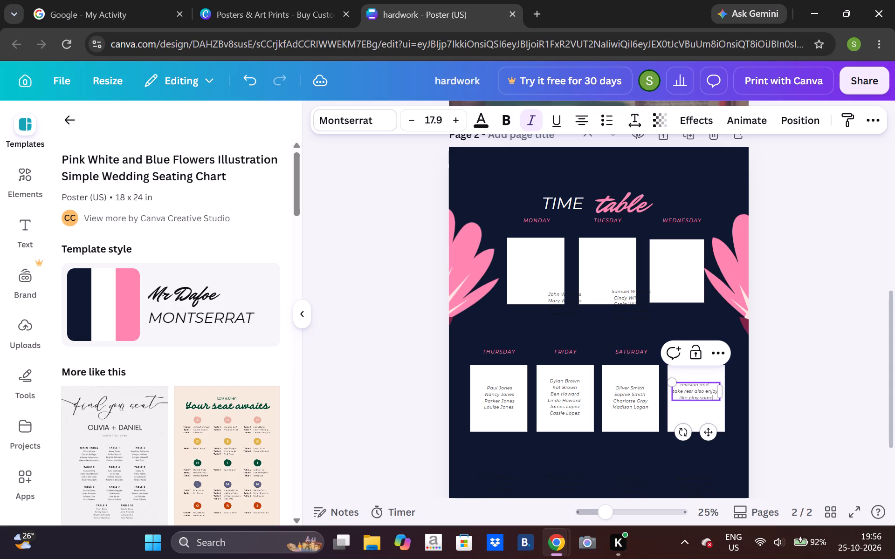
pyautogui.press('space')
pyautogui.write('spo')
pyautogui.write('rts like cricket , footbaal etc')
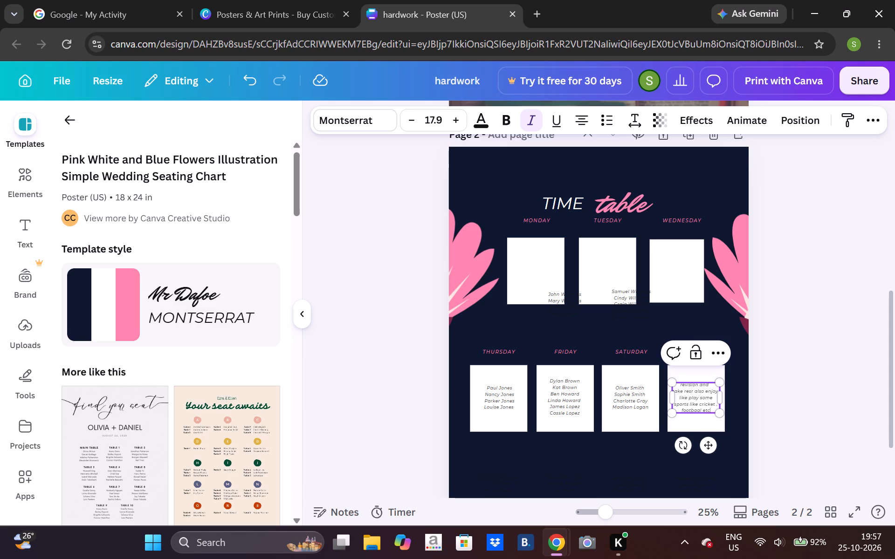
# Enlarge the SUNDAY text from its corners to about font size 23 so it spans the width of its box.
pyautogui.moveTo(723, 416); pyautogui.dragTo(726, 434)
pyautogui.moveTo(694, 400); pyautogui.dragTo(685, 399)
pyautogui.click(672, 402)
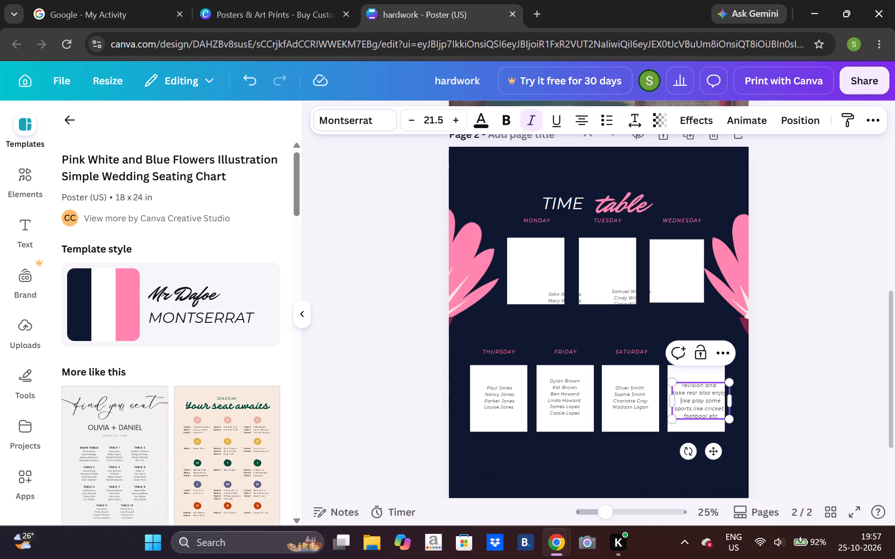
pyautogui.click(672, 402)
pyautogui.moveTo(672, 418); pyautogui.dragTo(659, 420)
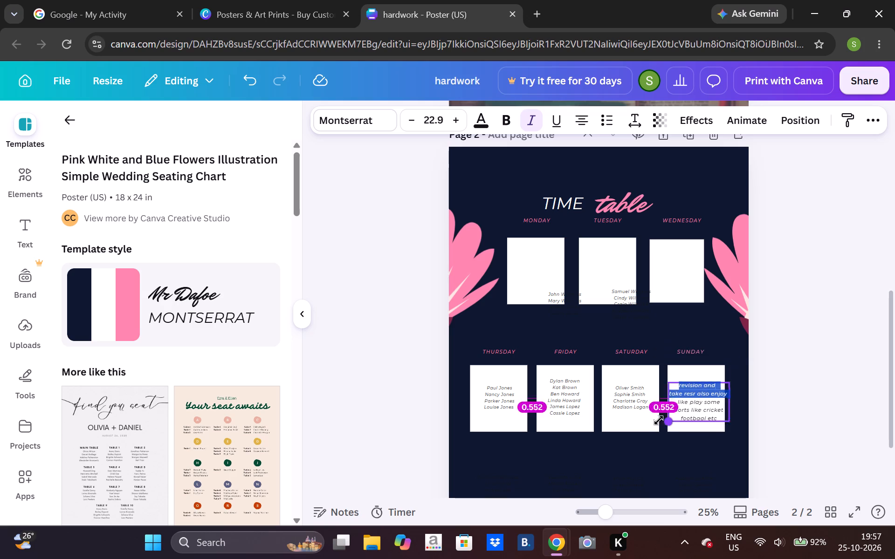
pyautogui.moveTo(659, 420); pyautogui.dragTo(666, 418)
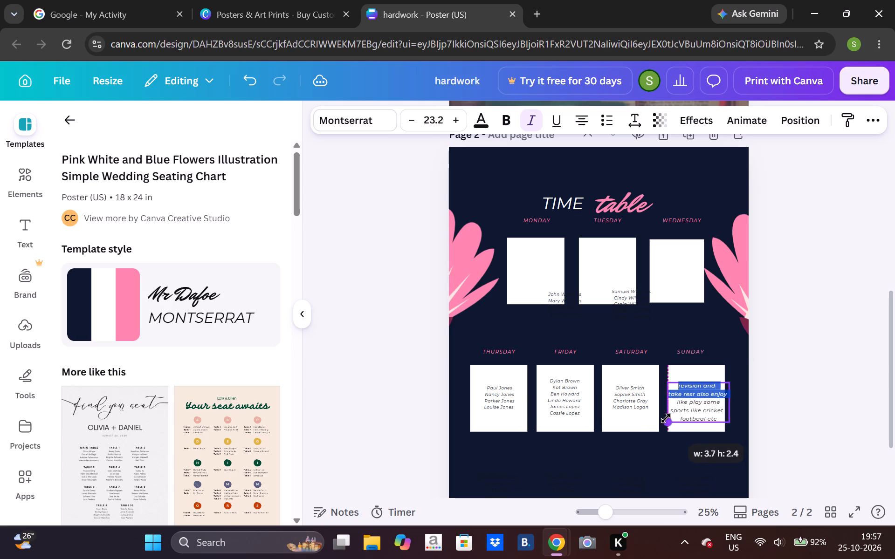
pyautogui.moveTo(666, 418); pyautogui.dragTo(665, 418)
pyautogui.click(812, 375)
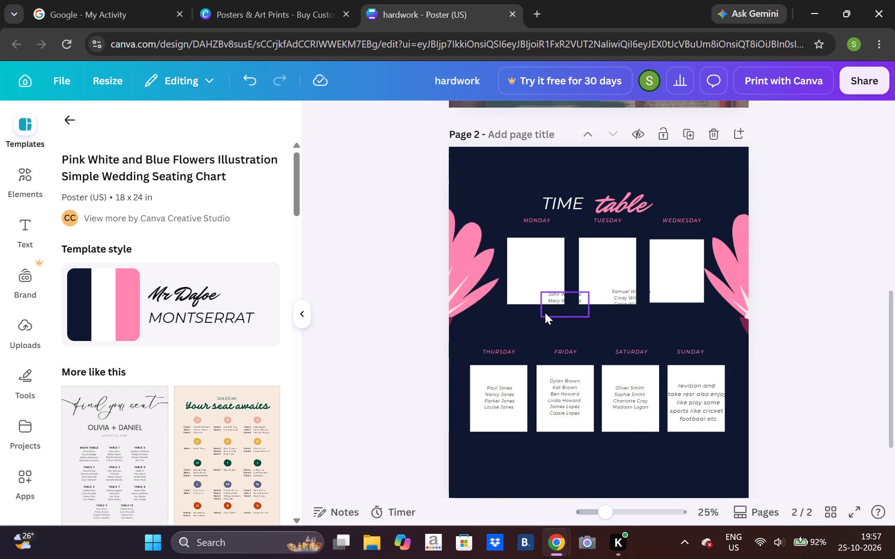
# Replace the guest names in the SATURDAY box with "complete your hw and revise solve math".
pyautogui.click(625, 403)
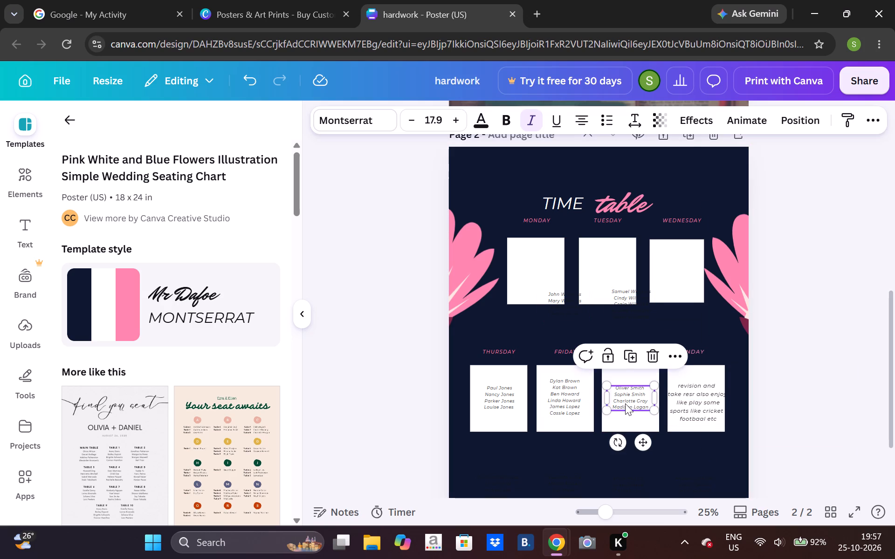
pyautogui.click(631, 389)
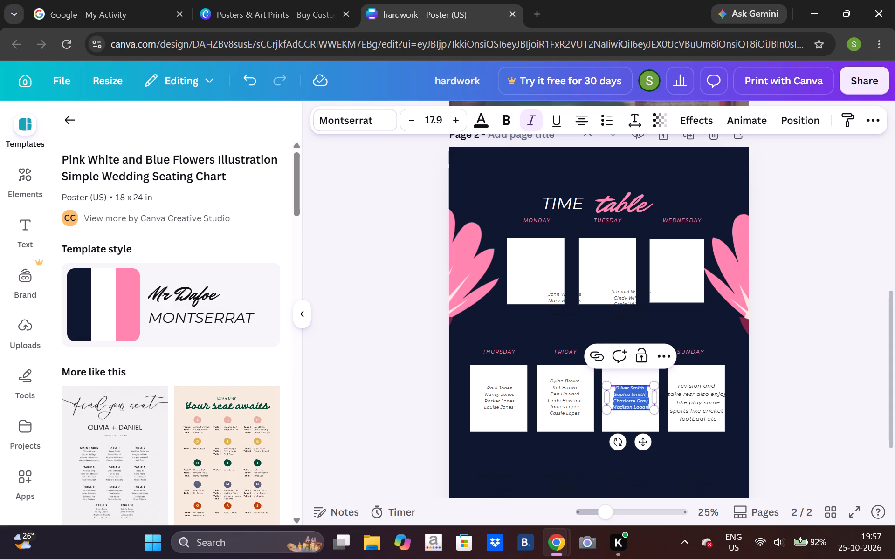
pyautogui.press('BackSpace')
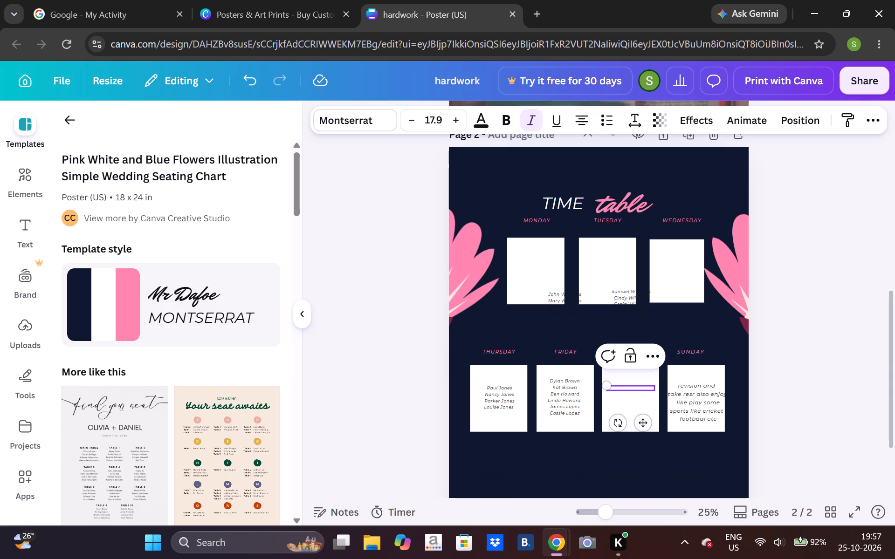
pyautogui.write('complete you')
pyautogui.write('r hw and revise')
pyautogui.press('space')
pyautogui.press('space')
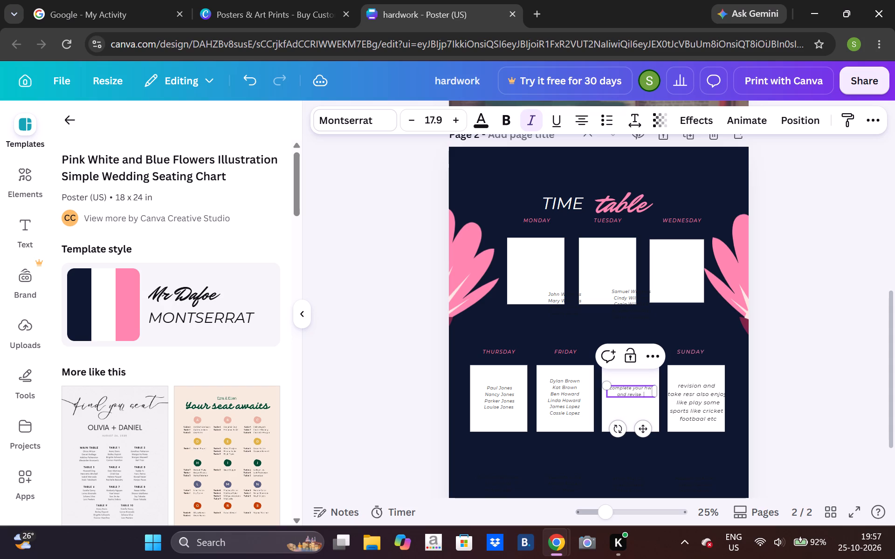
pyautogui.write('solve math')
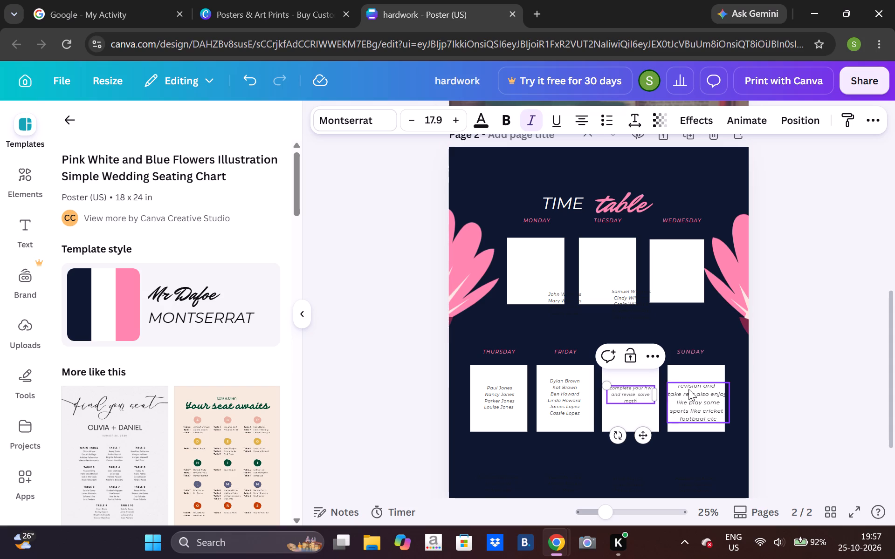
# Enlarge the SATURDAY text from its corners to about font size 24.5 so it spans the width of its box.
pyautogui.moveTo(658, 396); pyautogui.dragTo(663, 402)
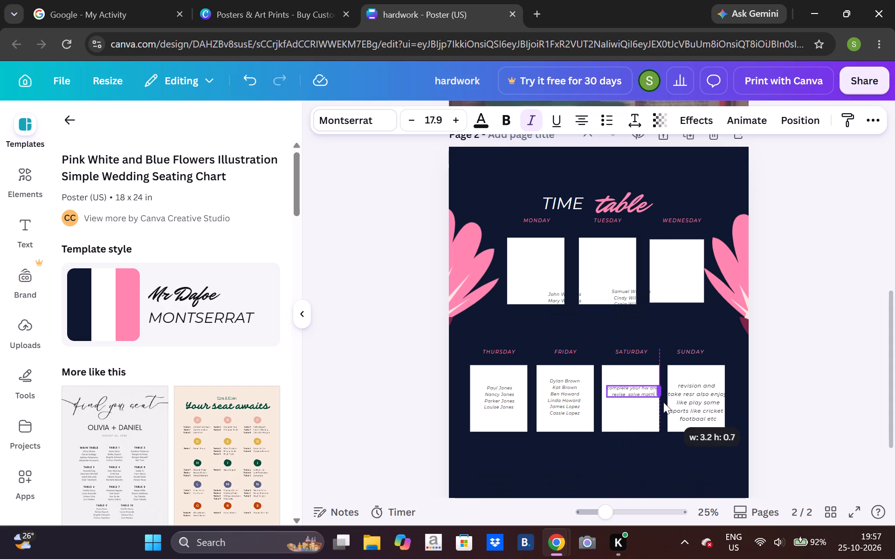
pyautogui.moveTo(663, 402); pyautogui.dragTo(654, 418)
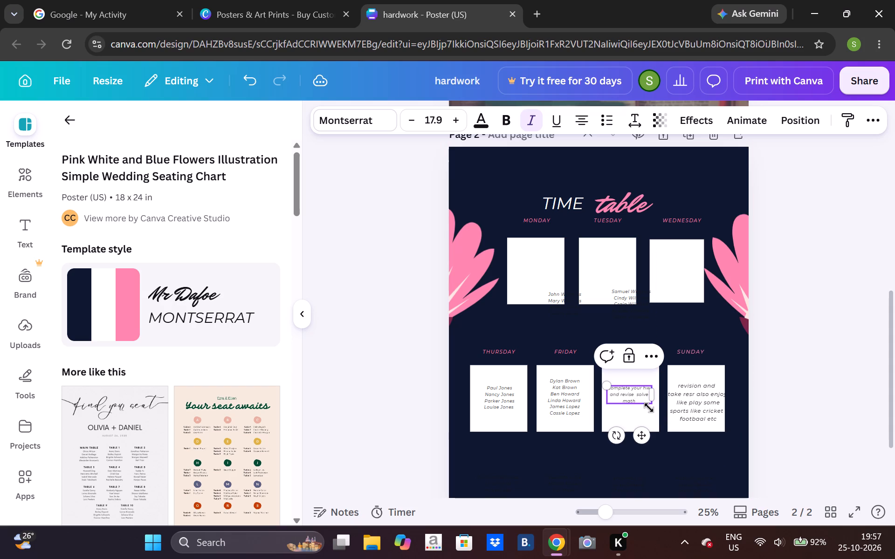
pyautogui.moveTo(610, 389); pyautogui.dragTo(616, 356)
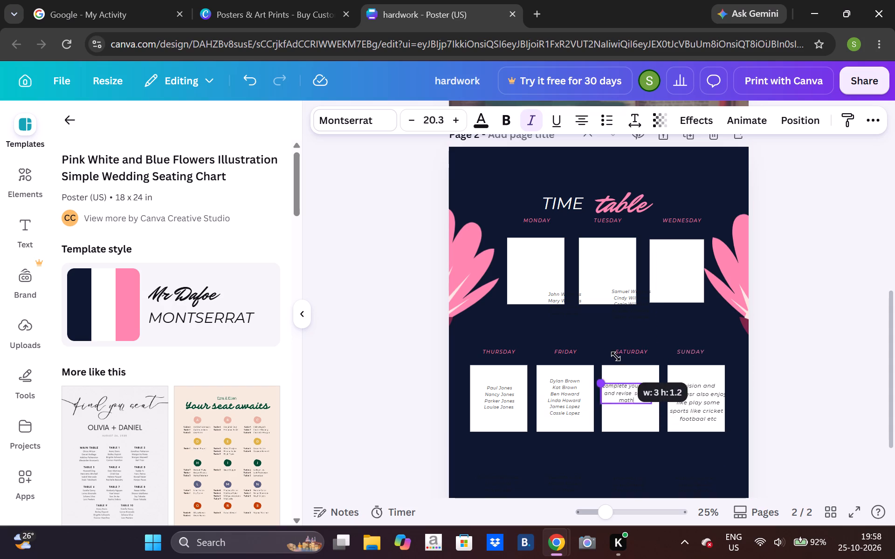
pyautogui.moveTo(616, 356); pyautogui.dragTo(618, 347)
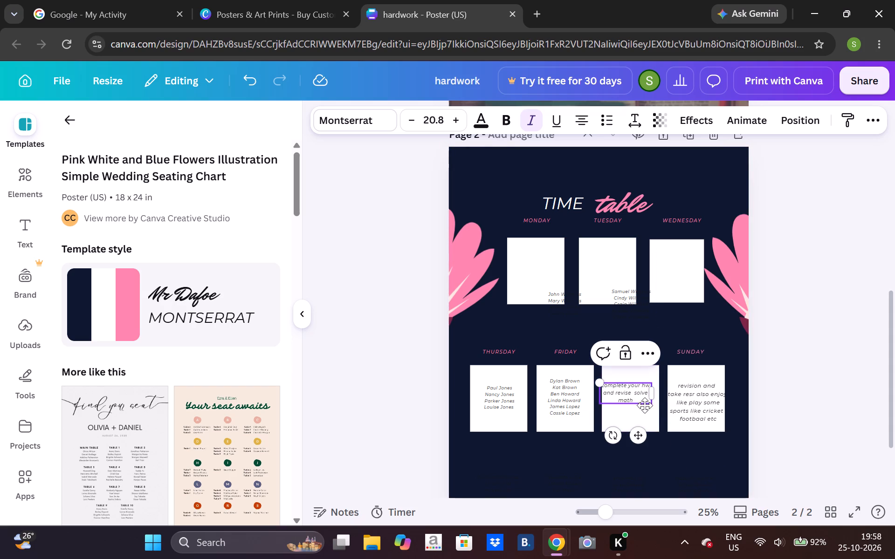
pyautogui.moveTo(650, 408); pyautogui.dragTo(653, 423)
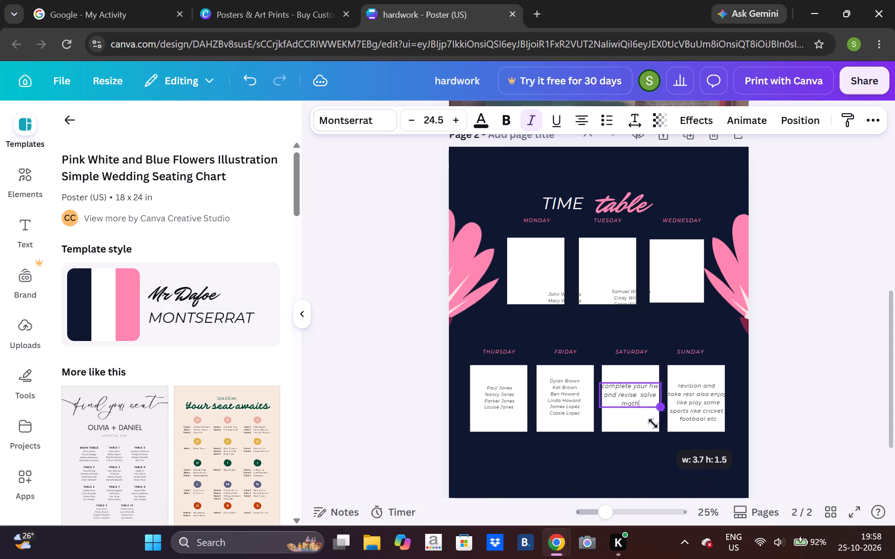
pyautogui.moveTo(653, 423); pyautogui.dragTo(653, 422)
pyautogui.click(650, 419)
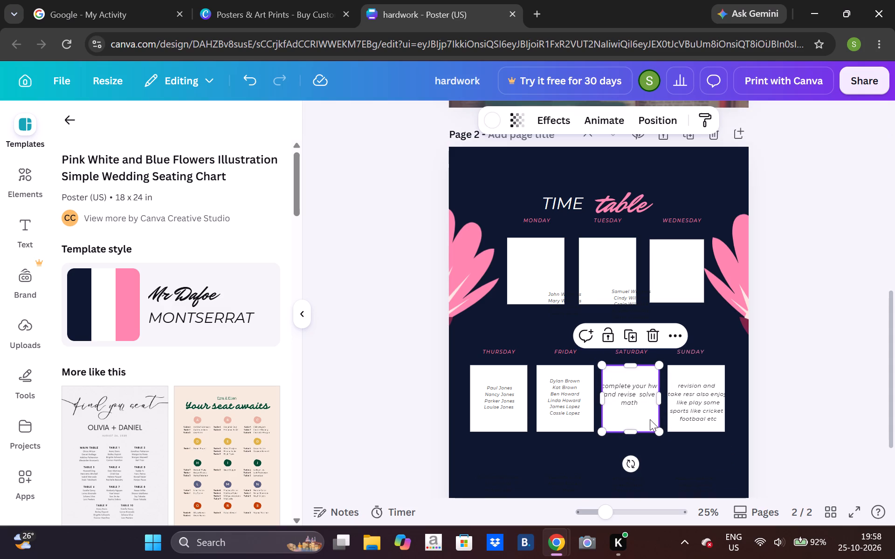
# Move the white box under the FRIDAY heading slightly down, below the level of its row.
pyautogui.click(544, 400)
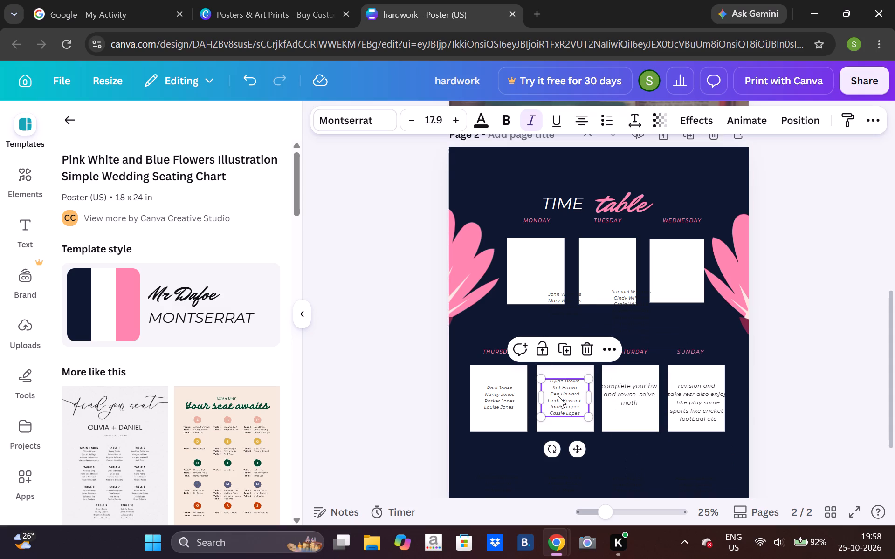
pyautogui.moveTo(562, 370); pyautogui.dragTo(565, 396)
pyautogui.moveTo(565, 372); pyautogui.dragTo(551, 336)
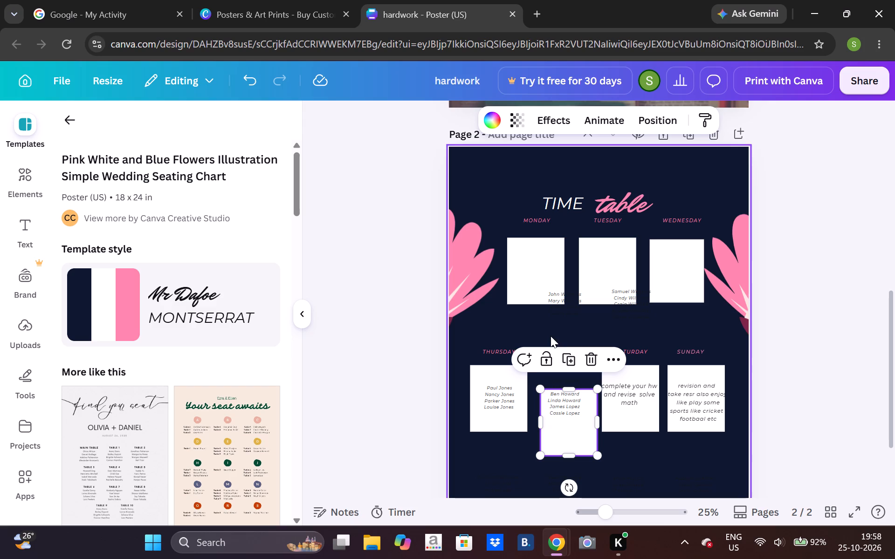
# Move the title, day headings, flowers and all white boxes except FRIDAY's together slightly up and to the left on page 2.
pyautogui.moveTo(780, 372); pyautogui.dragTo(167, 191)
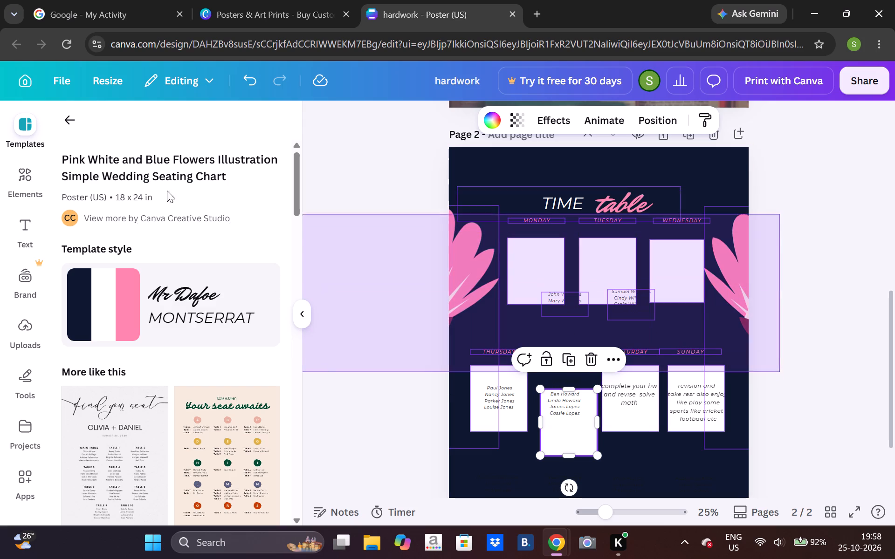
pyautogui.moveTo(167, 191); pyautogui.dragTo(145, 124)
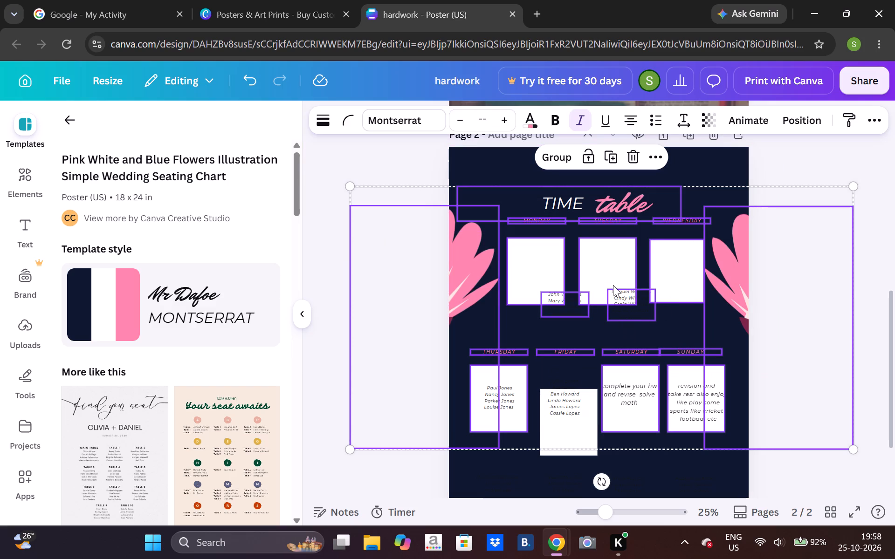
pyautogui.moveTo(613, 285); pyautogui.dragTo(604, 266)
pyautogui.click(323, 323)
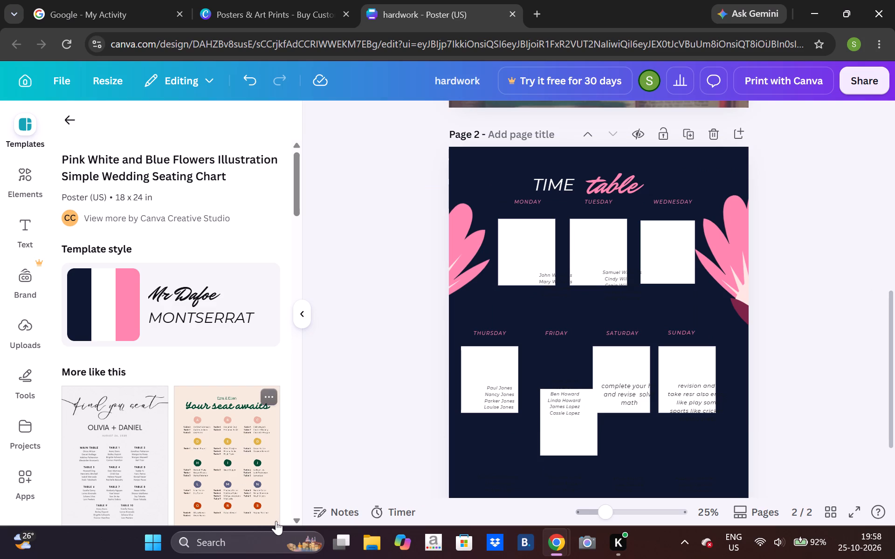
# Look through the similar seating chart templates suggested for the current design.
pyautogui.tripleClick(297, 515)
pyautogui.tripleClick(297, 515)
pyautogui.tripleClick(297, 515)
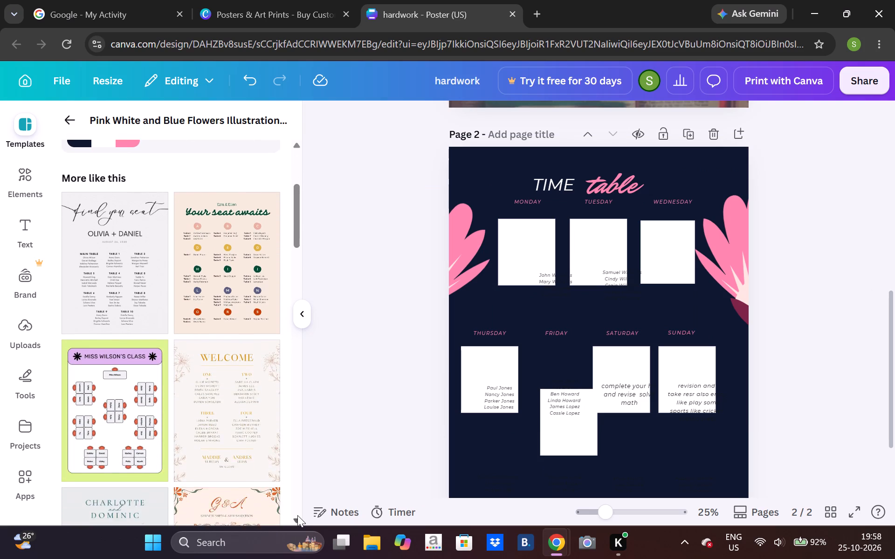
pyautogui.tripleClick(297, 515)
pyautogui.tripleClick(297, 515)
pyautogui.tripleClick(297, 515)
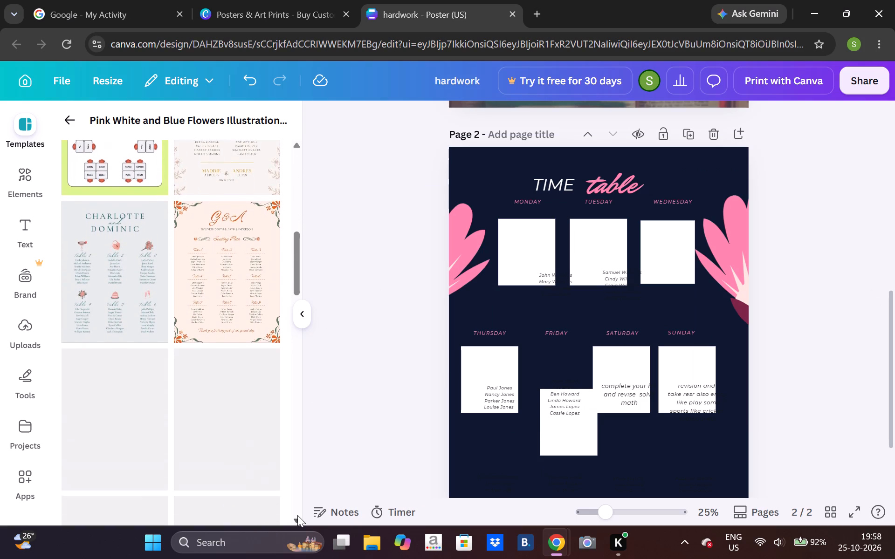
pyautogui.tripleClick(297, 515)
pyautogui.tripleClick(297, 515)
pyautogui.doubleClick(297, 515)
pyautogui.moveTo(297, 515); pyautogui.dragTo(369, 512)
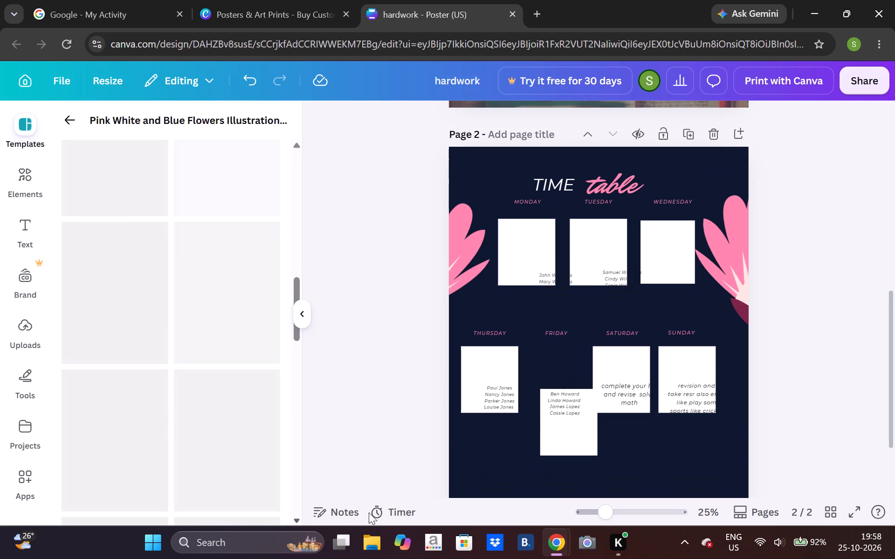
pyautogui.moveTo(369, 512); pyautogui.dragTo(371, 511)
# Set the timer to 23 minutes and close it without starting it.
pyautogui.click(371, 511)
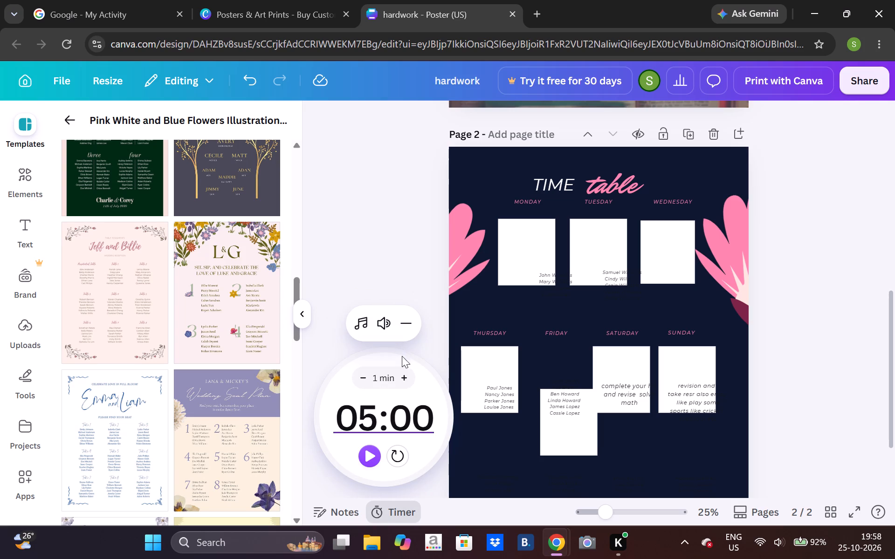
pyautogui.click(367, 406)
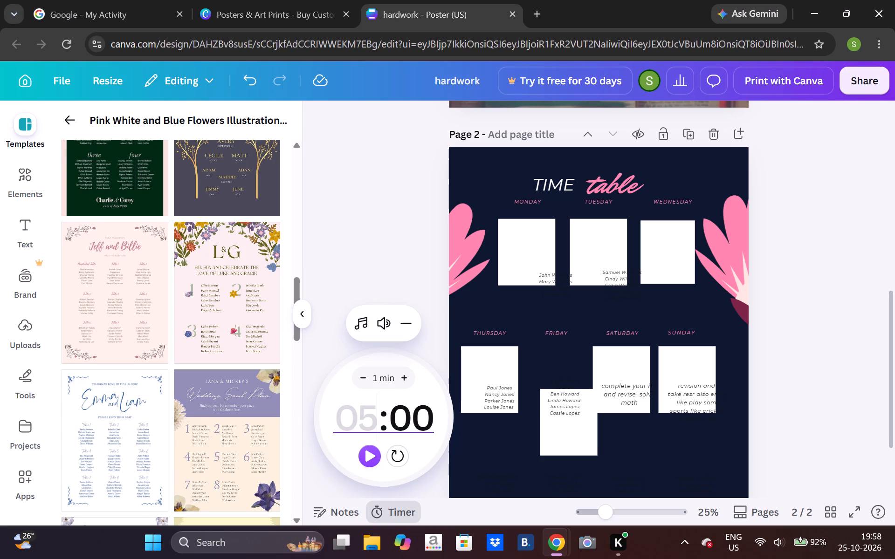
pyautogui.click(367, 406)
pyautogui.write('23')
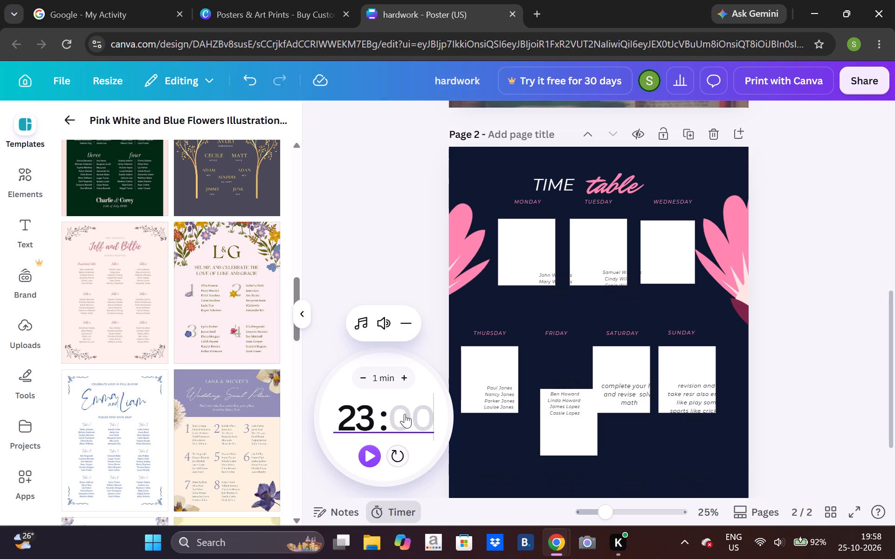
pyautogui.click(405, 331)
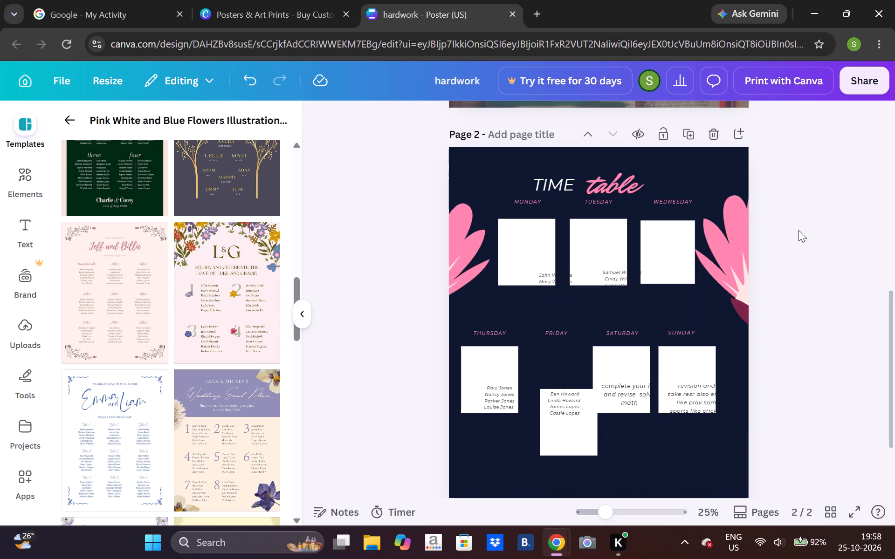
# Title page 1 "easky time table".
pyautogui.click(894, 273)
pyautogui.click(894, 273)
pyautogui.moveTo(894, 273); pyautogui.dragTo(894, 221)
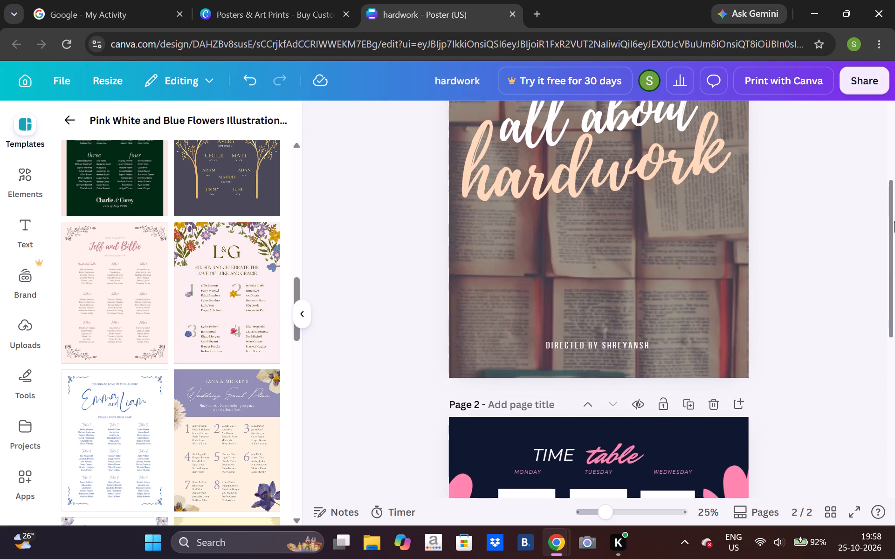
pyautogui.moveTo(894, 221); pyautogui.dragTo(894, 100)
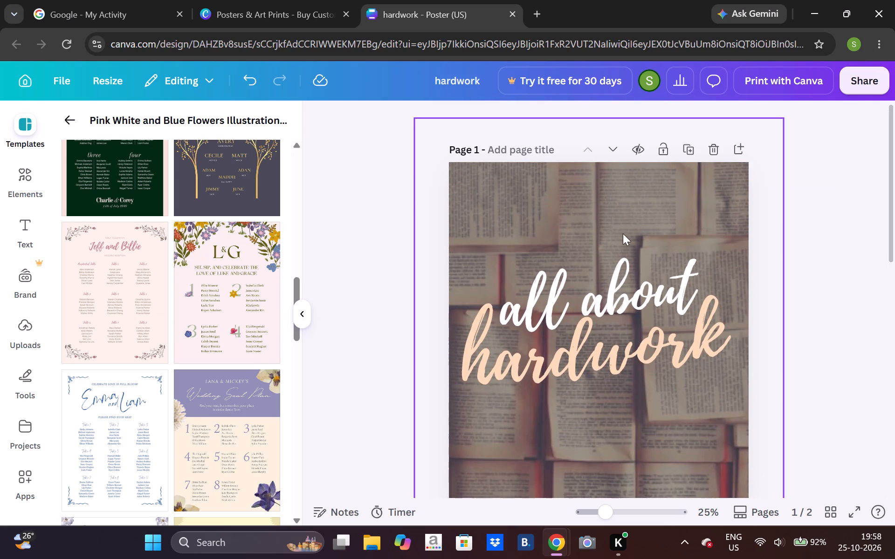
pyautogui.click(528, 146)
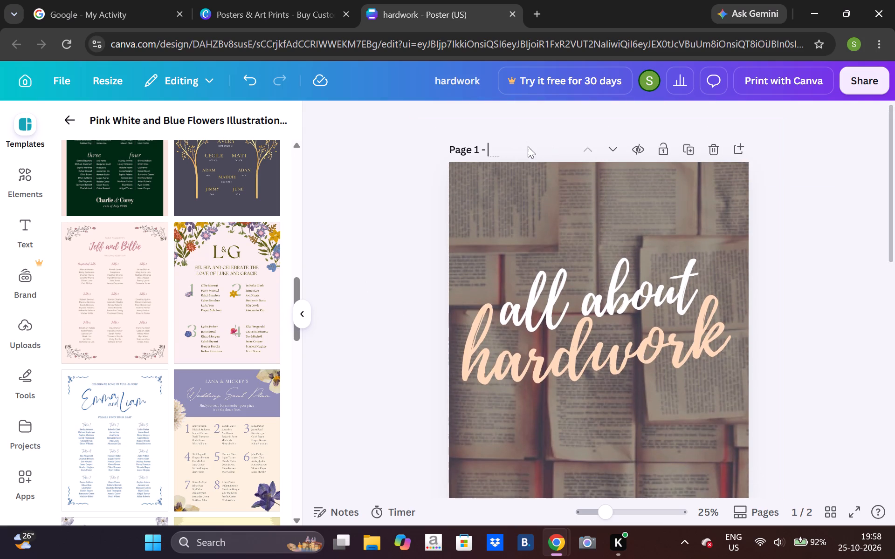
pyautogui.press('h')
pyautogui.press('o')
pyautogui.press('BackSpace')
pyautogui.press('BackSpace')
pyautogui.write('easky time t')
pyautogui.write('able were')
pyautogui.press('space')
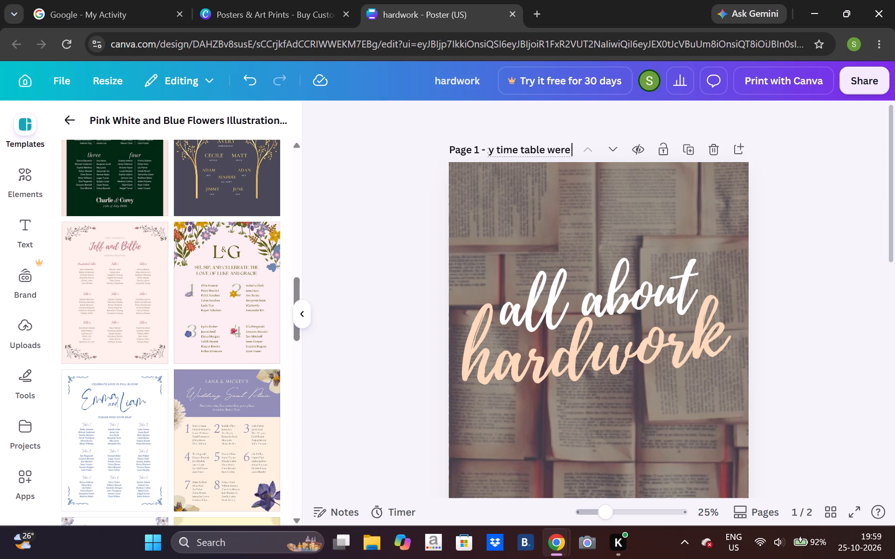
pyautogui.write('student')
pyautogui.press('space')
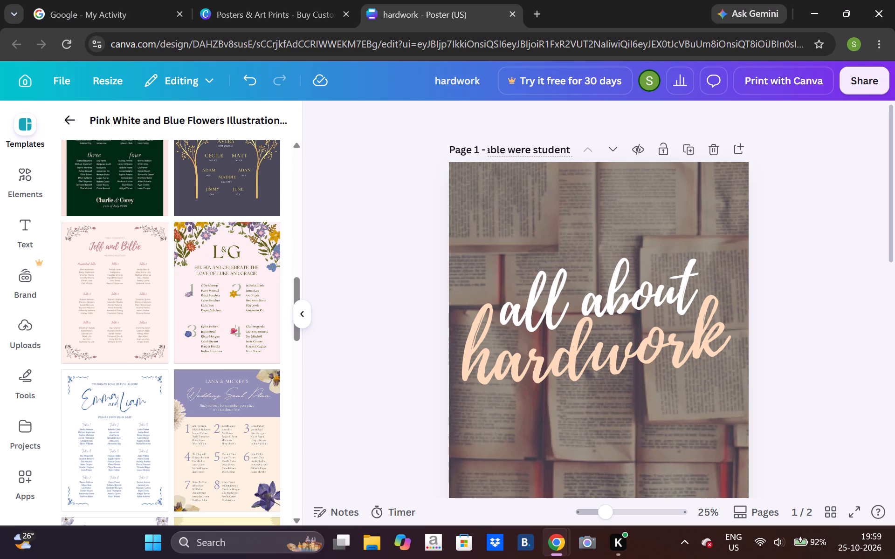
pyautogui.press('BackSpace')
pyautogui.press('BackSpace')
pyautogui.press('BackSpace')
pyautogui.press('BackSpace')
pyautogui.press('BackSpace')
pyautogui.press('BackSpace')
pyautogui.press('BackSpace')
pyautogui.press('BackSpace')
pyautogui.press('BackSpace')
pyautogui.press('BackSpace')
pyautogui.press('BackSpace')
pyautogui.press('BackSpace')
pyautogui.press('BackSpace')
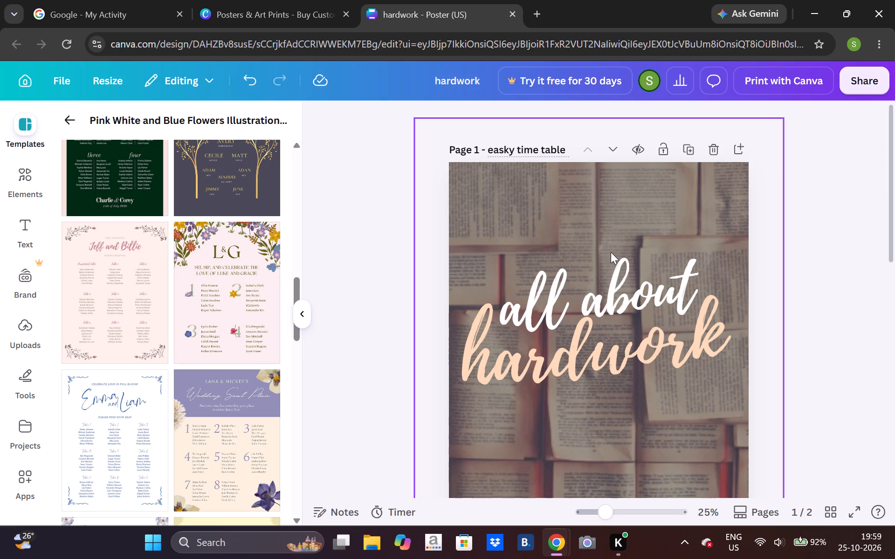
# Duplicate the peach "hardwork" text on page 1.
pyautogui.click(607, 351)
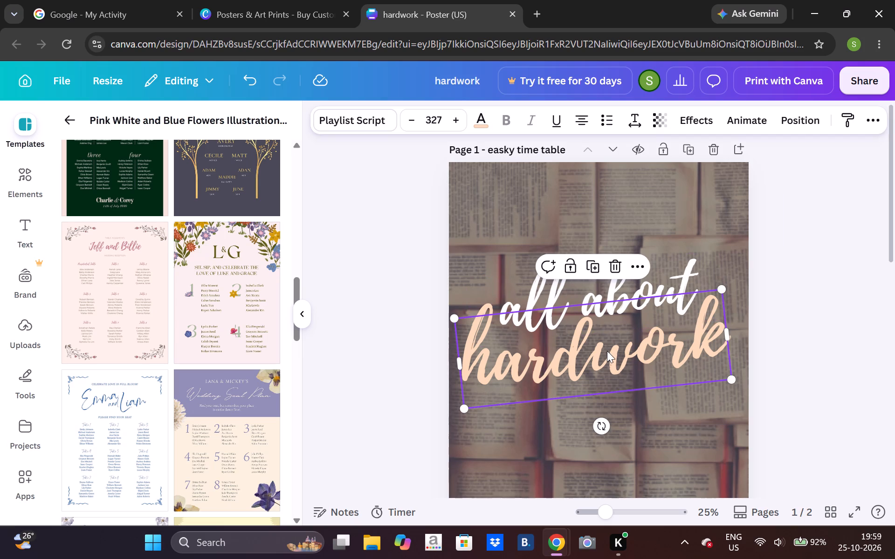
pyautogui.click(640, 269)
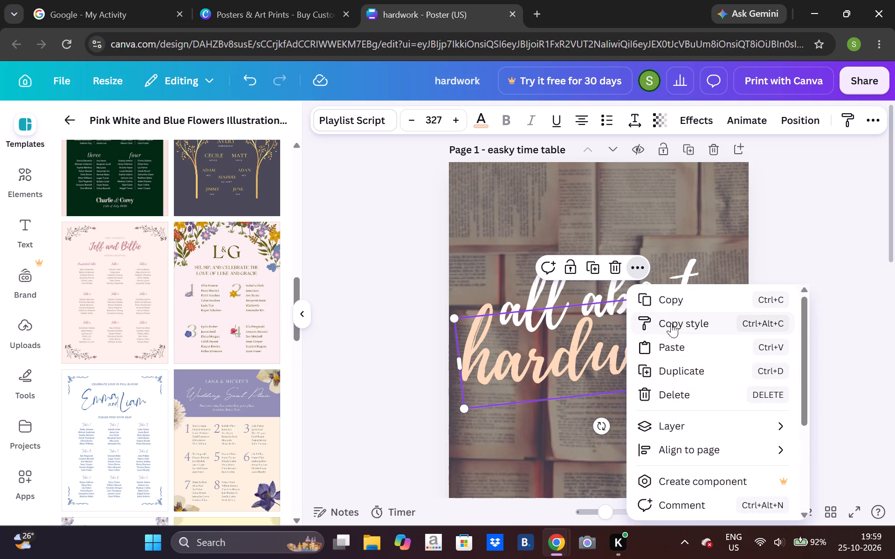
pyautogui.click(673, 373)
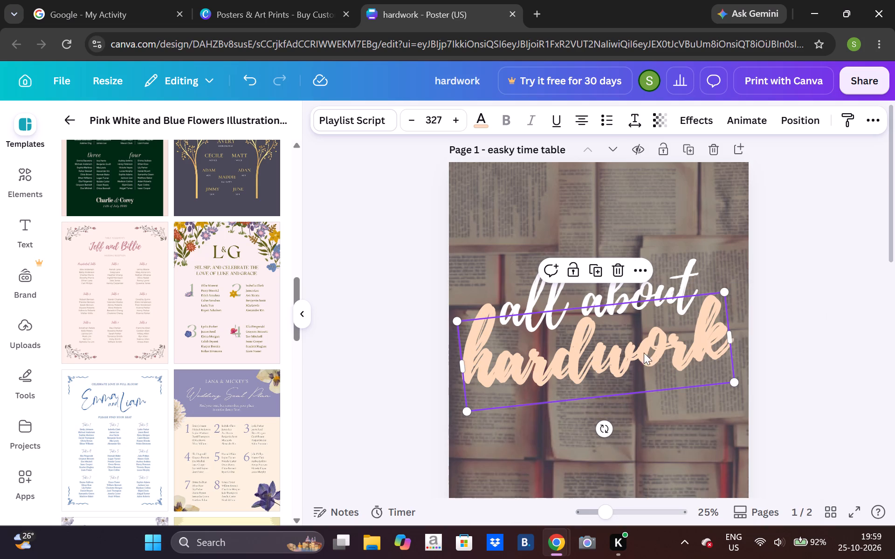
# Move the duplicated "hardwork" text down below the original word.
pyautogui.click(638, 351)
pyautogui.moveTo(638, 351); pyautogui.dragTo(649, 291)
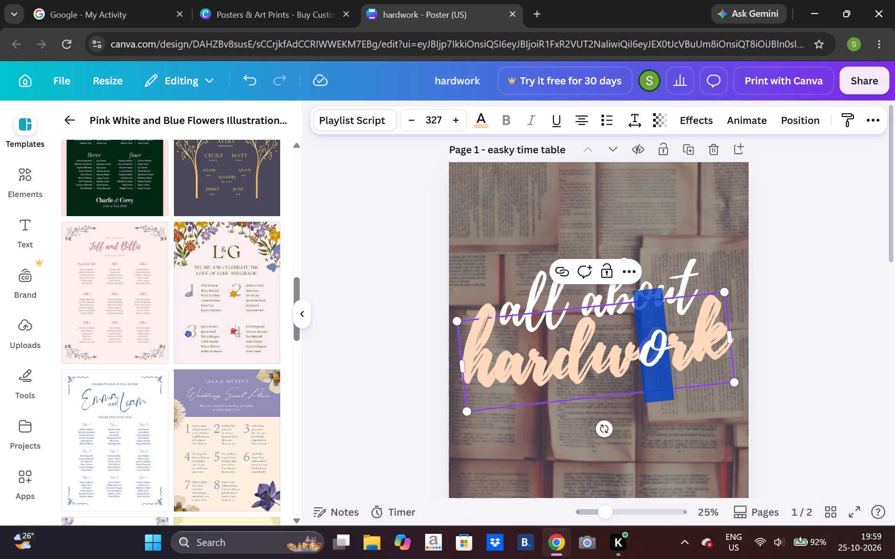
pyautogui.moveTo(719, 402); pyautogui.dragTo(717, 355)
pyautogui.click(707, 343)
pyautogui.moveTo(711, 360); pyautogui.dragTo(713, 406)
pyautogui.click(713, 406)
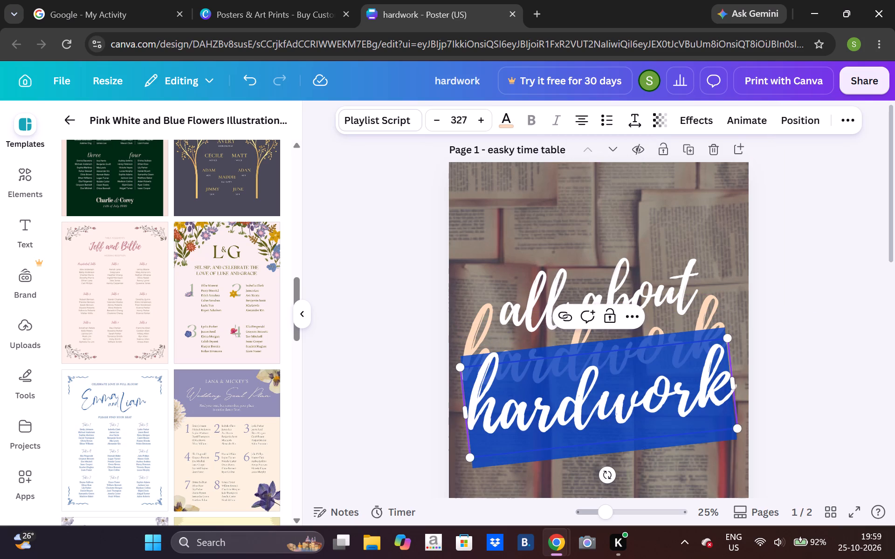
# Shrink the duplicated "hardwork" text from its corner to about font size 183.
pyautogui.moveTo(736, 424); pyautogui.dragTo(727, 455)
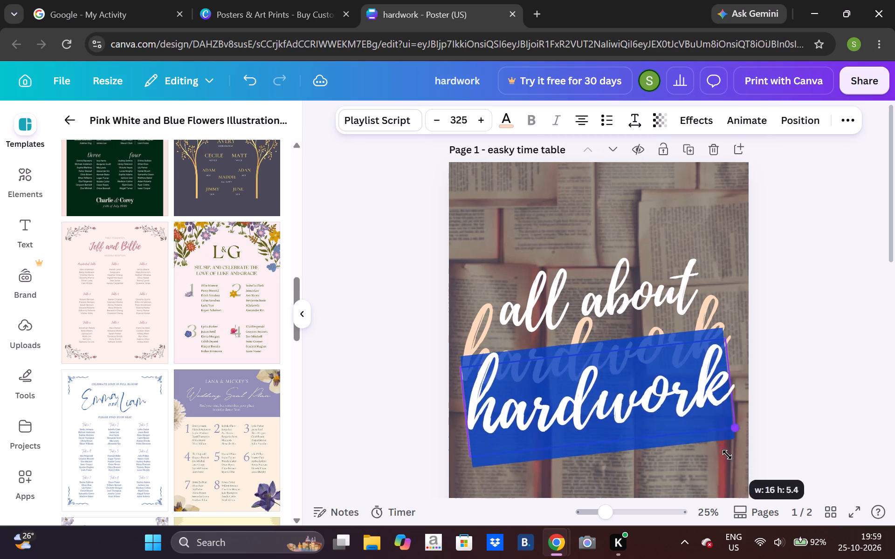
pyautogui.moveTo(727, 455); pyautogui.dragTo(606, 433)
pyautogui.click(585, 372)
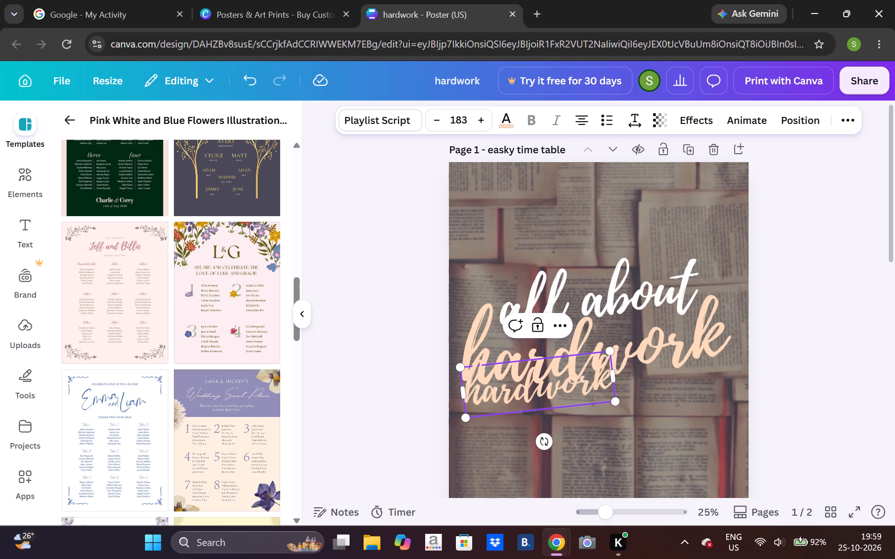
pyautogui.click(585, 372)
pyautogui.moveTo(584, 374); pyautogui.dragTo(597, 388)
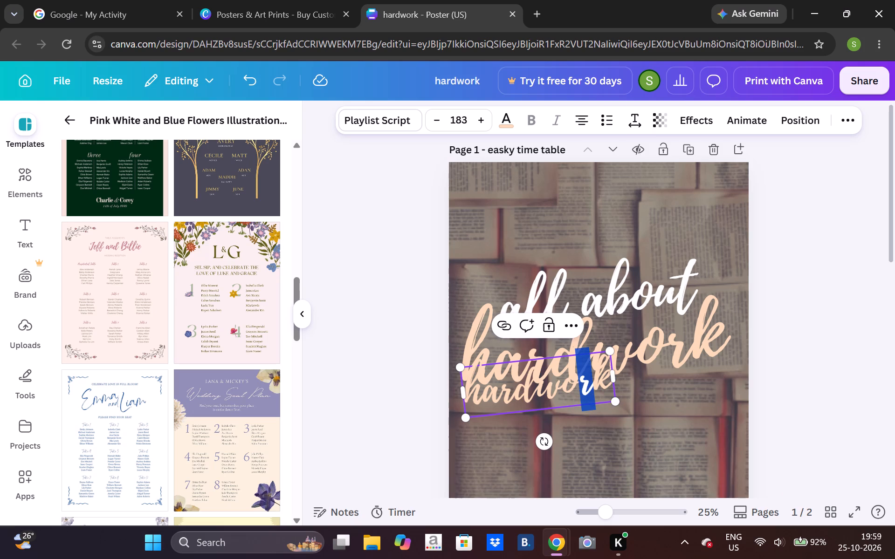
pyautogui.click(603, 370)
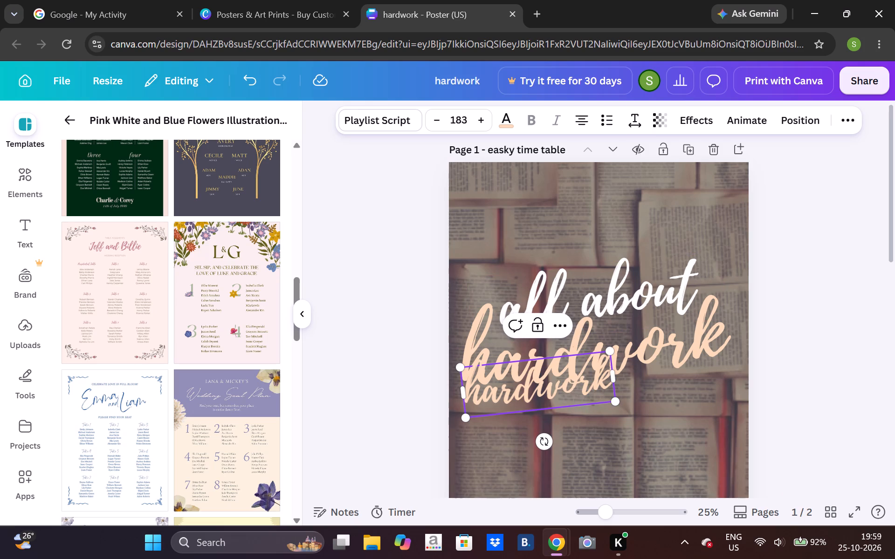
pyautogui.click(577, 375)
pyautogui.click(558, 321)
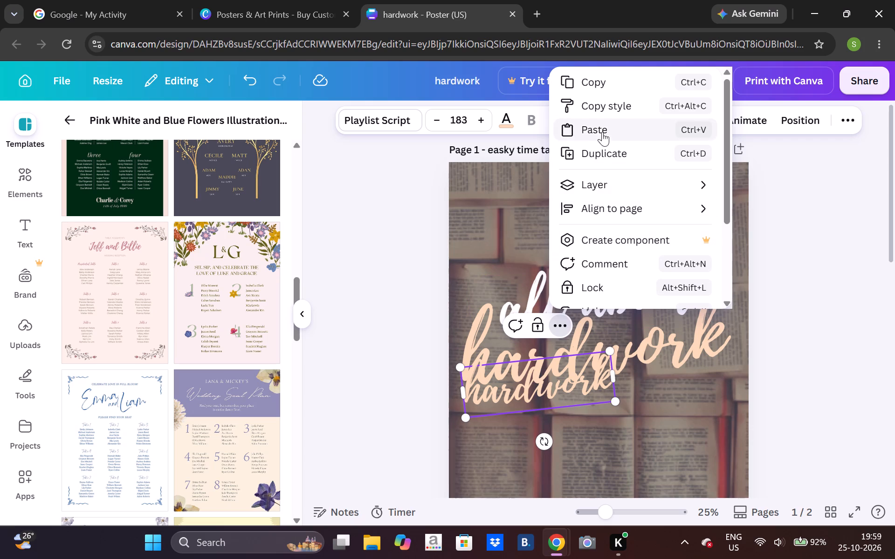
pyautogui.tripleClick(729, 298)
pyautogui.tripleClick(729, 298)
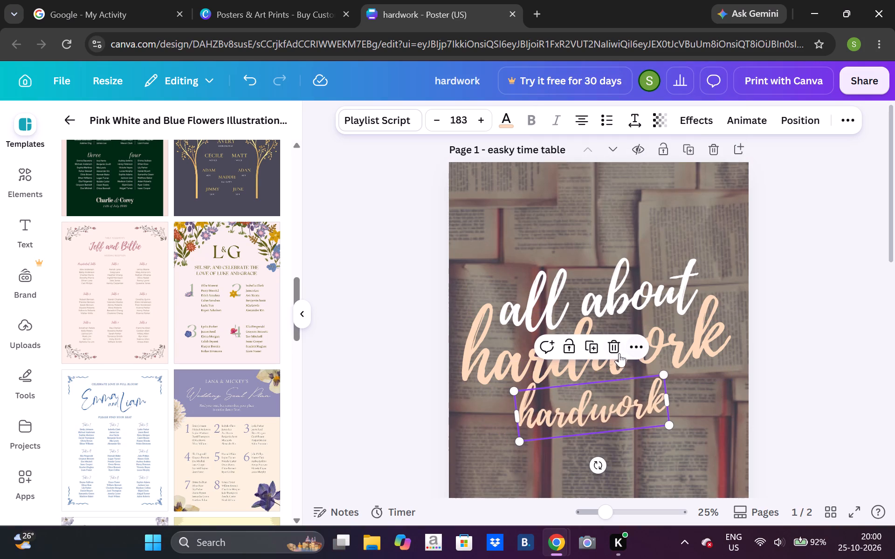
pyautogui.click(617, 354)
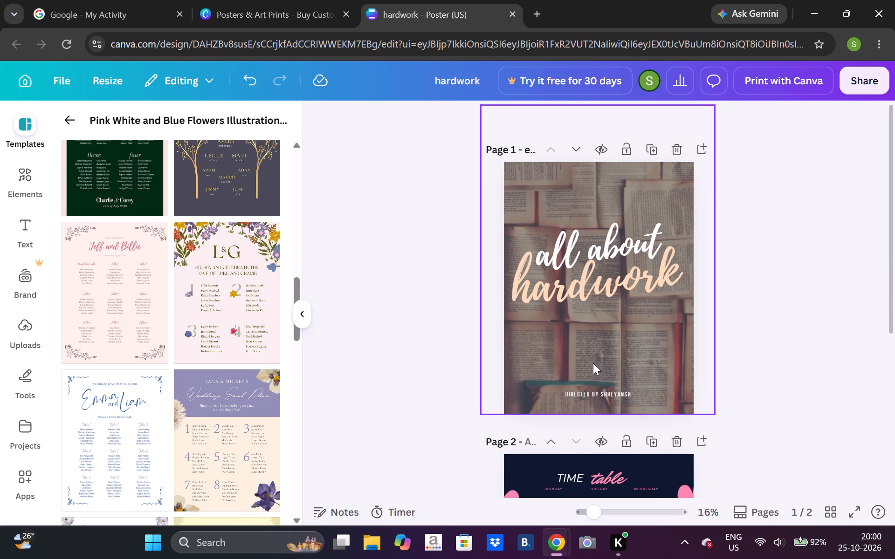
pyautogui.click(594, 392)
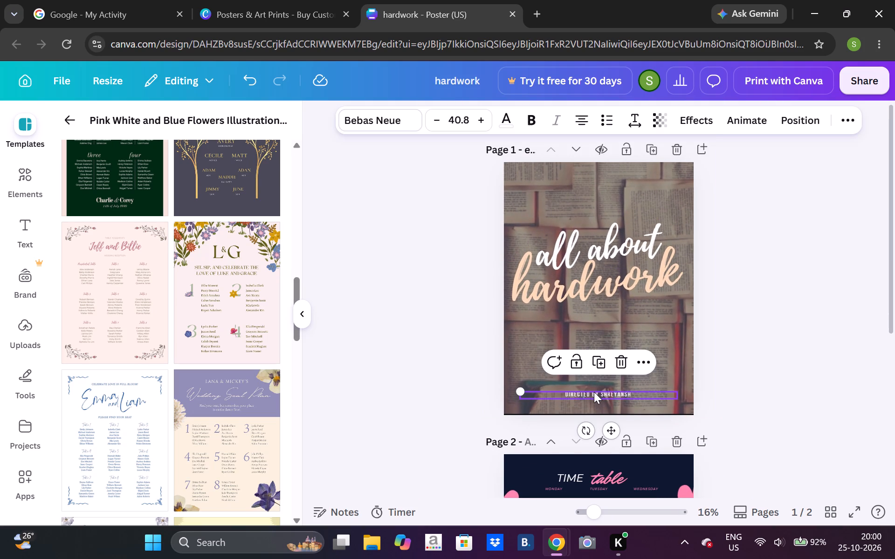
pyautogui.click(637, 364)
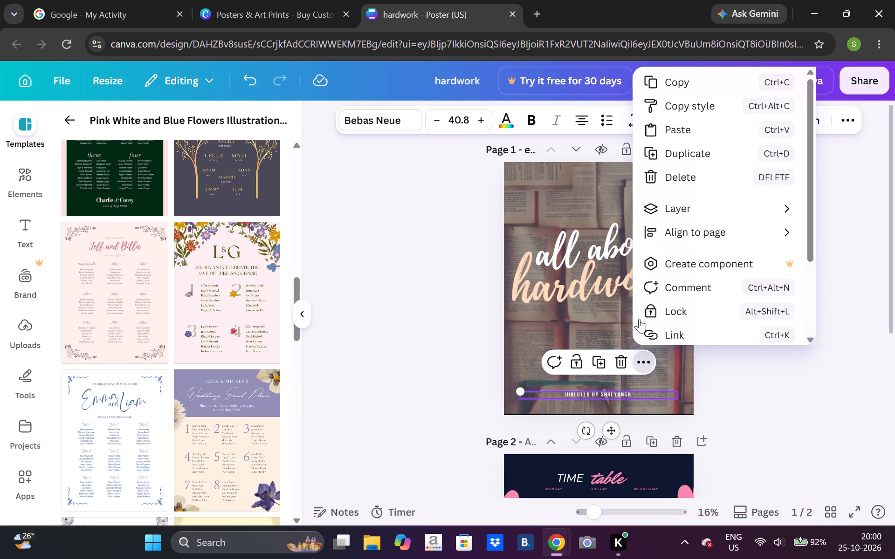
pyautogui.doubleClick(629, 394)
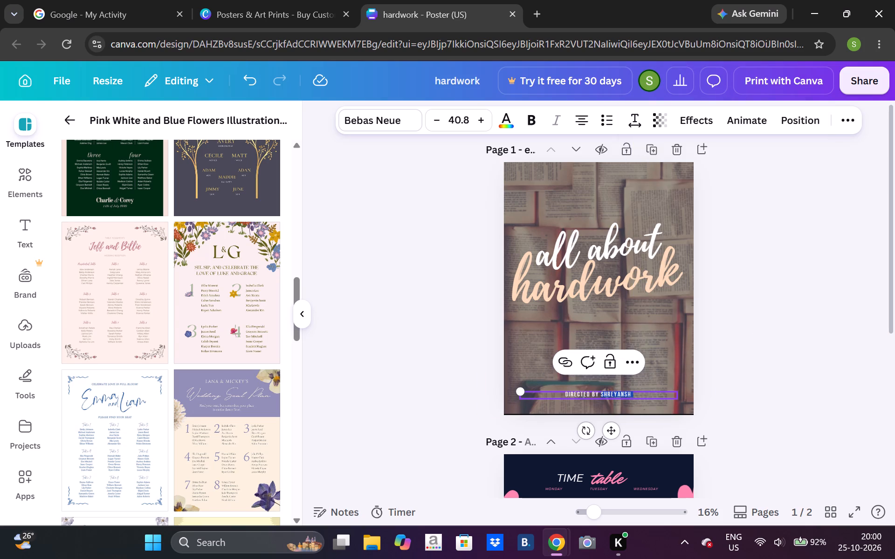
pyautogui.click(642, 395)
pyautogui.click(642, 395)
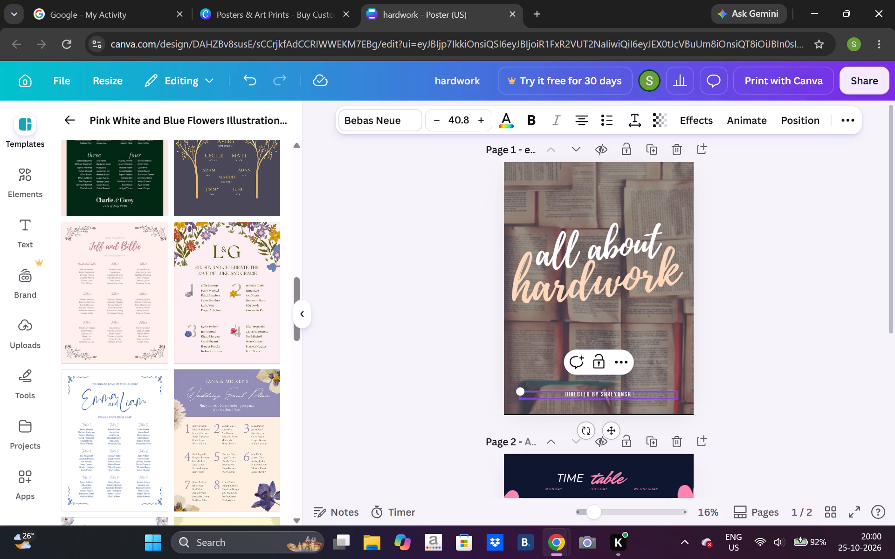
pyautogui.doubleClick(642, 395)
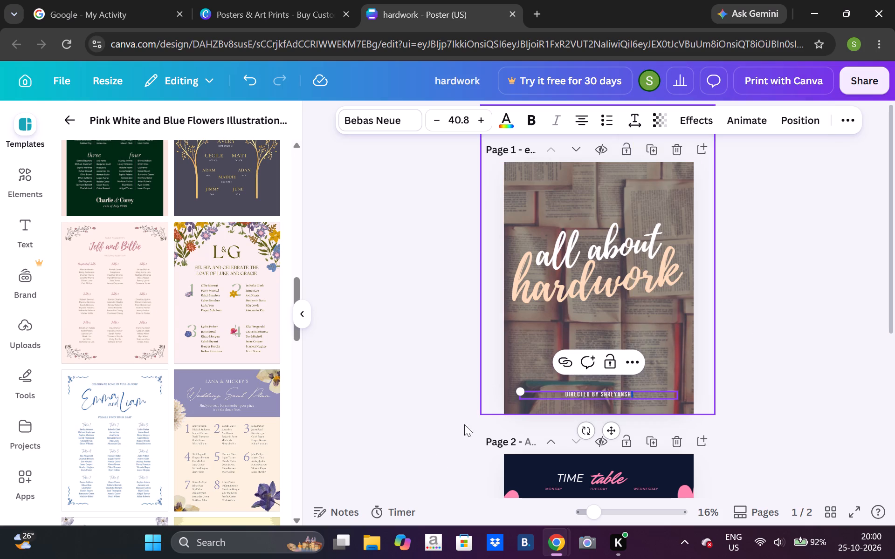
# Add a new page 3 after the time table page.
pyautogui.press('Down')
pyautogui.press('Down')
pyautogui.press('Down')
pyautogui.press('Down')
pyautogui.press('Down')
pyautogui.click(894, 370)
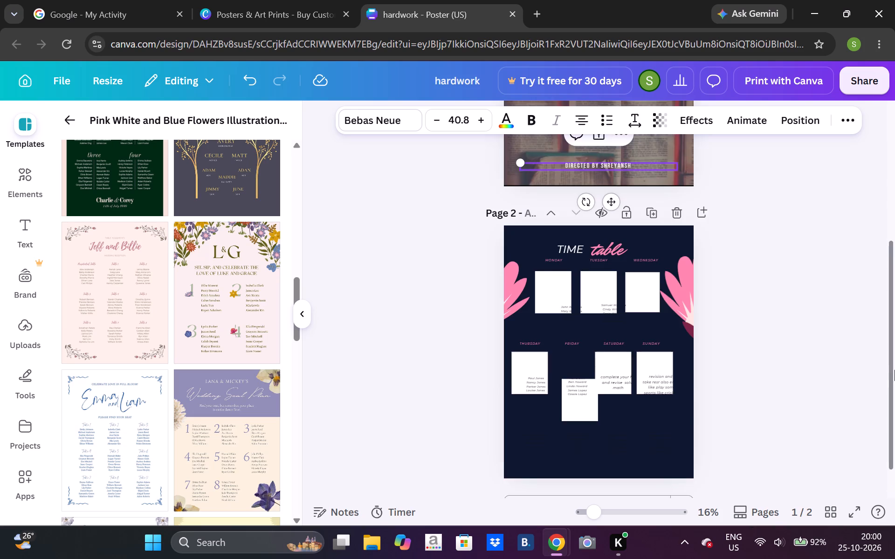
pyautogui.press('Down')
pyautogui.press('Down')
pyautogui.press('Down')
pyautogui.press('Down')
pyautogui.press('Down')
pyautogui.press('Down')
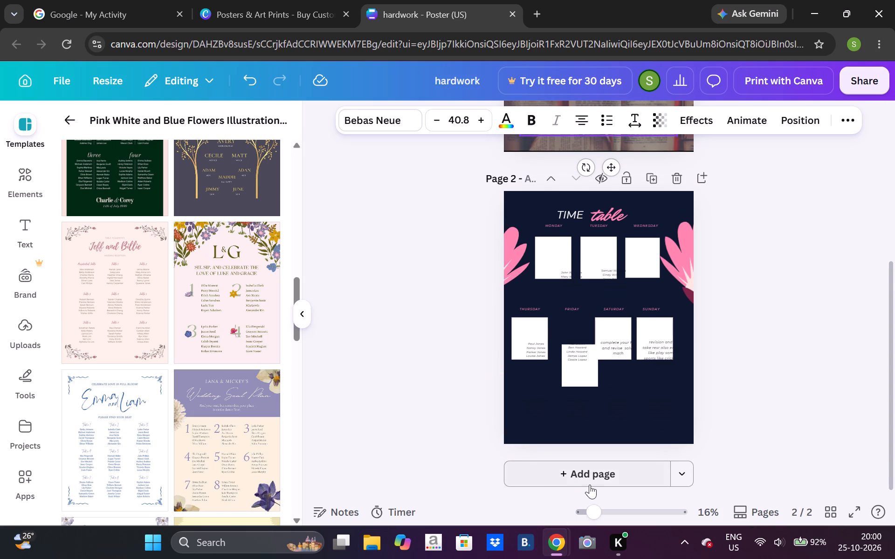
pyautogui.click(591, 484)
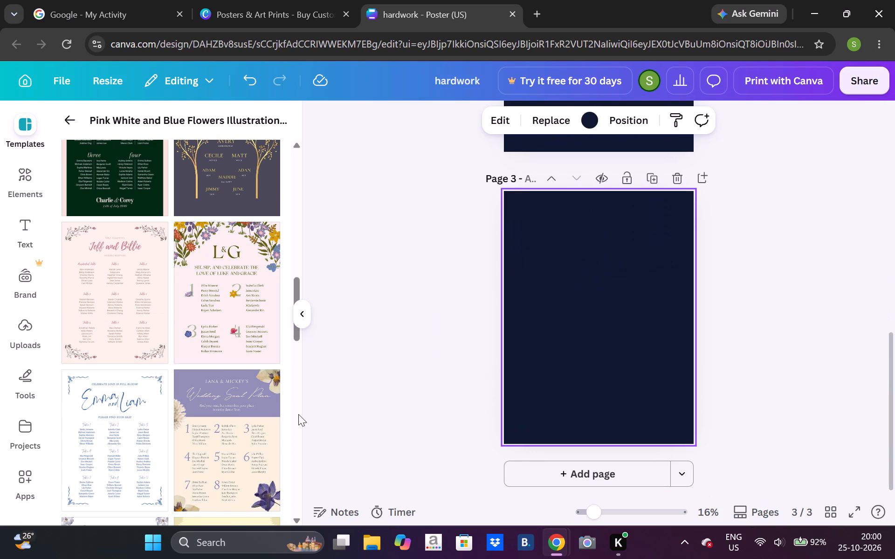
# Apply the Arsenal and Radley style with the blue and orange palette to page 3.
pyautogui.click(589, 310)
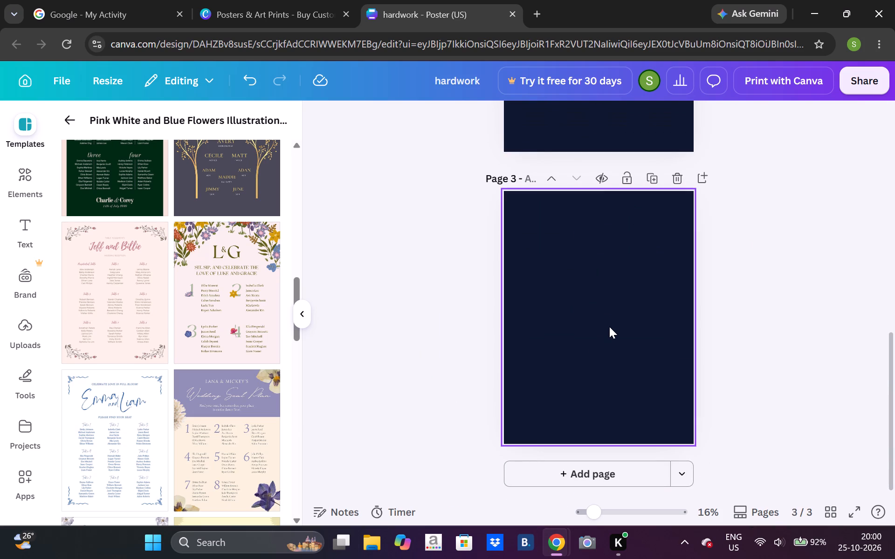
pyautogui.click(609, 327)
pyautogui.doubleClick(609, 327)
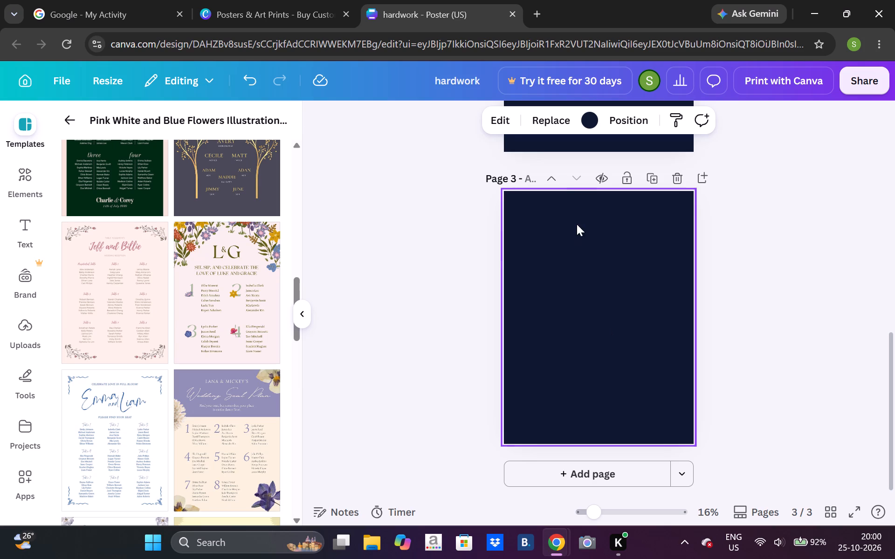
pyautogui.click(505, 107)
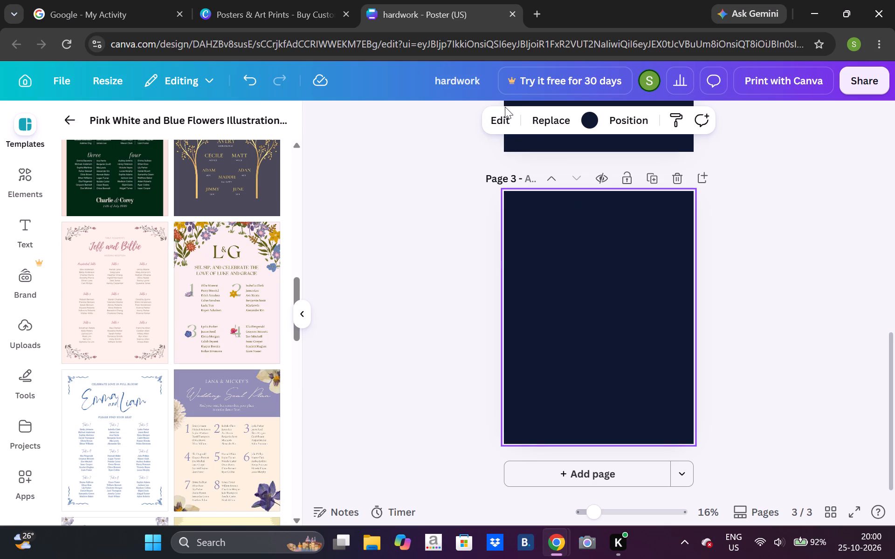
pyautogui.click(505, 111)
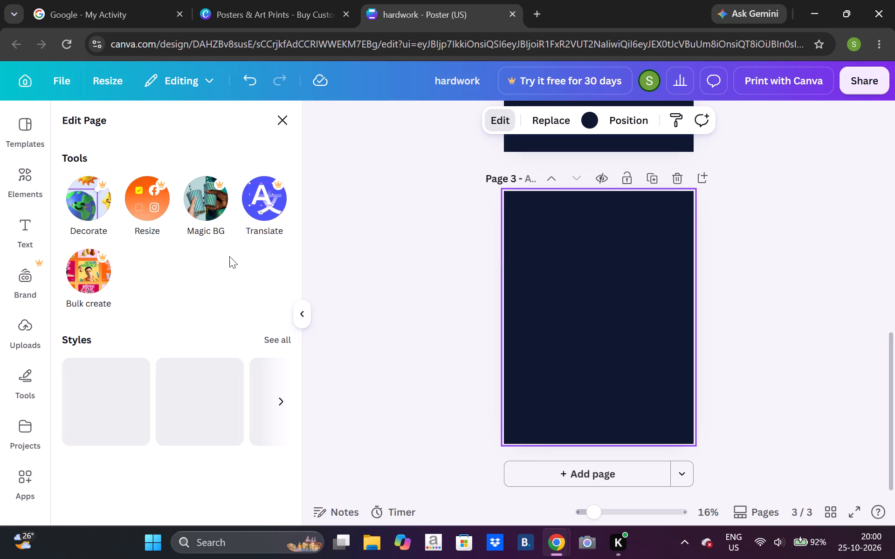
pyautogui.click(115, 393)
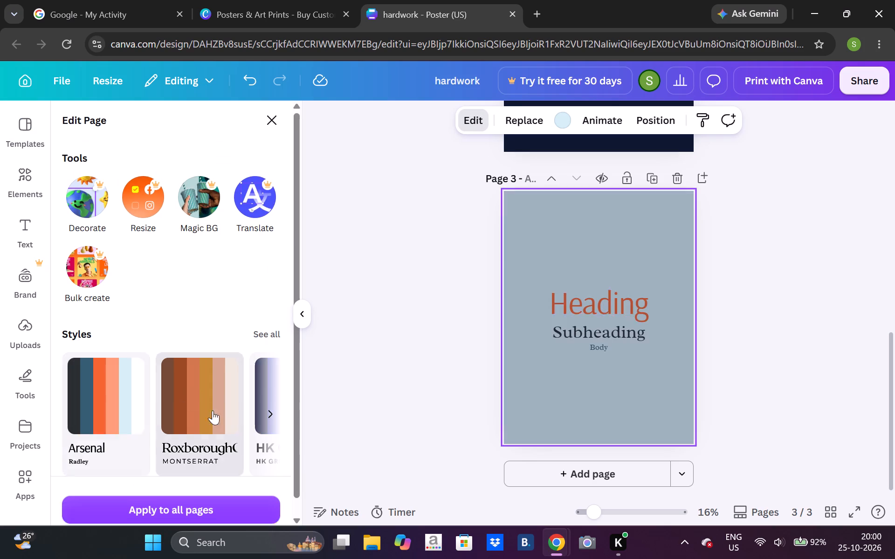
# Replace the "Heading" text on page 3 with "hell to students".
pyautogui.click(605, 299)
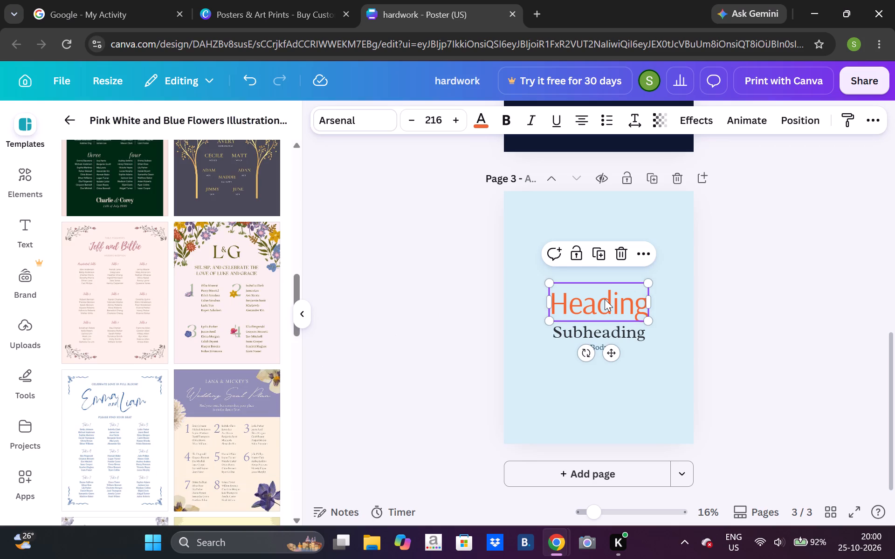
pyautogui.write('hhh')
pyautogui.click(605, 311)
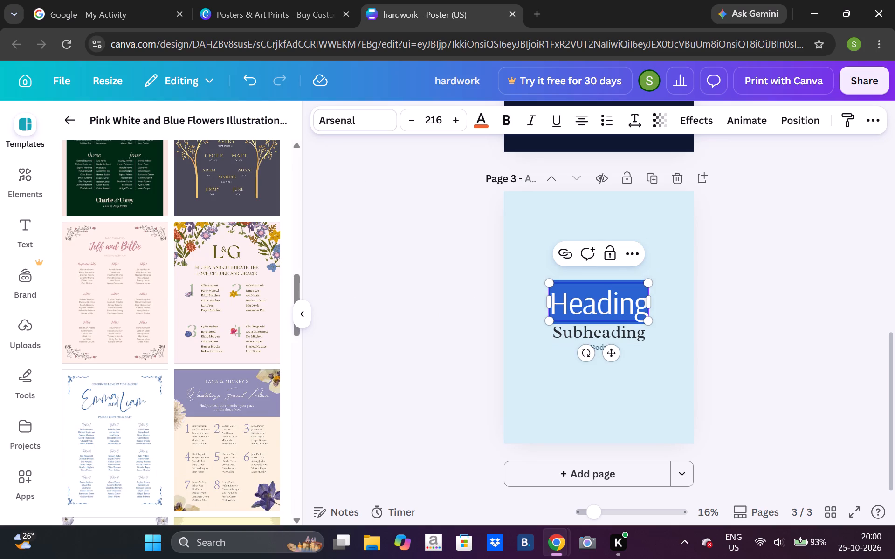
pyautogui.press('h')
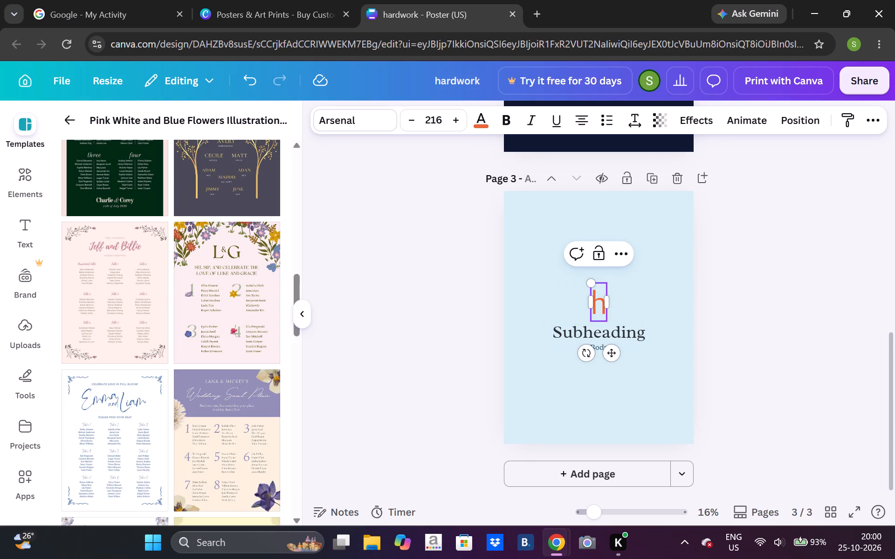
pyautogui.write('ell')
pyautogui.press('space')
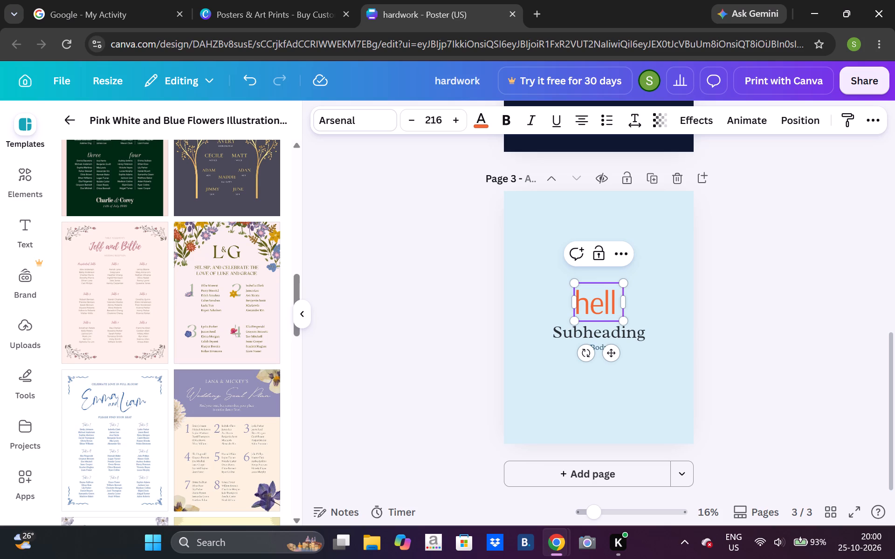
pyautogui.write('to students')
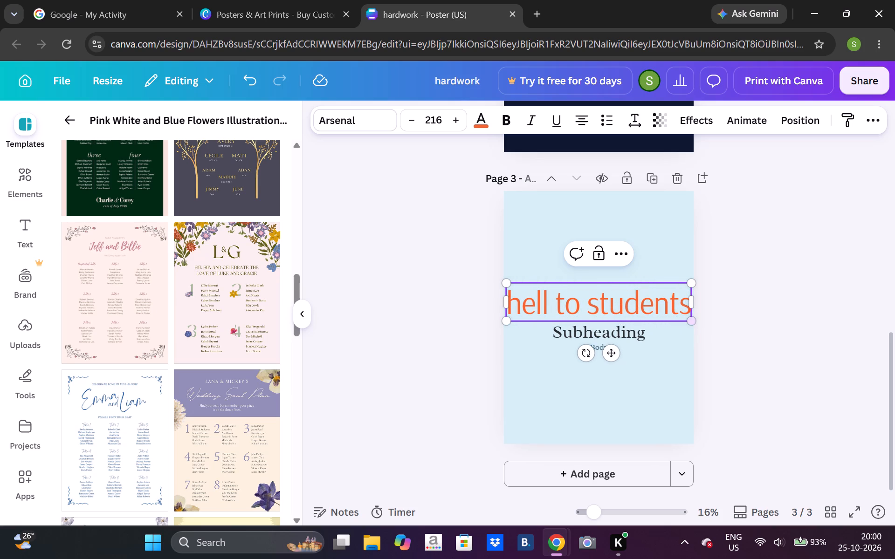
# Shrink the "hell to students" heading to about font size 92.
pyautogui.moveTo(695, 325); pyautogui.dragTo(594, 299)
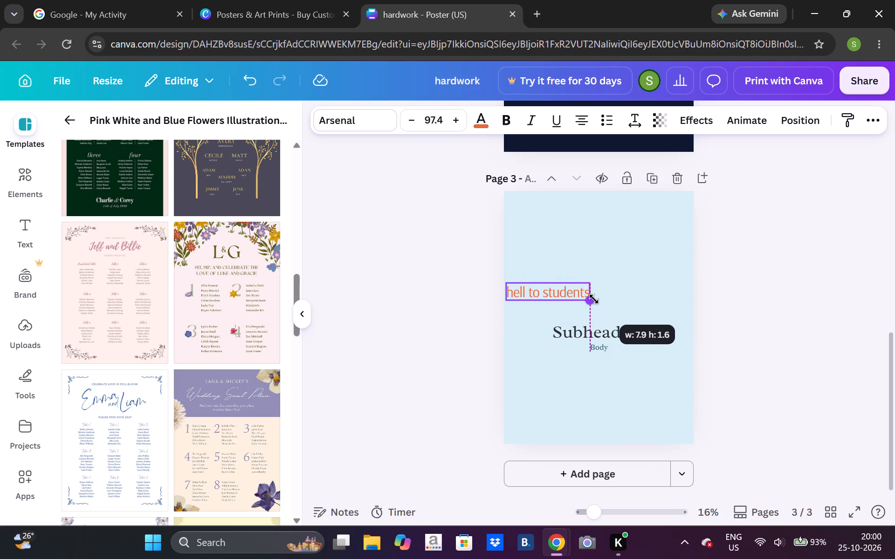
pyautogui.moveTo(594, 299); pyautogui.dragTo(590, 298)
# Move the "hell to students" heading to the upper left corner of page 3.
pyautogui.moveTo(577, 279); pyautogui.dragTo(577, 264)
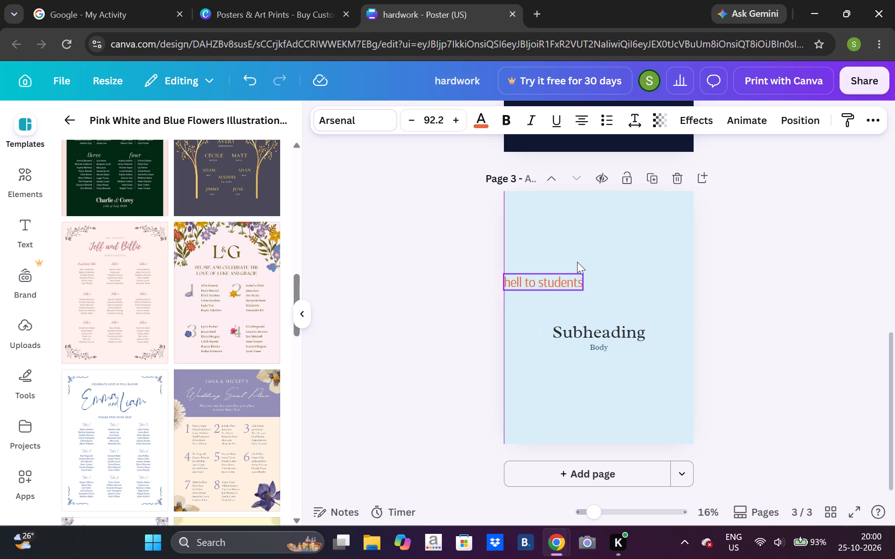
pyautogui.moveTo(537, 273); pyautogui.dragTo(538, 216)
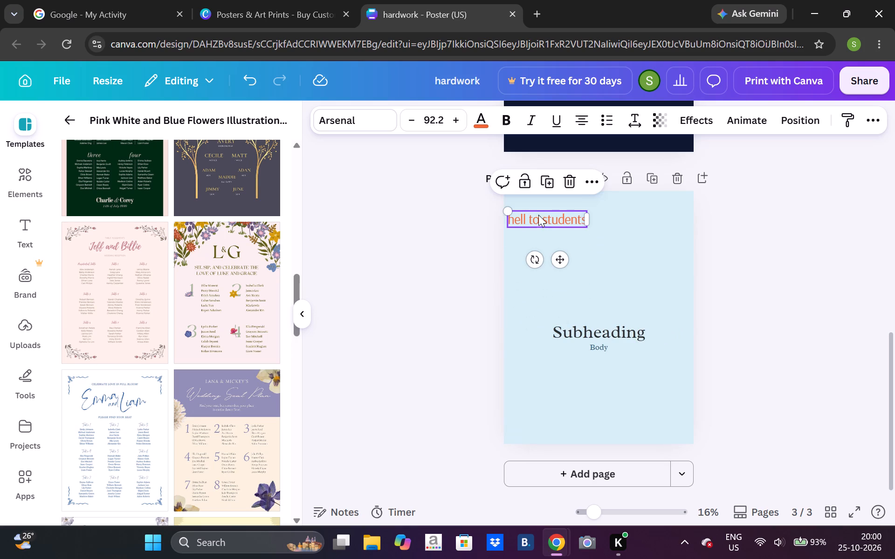
pyautogui.moveTo(543, 228); pyautogui.dragTo(543, 224)
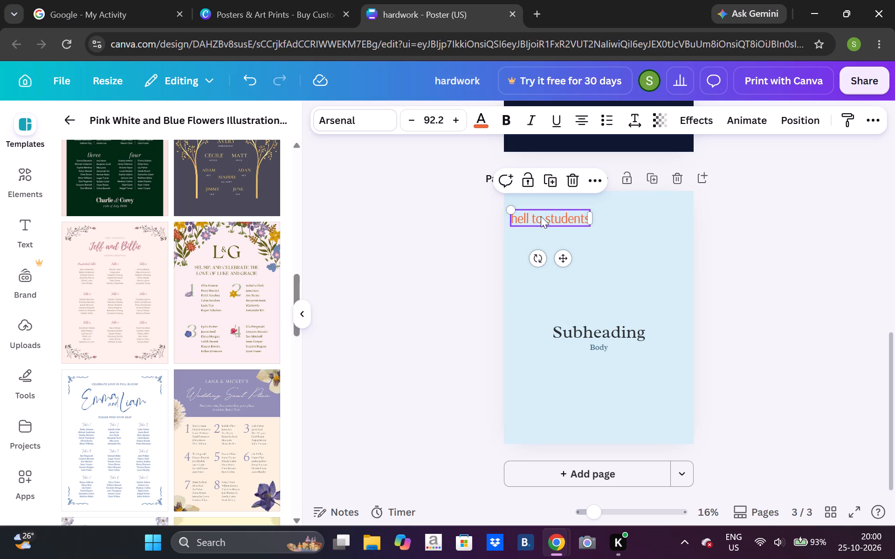
# Correct the word "hell" to "help" in the page 3 heading so it reads "help to students".
pyautogui.click(526, 211)
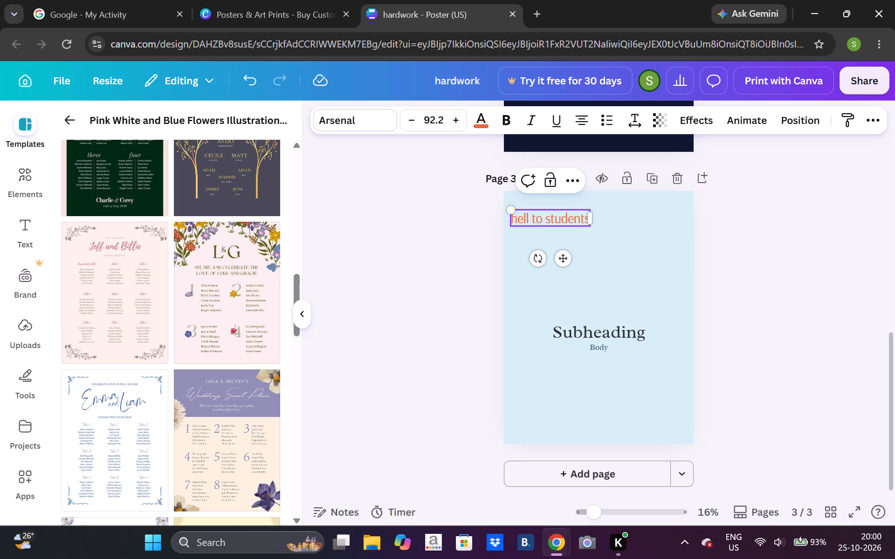
pyautogui.click(529, 222)
pyautogui.doubleClick(529, 222)
pyautogui.click(529, 222)
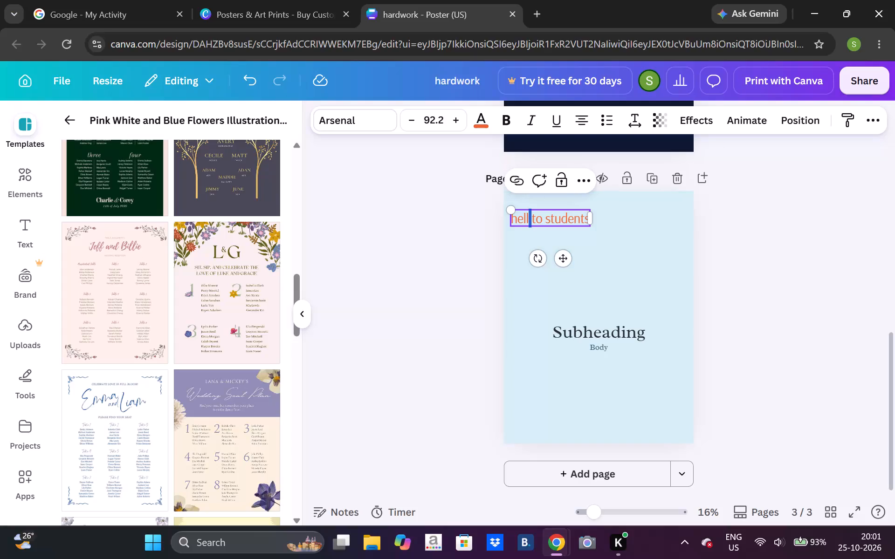
pyautogui.press('BackSpace')
pyautogui.write('el')
pyautogui.press('BackSpace')
pyautogui.press('p')
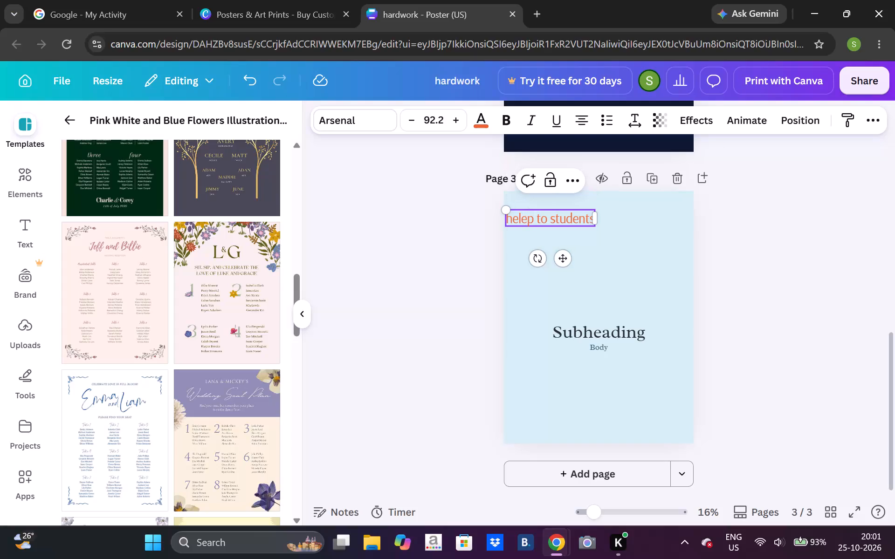
pyautogui.press('BackSpace')
pyautogui.press('BackSpace')
pyautogui.press('BackSpace')
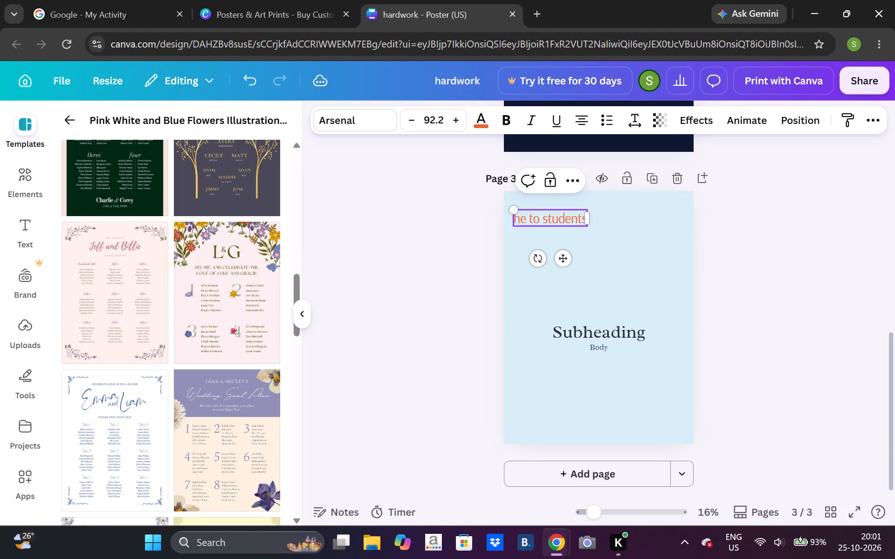
pyautogui.write('lp')
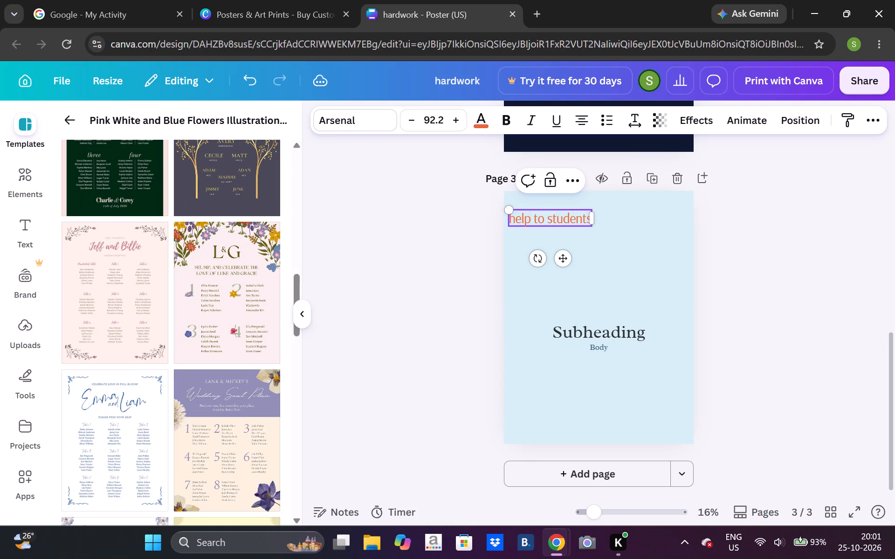
# Widen the "help to students" text box to about two thirds of page 3's width.
pyautogui.click(584, 218)
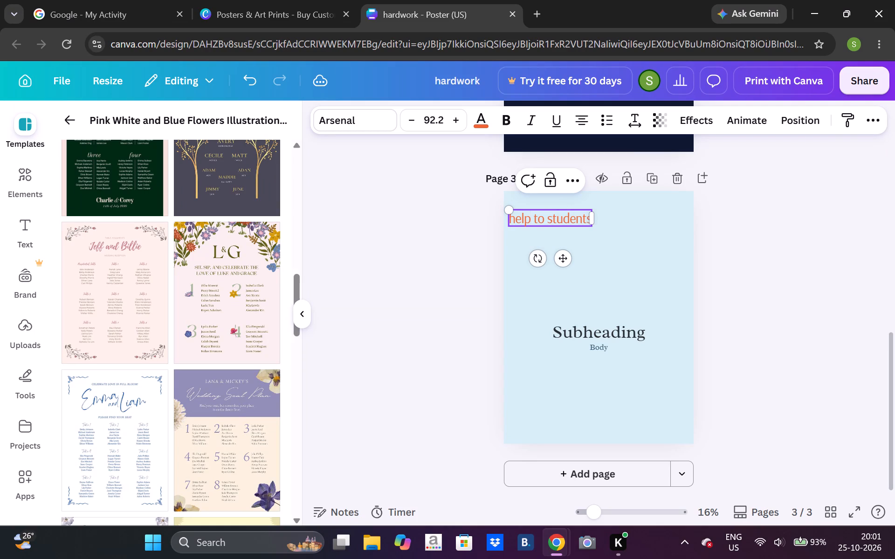
pyautogui.click(585, 216)
pyautogui.moveTo(596, 217); pyautogui.dragTo(642, 213)
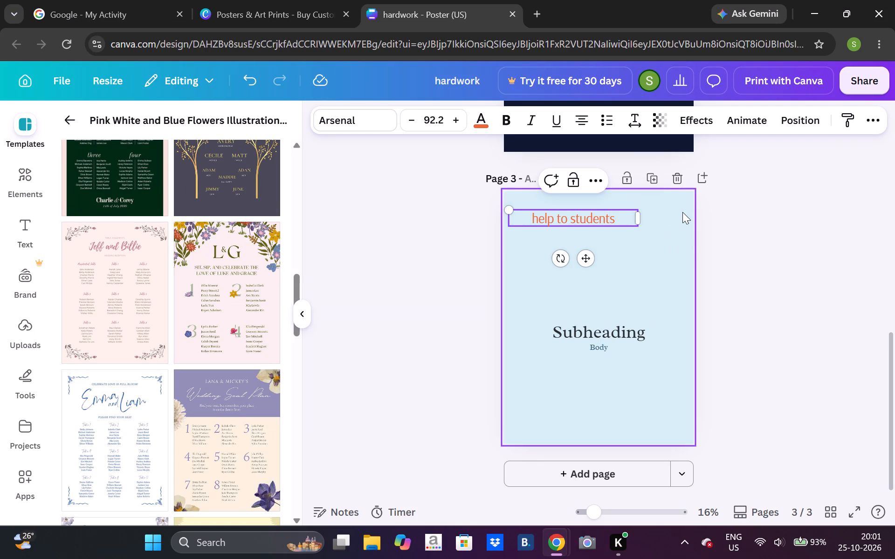
# Extend the heading after "help to students" with the words "make their time table easily".
pyautogui.click(623, 216)
pyautogui.doubleClick(623, 216)
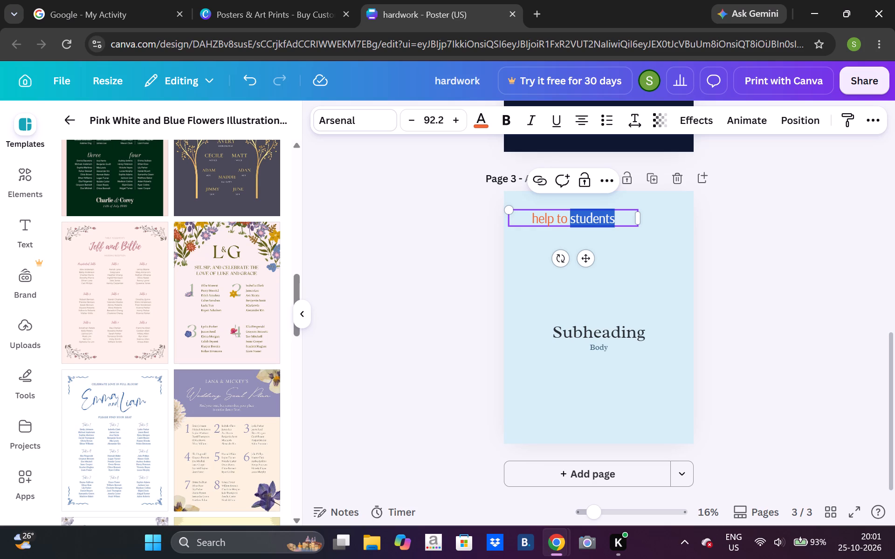
pyautogui.click(623, 216)
pyautogui.press('space')
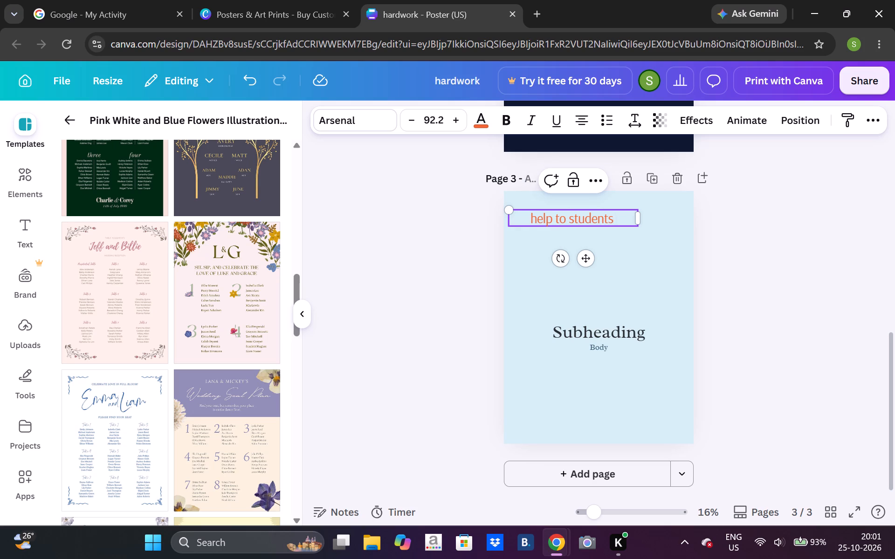
pyautogui.write('make theur')
pyautogui.press('space')
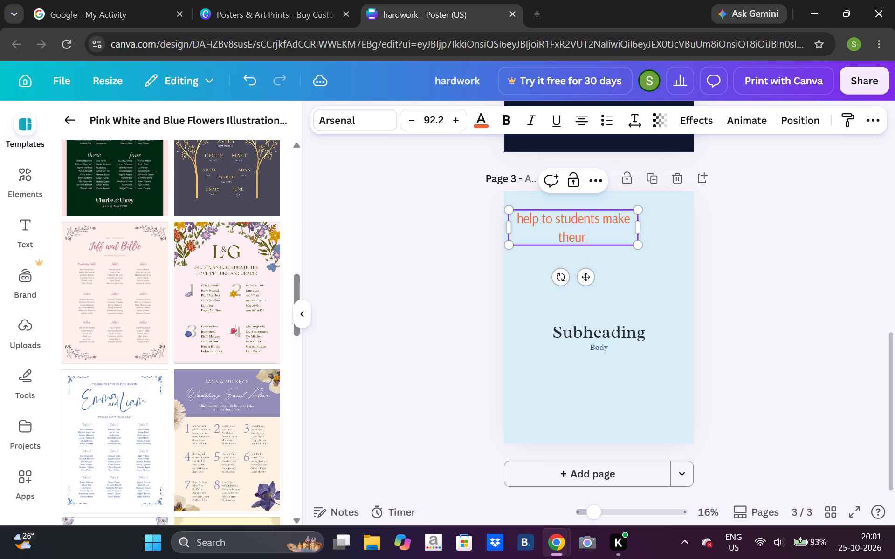
pyautogui.press('BackSpace')
pyautogui.press('BackSpace')
pyautogui.press('BackSpace')
pyautogui.press('i')
pyautogui.write('r time table eas')
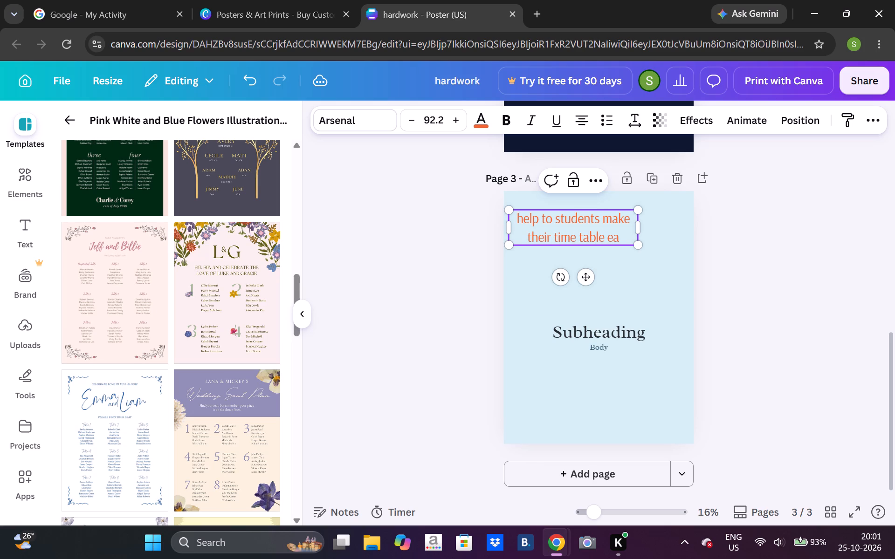
pyautogui.write('ily')
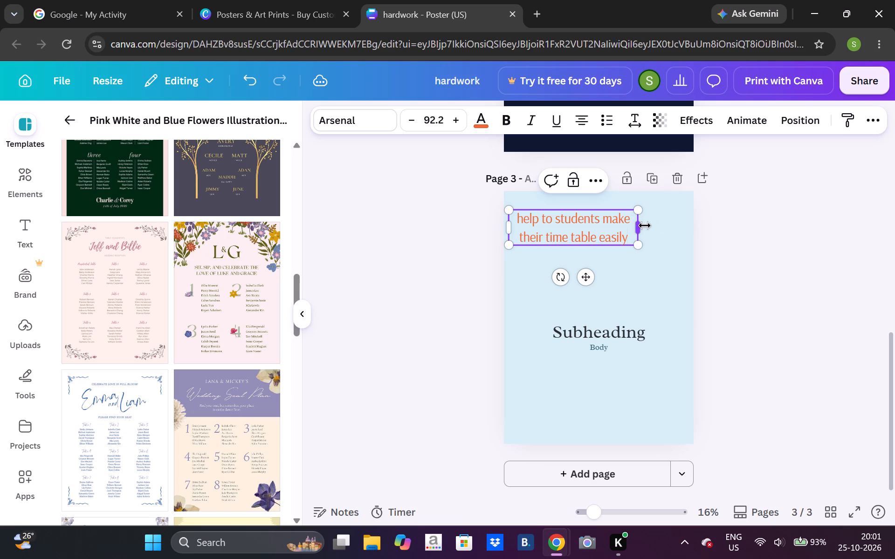
# Widen the page 3 heading's text box to nearly the full page width.
pyautogui.moveTo(645, 225); pyautogui.dragTo(698, 212)
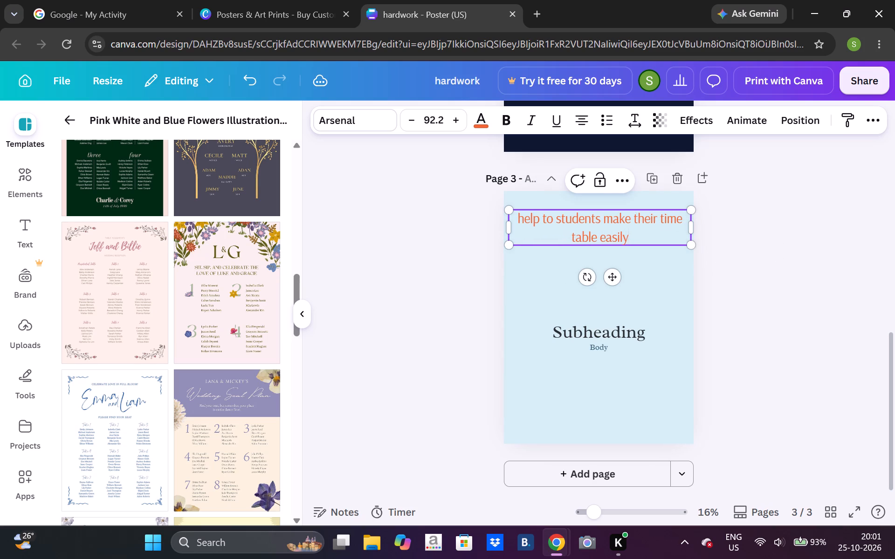
pyautogui.click(658, 211)
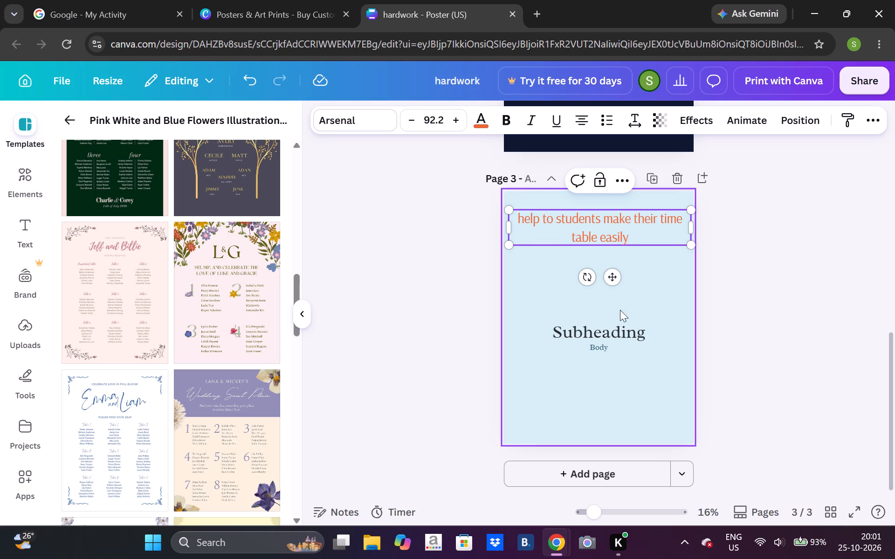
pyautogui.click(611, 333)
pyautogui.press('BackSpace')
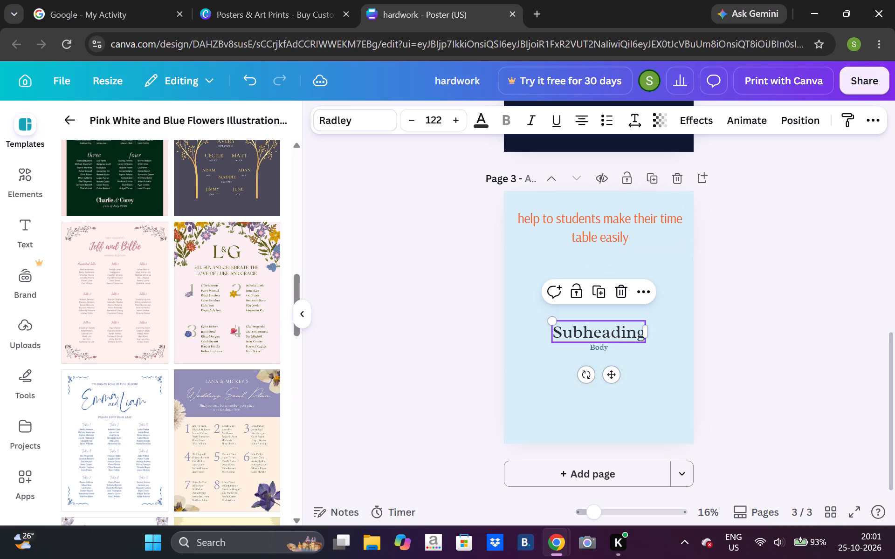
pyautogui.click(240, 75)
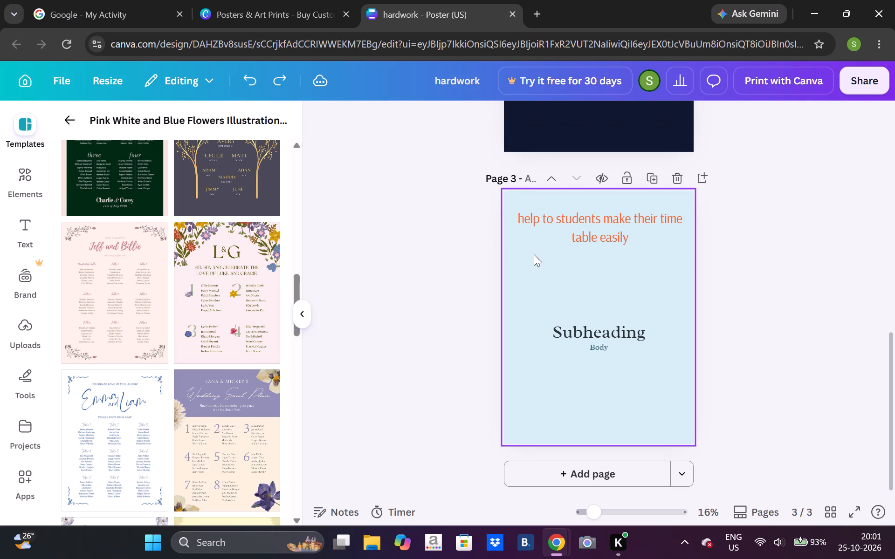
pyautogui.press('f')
# Replace the "Subheading" text on page 3 with "simply i provided your pdf download and design accourding to yours work".
pyautogui.click(597, 322)
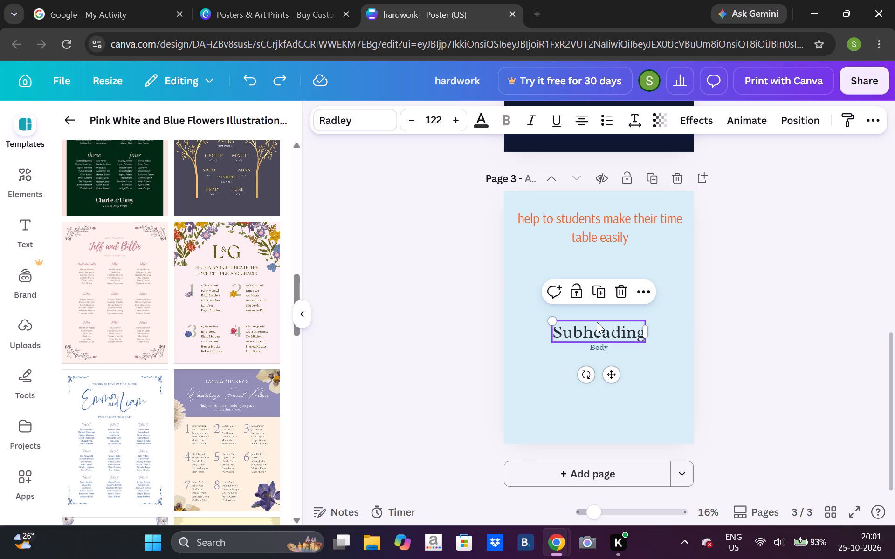
pyautogui.click(597, 322)
pyautogui.press('BackSpace')
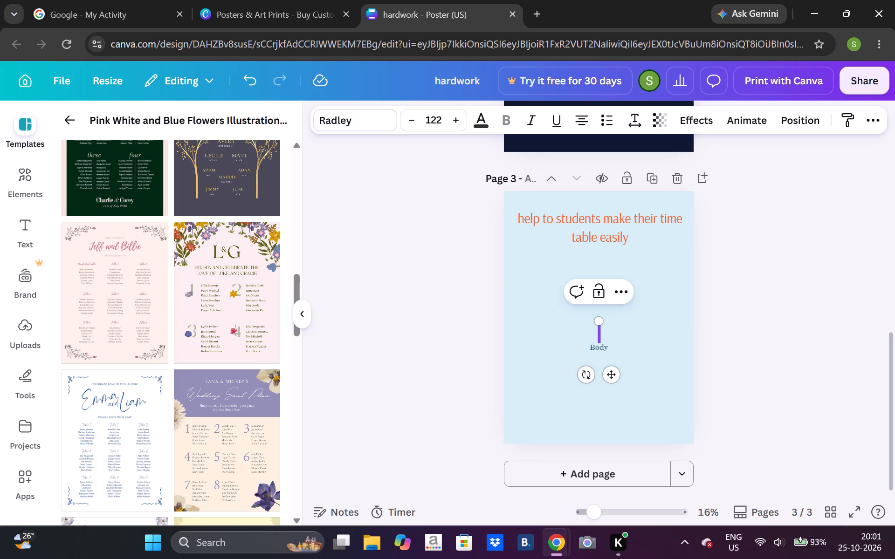
pyautogui.write('simply')
pyautogui.press('space')
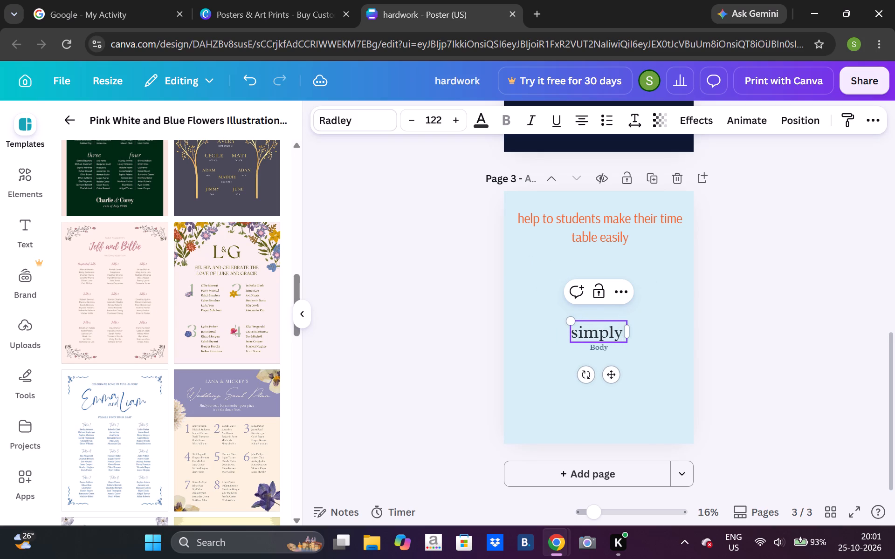
pyautogui.press('o')
pyautogui.press('BackSpace')
pyautogui.write('i')
pyautogui.press('space')
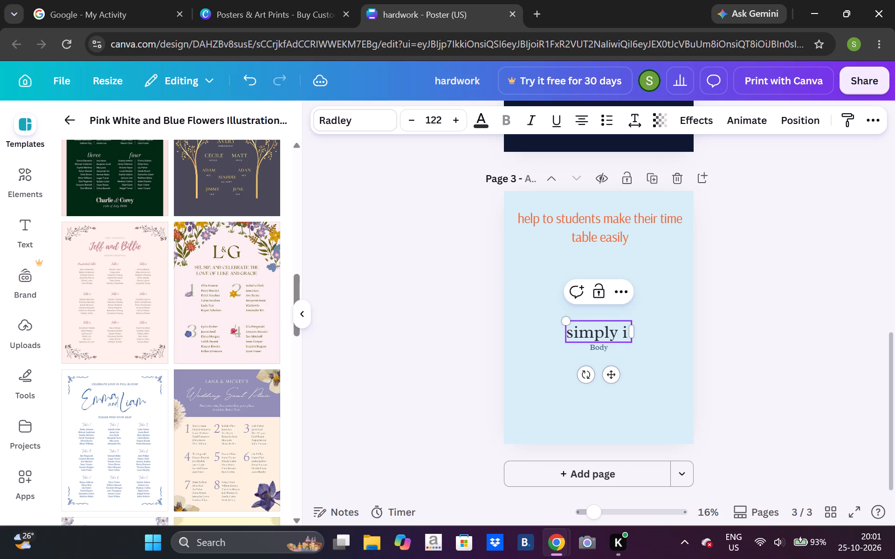
pyautogui.write('provided')
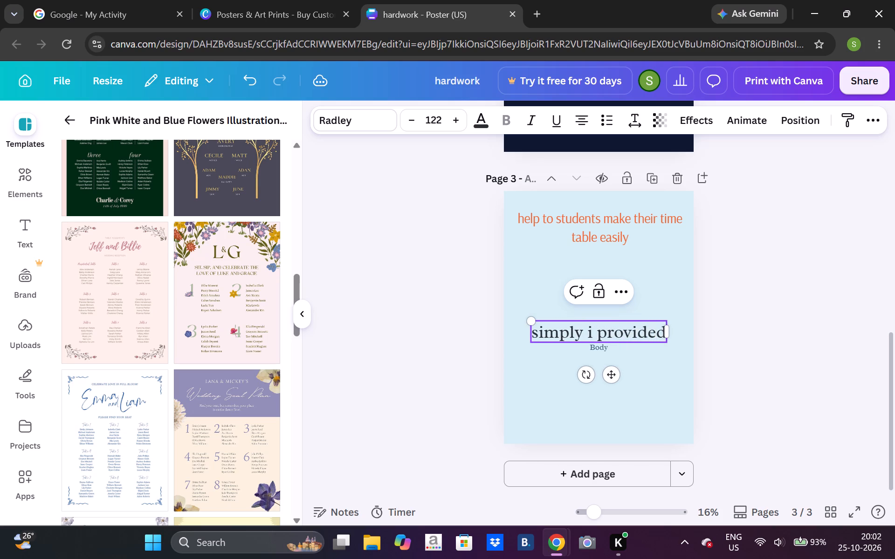
pyautogui.press('space')
pyautogui.write('your')
pyautogui.press('space')
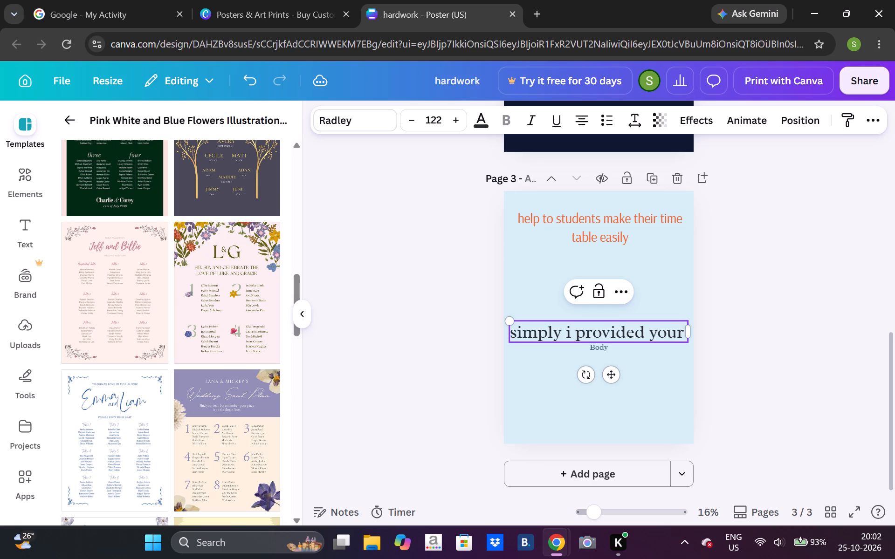
pyautogui.write('pdf')
pyautogui.press('space')
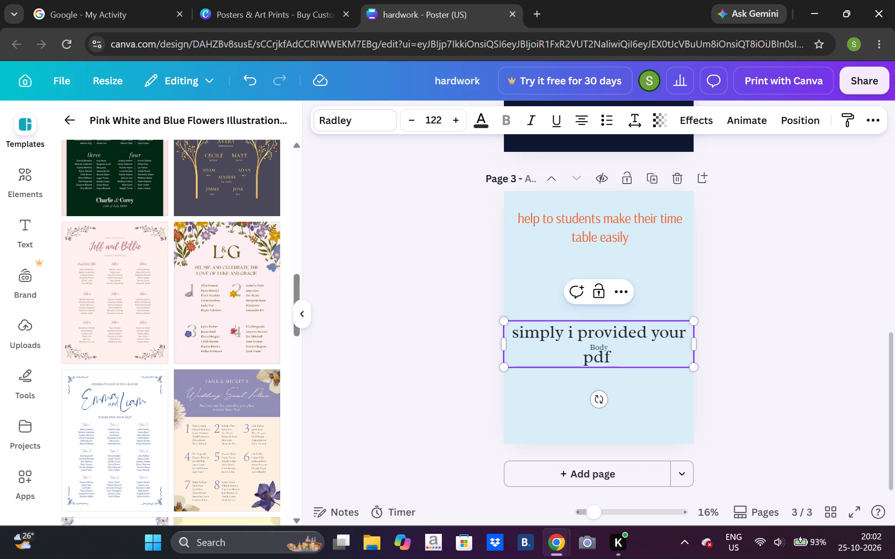
pyautogui.write('down')
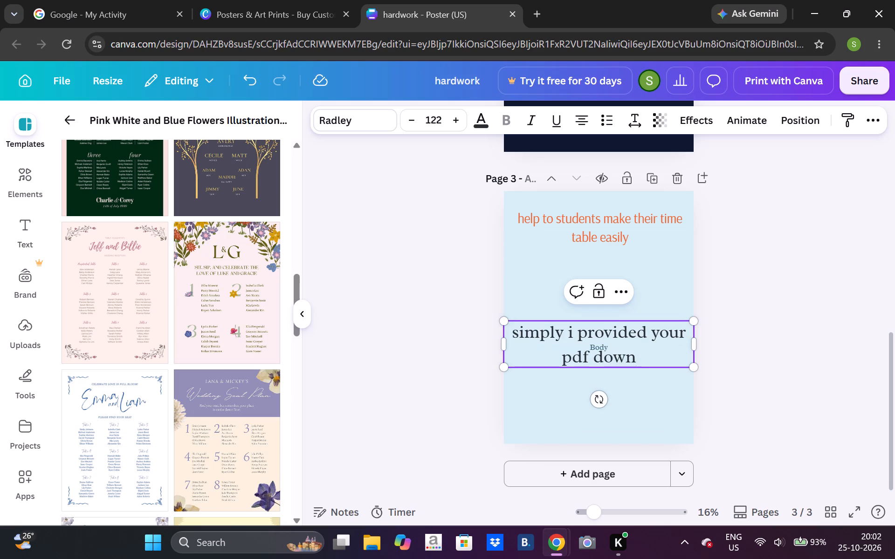
pyautogui.press('l')
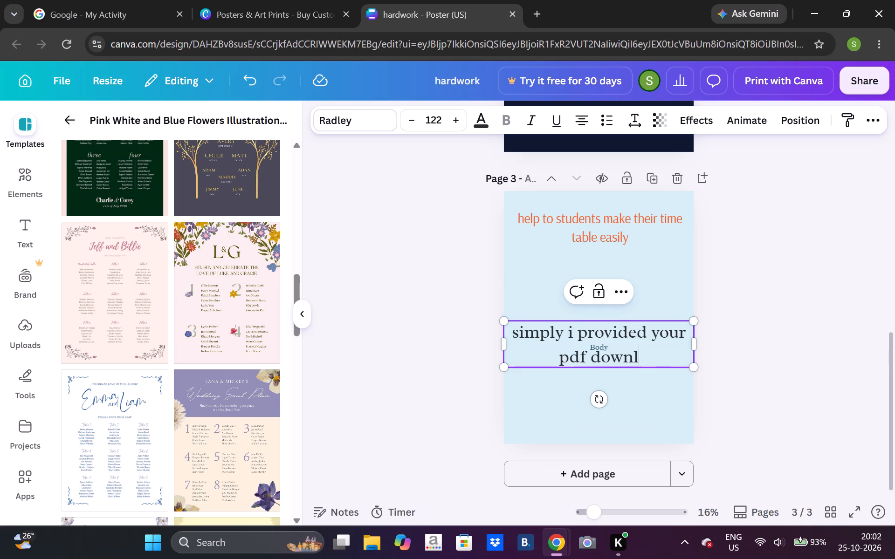
pyautogui.write('oad')
pyautogui.press('space')
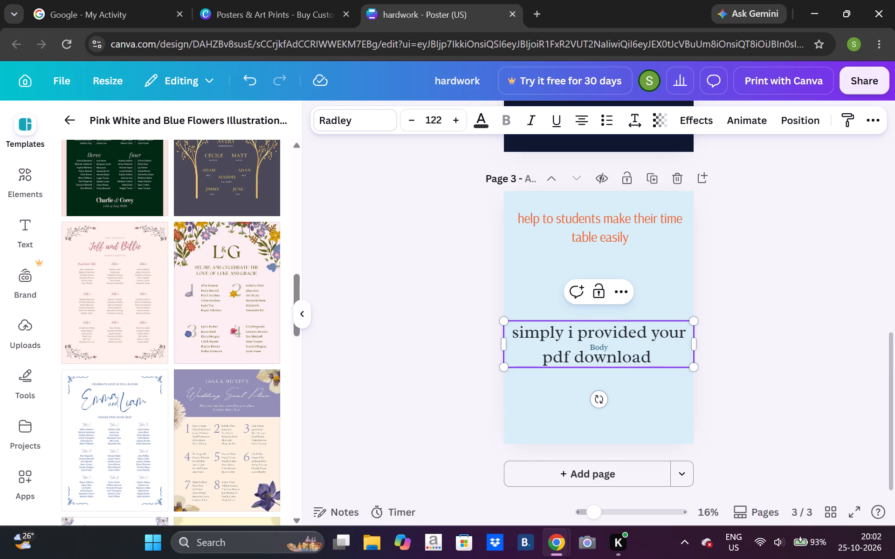
pyautogui.write('and')
pyautogui.press('space')
pyautogui.write('design accourding to your')
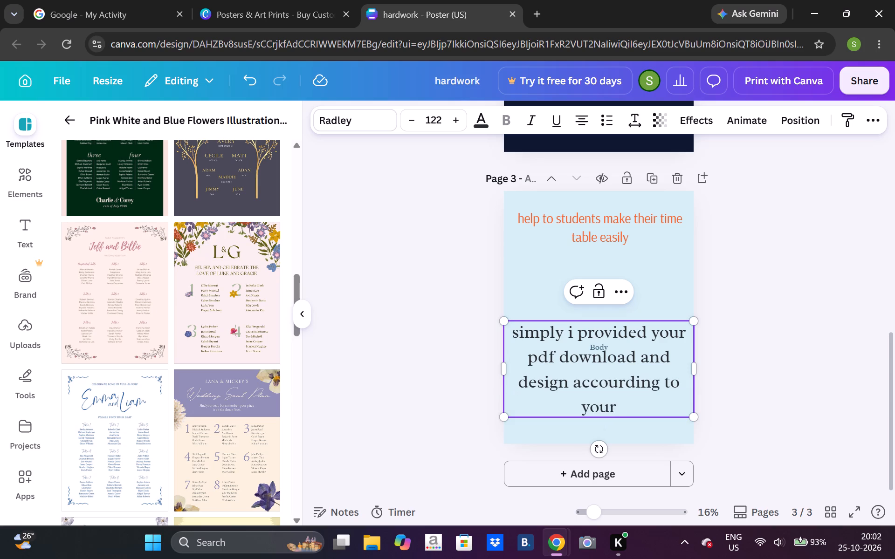
pyautogui.write('s work')
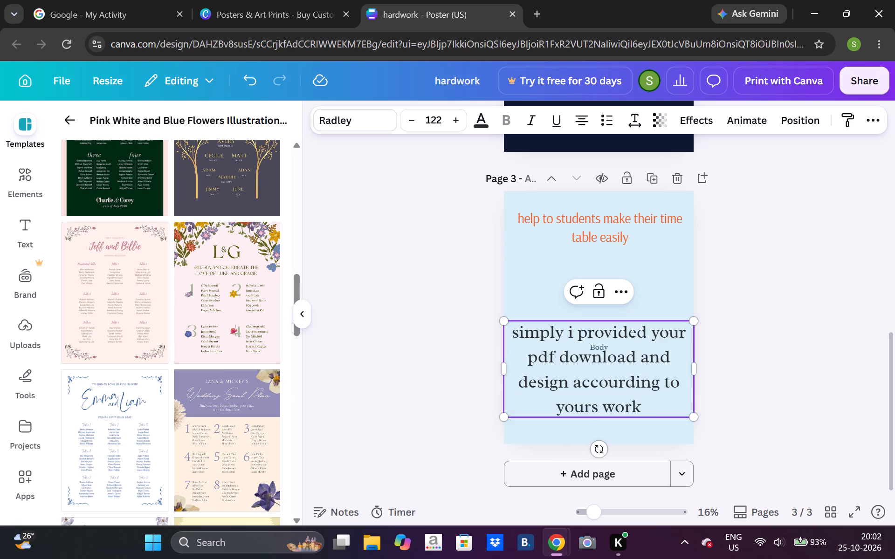
# Enlarge the "simply i provided your pdf" text on page 3 to about font size 128.
pyautogui.moveTo(674, 326); pyautogui.dragTo(674, 324)
pyautogui.moveTo(674, 324); pyautogui.dragTo(674, 321)
pyautogui.moveTo(693, 315); pyautogui.dragTo(685, 275)
pyautogui.click(661, 287)
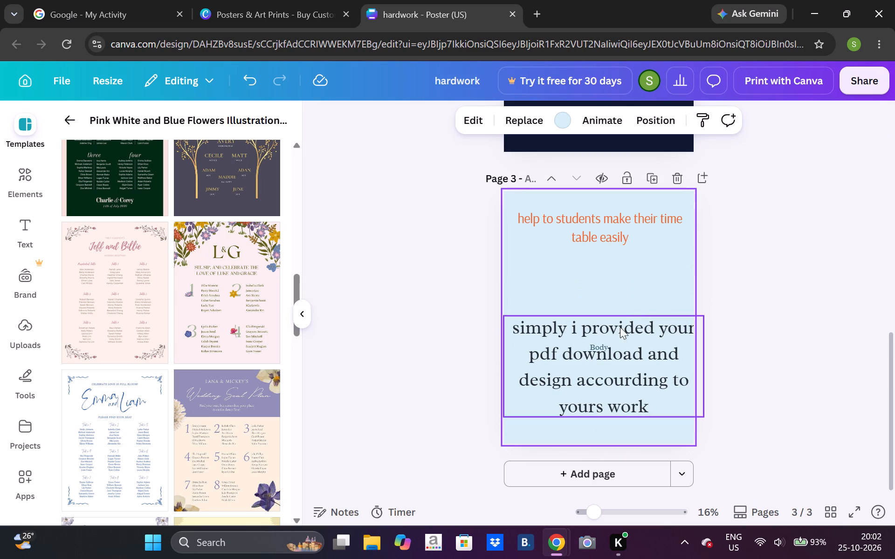
# Move the "simply i provided your pdf" text block up to just below the page 3 heading, centred on the page.
pyautogui.moveTo(608, 338); pyautogui.dragTo(602, 273)
pyautogui.click(602, 273)
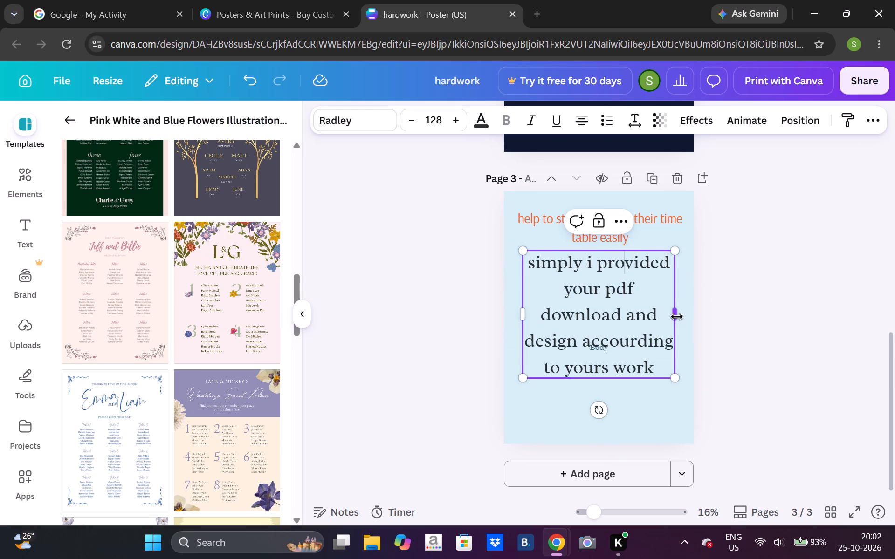
# Widen the "simply i provided your pdf" text box on page 3 so its text wraps onto three lines.
pyautogui.moveTo(676, 318); pyautogui.dragTo(793, 308)
pyautogui.moveTo(793, 308); pyautogui.dragTo(773, 303)
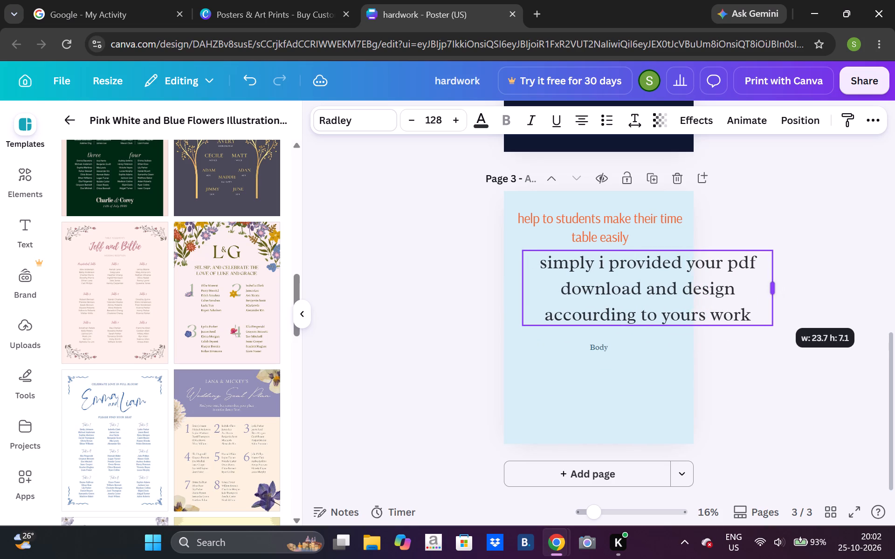
pyautogui.moveTo(773, 303); pyautogui.dragTo(769, 307)
pyautogui.moveTo(717, 298); pyautogui.dragTo(689, 297)
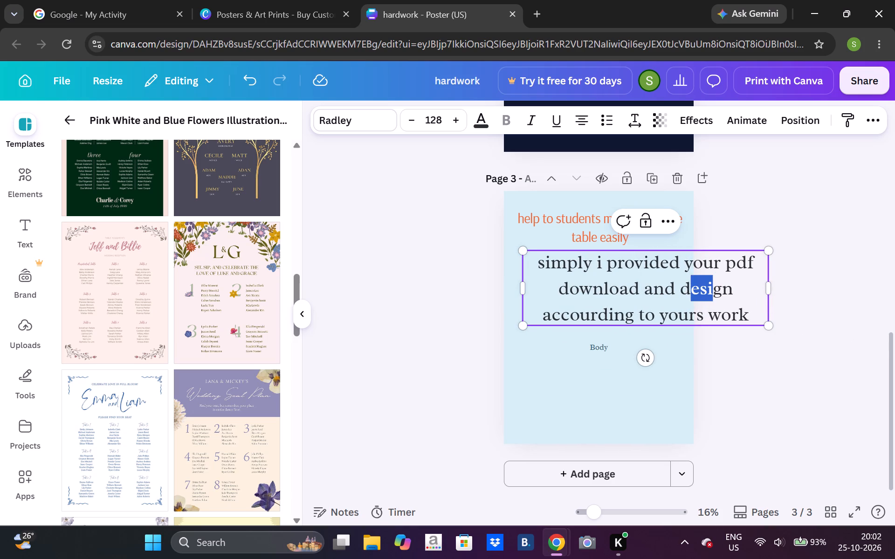
pyautogui.moveTo(689, 297); pyautogui.dragTo(680, 295)
pyautogui.moveTo(777, 322); pyautogui.dragTo(740, 317)
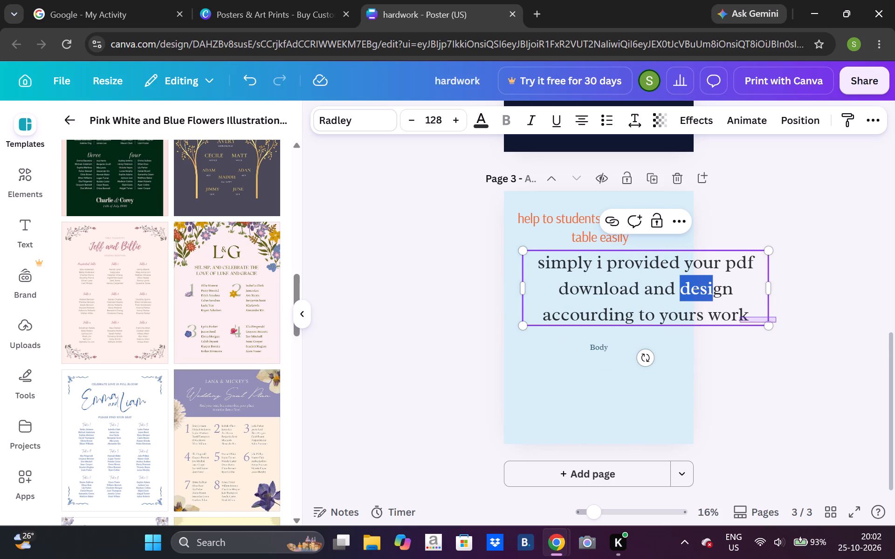
pyautogui.moveTo(740, 317); pyautogui.dragTo(750, 318)
# Shrink the "simply i provided your pdf" text to about font size 97 and fit it within the page width just below the heading.
pyautogui.moveTo(647, 300); pyautogui.dragTo(618, 294)
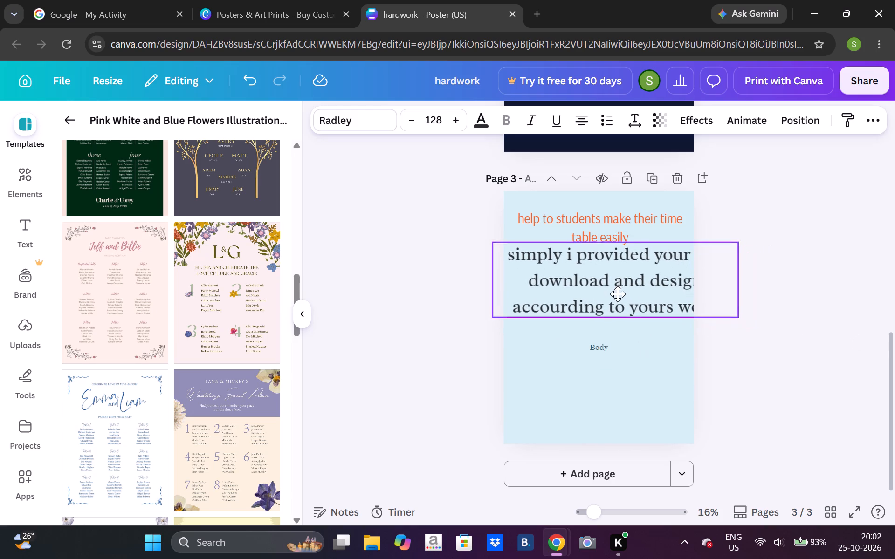
pyautogui.moveTo(618, 294); pyautogui.dragTo(614, 296)
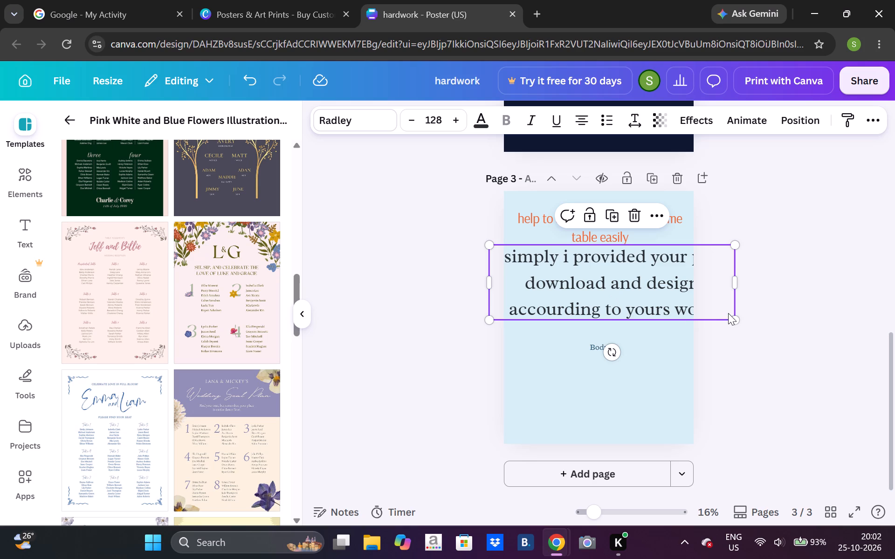
pyautogui.moveTo(733, 316); pyautogui.dragTo(692, 310)
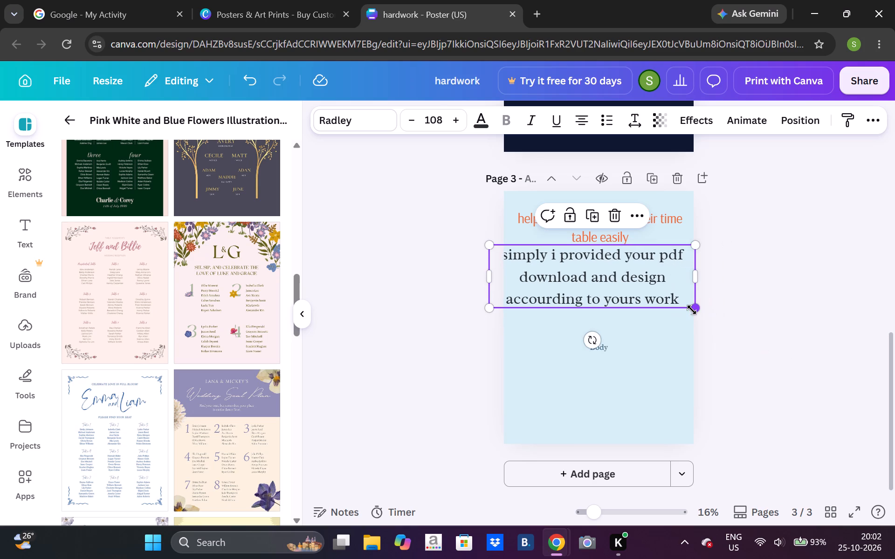
pyautogui.moveTo(692, 310); pyautogui.dragTo(670, 301)
pyautogui.moveTo(641, 286); pyautogui.dragTo(653, 283)
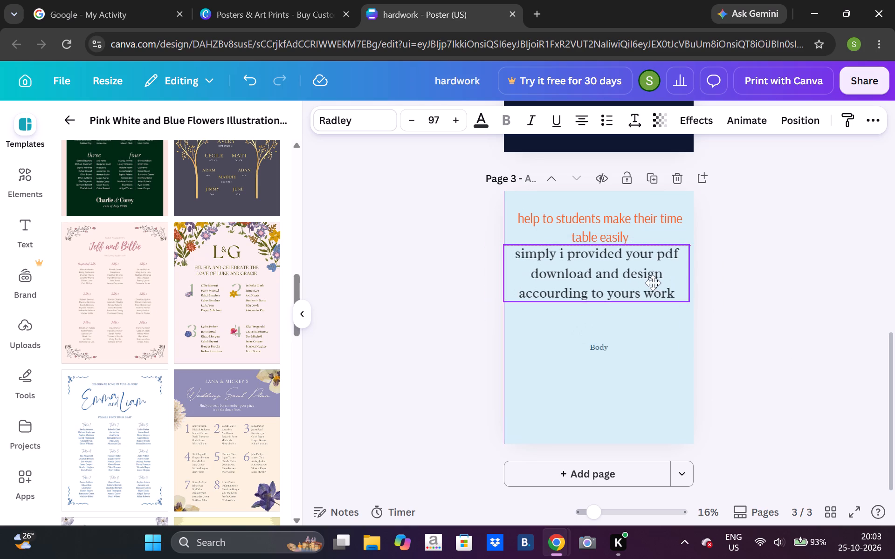
pyautogui.moveTo(653, 283); pyautogui.dragTo(653, 284)
# Insert "i will design this not your work to" before the final "y" of the page 3 "Body" text.
pyautogui.click(601, 345)
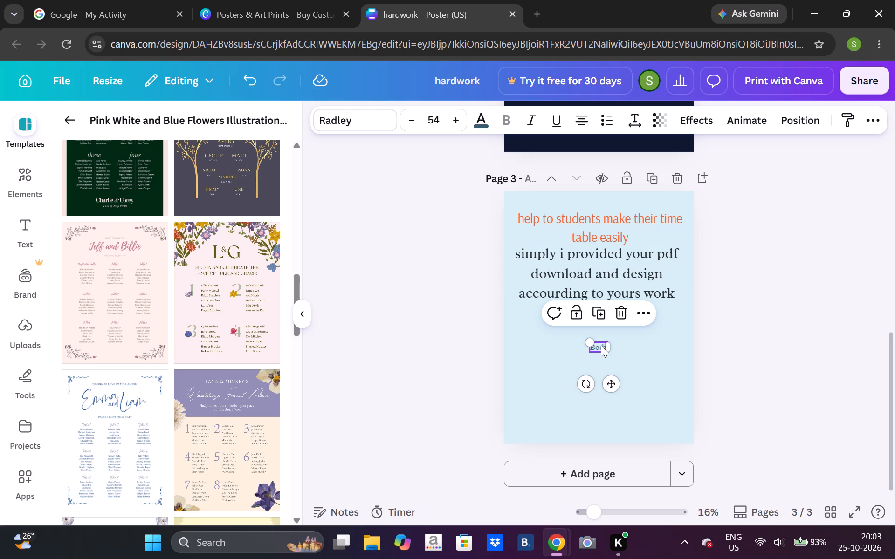
pyautogui.write('you')
pyautogui.press('space')
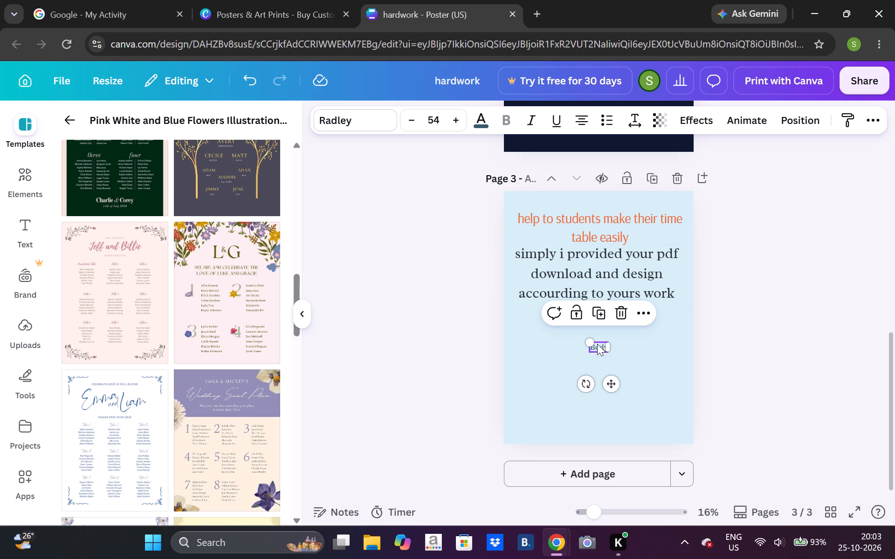
pyautogui.click(605, 349)
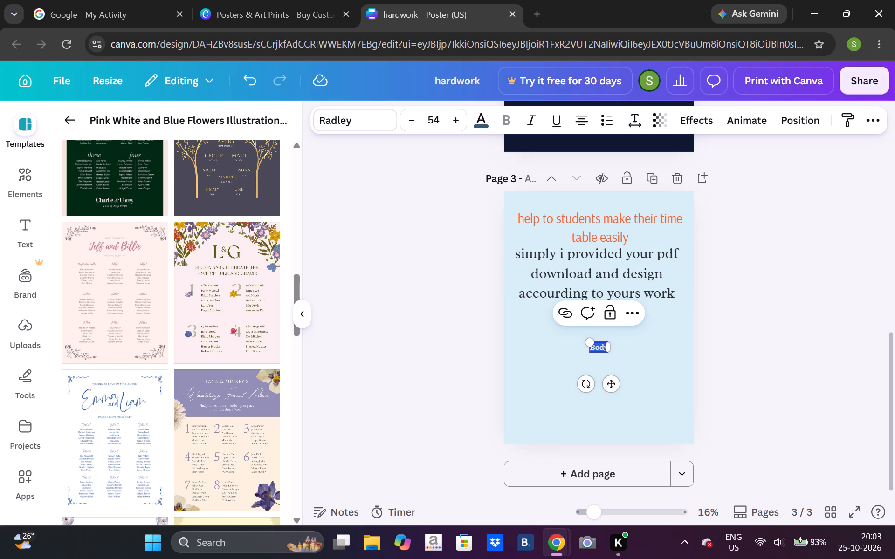
pyautogui.click(605, 349)
pyautogui.write('i will')
pyautogui.press('space')
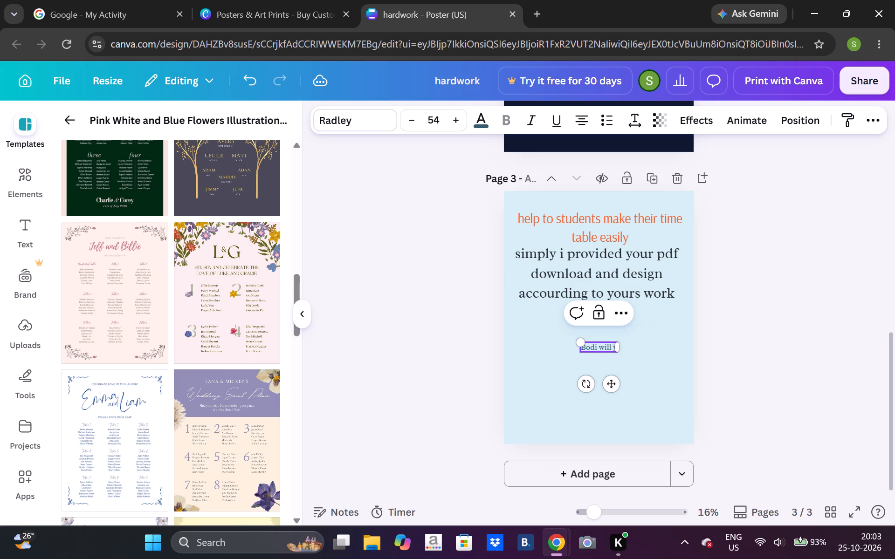
pyautogui.write('design this not your work')
pyautogui.press('space')
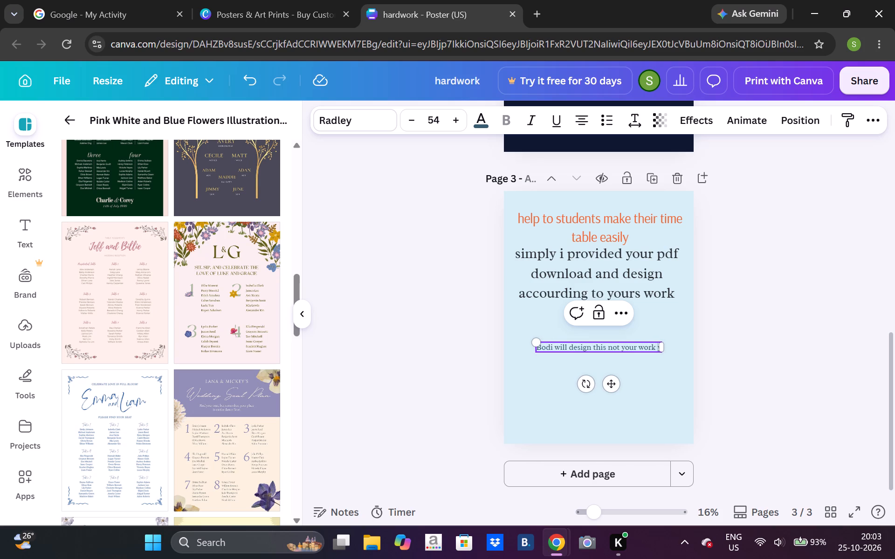
pyautogui.write('to')
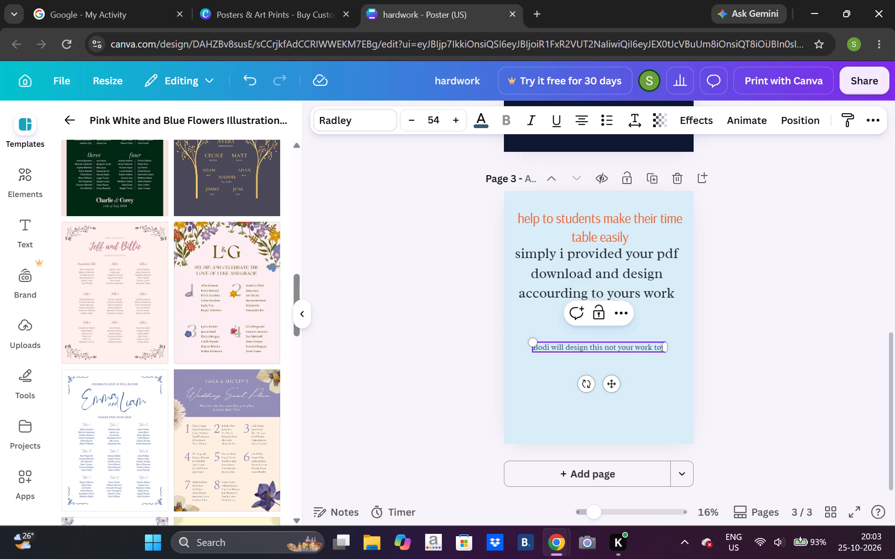
pyautogui.press('space')
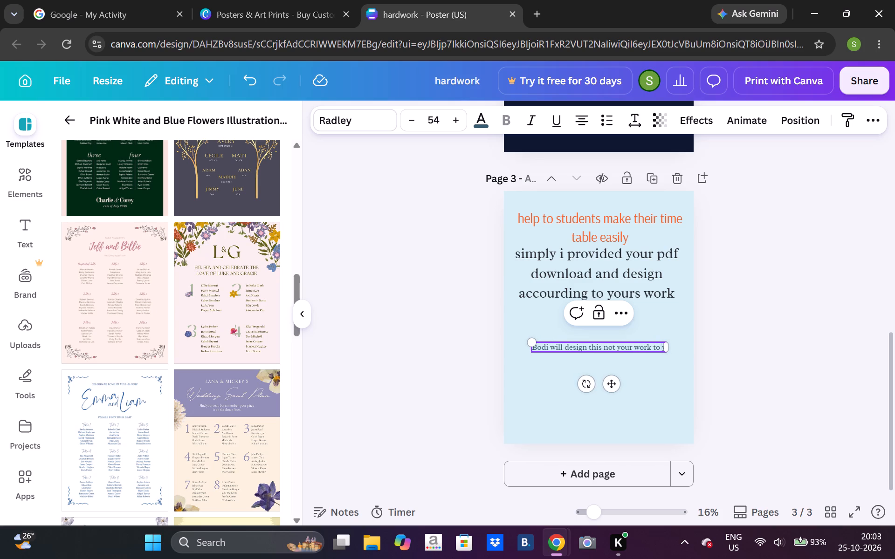
# Continue the page 3 body text with "write their purety" directly after "not your work to".
pyautogui.press('w')
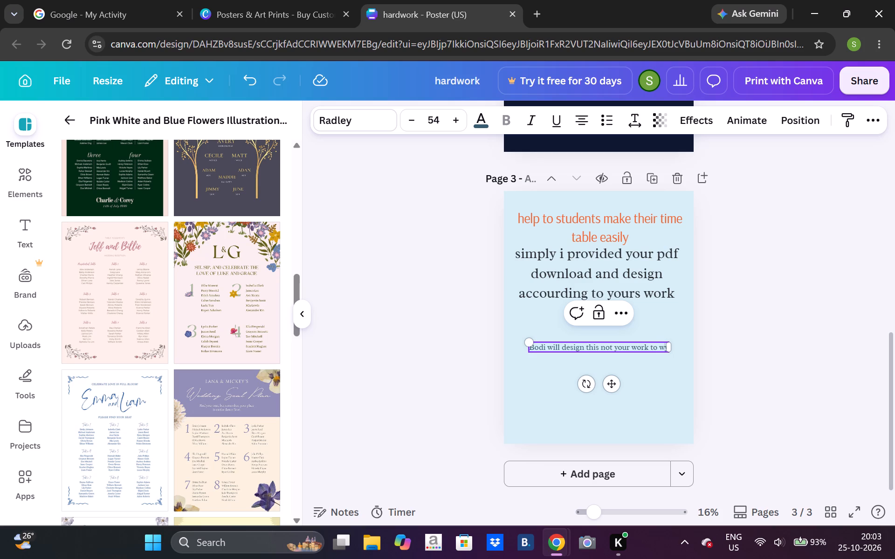
pyautogui.press('i')
pyautogui.press('BackSpace')
pyautogui.write('ri')
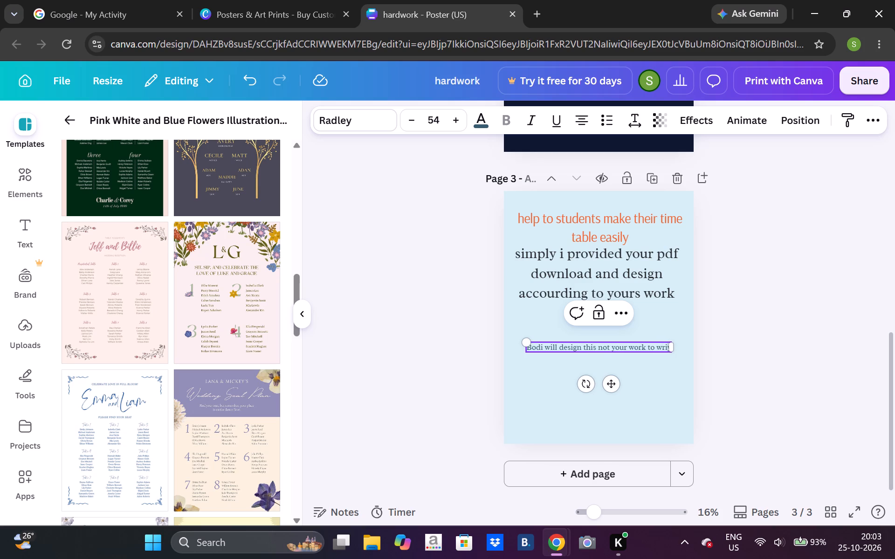
pyautogui.press('t')
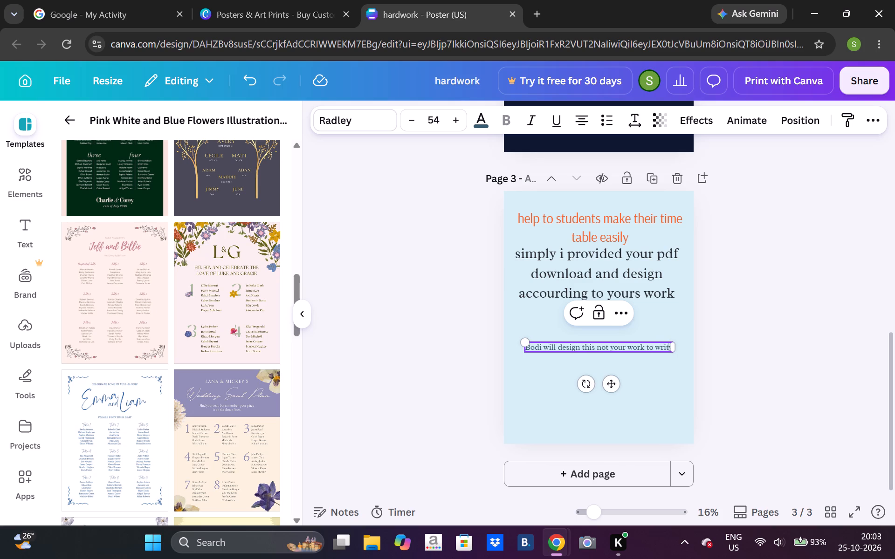
pyautogui.press('BackSpace')
pyautogui.write('re their')
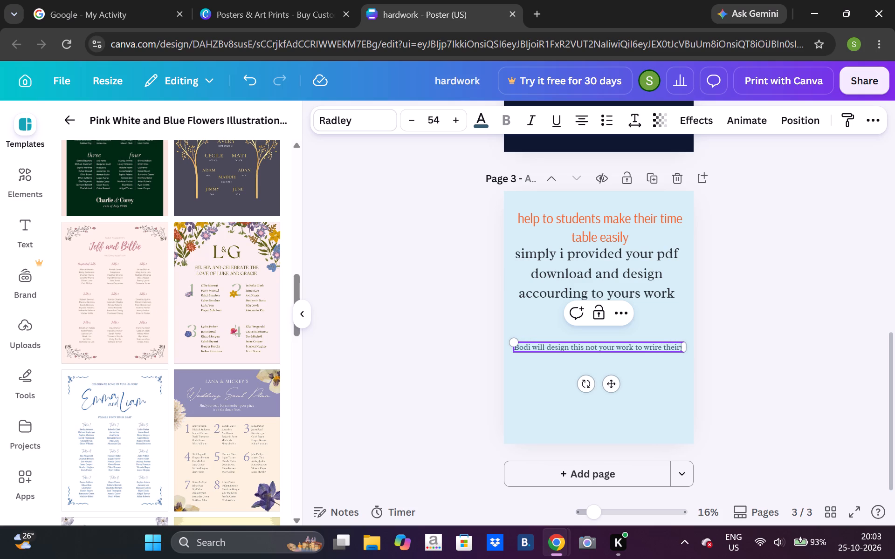
pyautogui.press('BackSpace')
pyautogui.press('BackSpace')
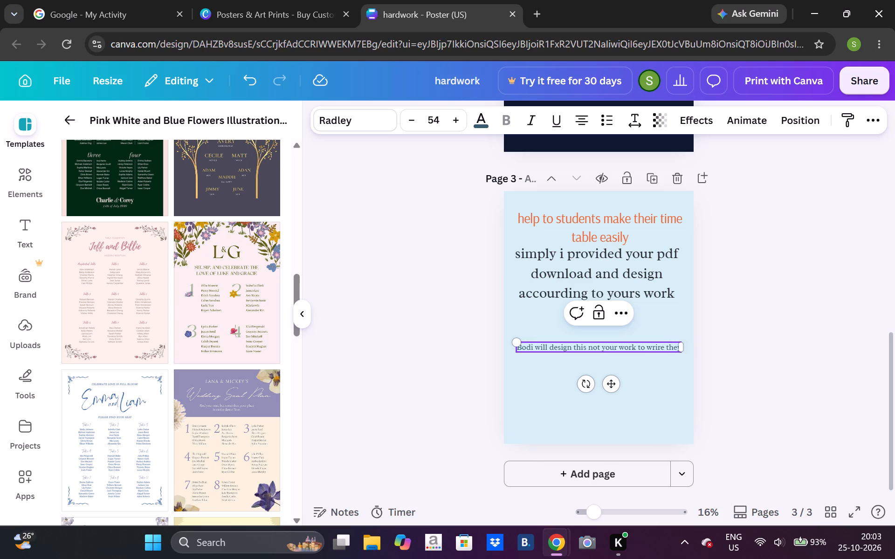
pyautogui.press('BackSpace')
pyautogui.press('BackSpace')
pyautogui.press('BackSpace')
pyautogui.press('BackSpace')
pyautogui.press('BackSpace')
pyautogui.press('BackSpace')
pyautogui.press('BackSpace')
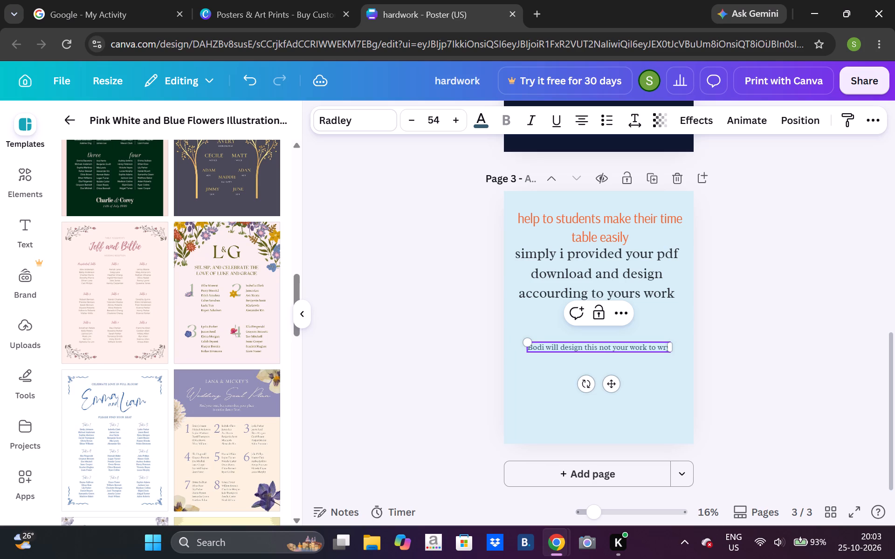
pyautogui.write('ite their')
pyautogui.press('space')
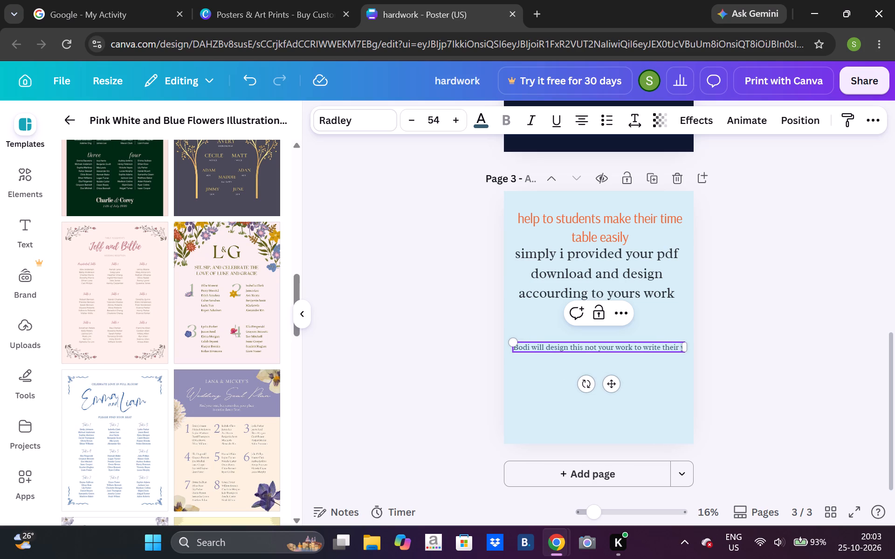
pyautogui.press('p')
pyautogui.write('ur')
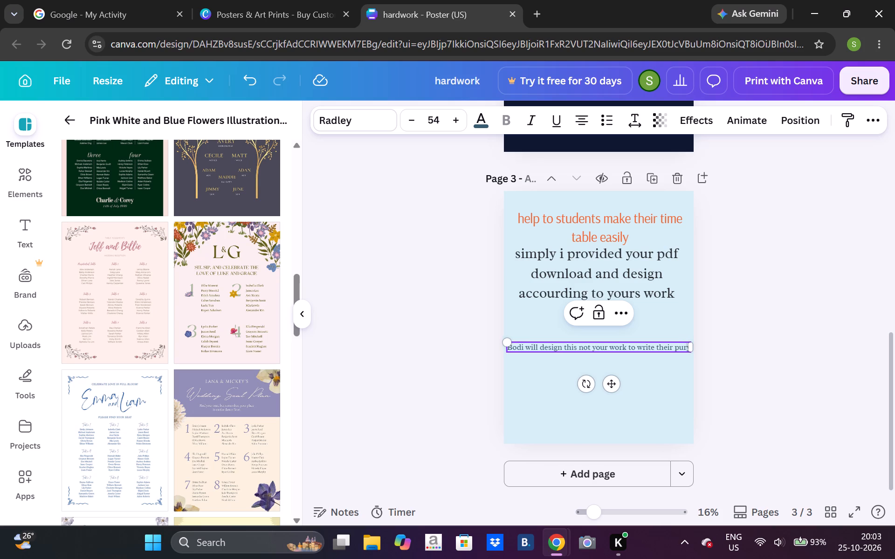
pyautogui.write('ety')
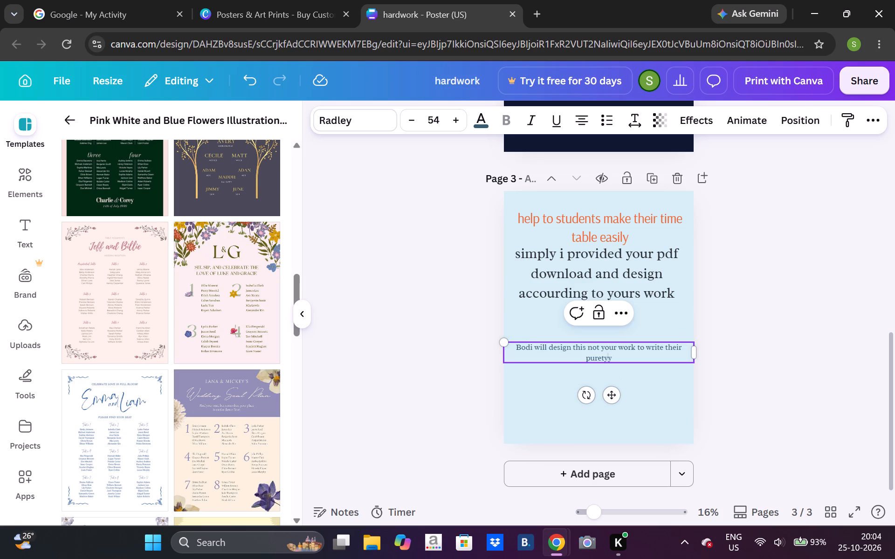
# Add "means which subject your week and solve everyday then you put in sticky note" after "puretyy" in the page 3 body text.
pyautogui.click(616, 355)
pyautogui.press('space')
pyautogui.write('means which subje')
pyautogui.write('ct')
pyautogui.press('space')
pyautogui.write('yo')
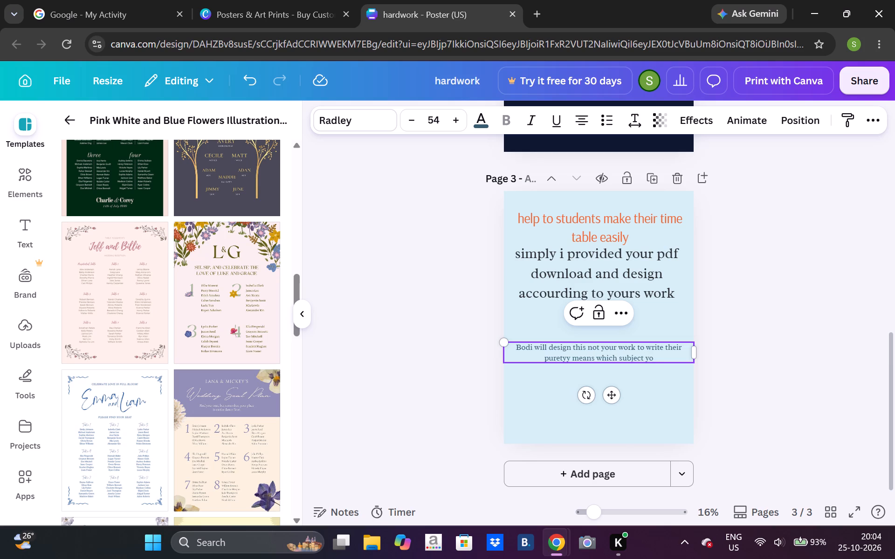
pyautogui.write('ur week and s')
pyautogui.write('olve everyday then you put in st')
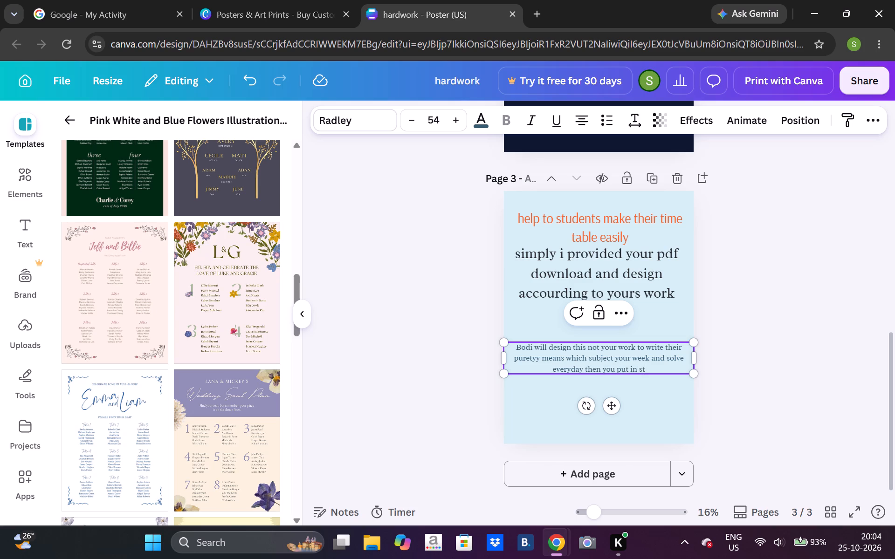
pyautogui.write('i')
pyautogui.write('cky nio')
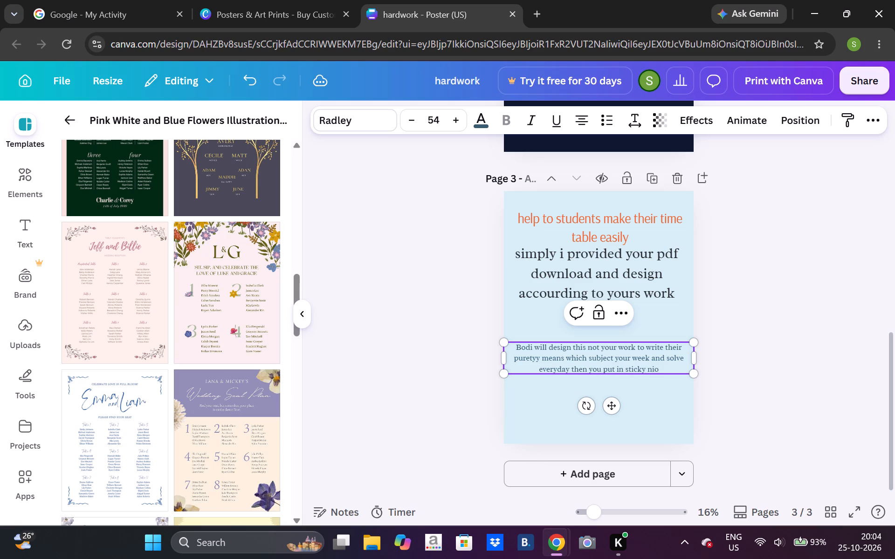
pyautogui.press('BackSpace')
pyautogui.press('BackSpace')
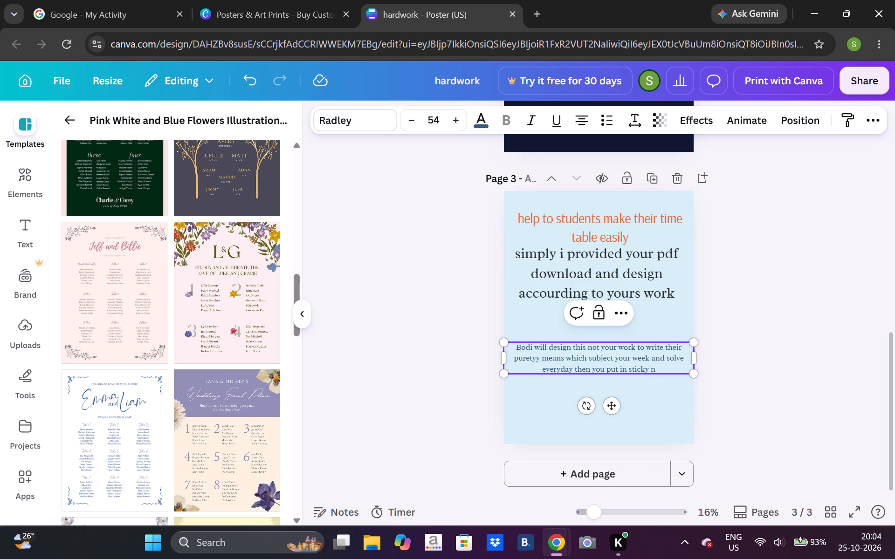
pyautogui.write('ote t')
# Continue the page 3 body text after "sticky note" with "then print out and stick the wall where yoou study".
pyautogui.press('j')
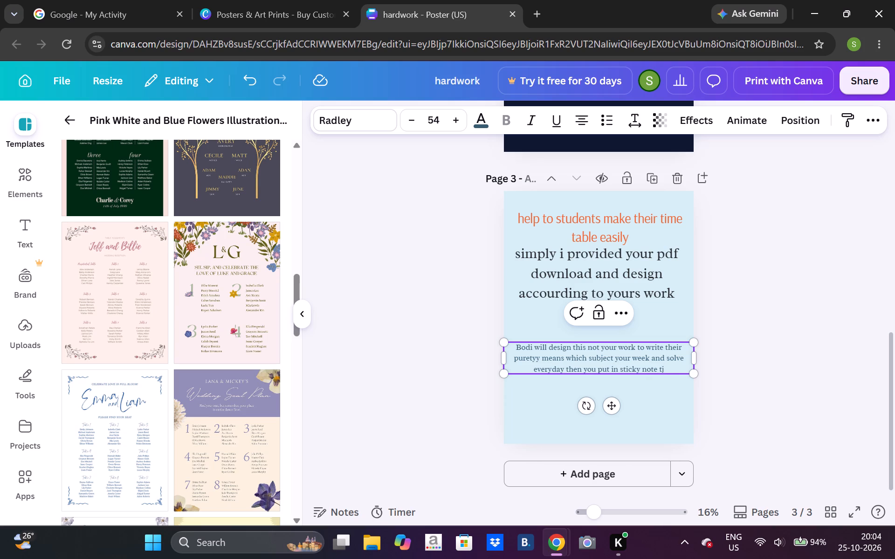
pyautogui.press('BackSpace')
pyautogui.write('h3')
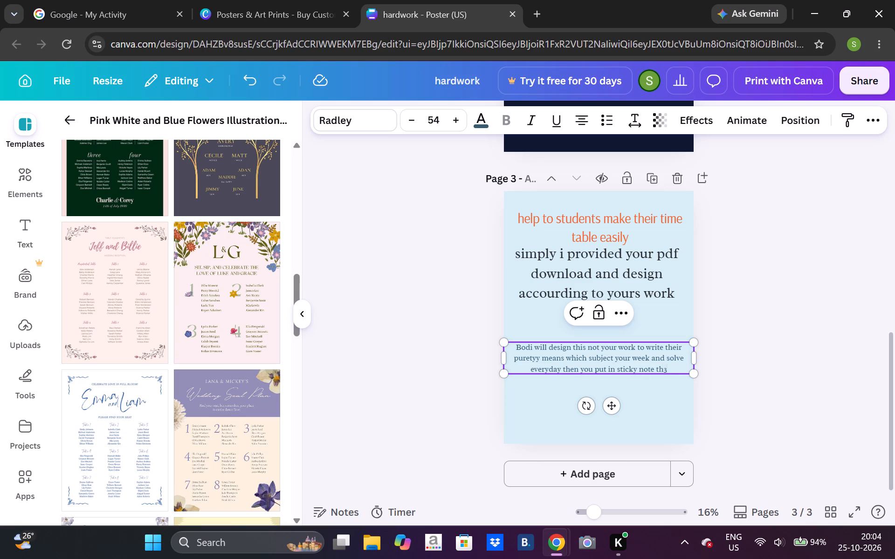
pyautogui.press('BackSpace')
pyautogui.write('en print out am')
pyautogui.press('BackSpace')
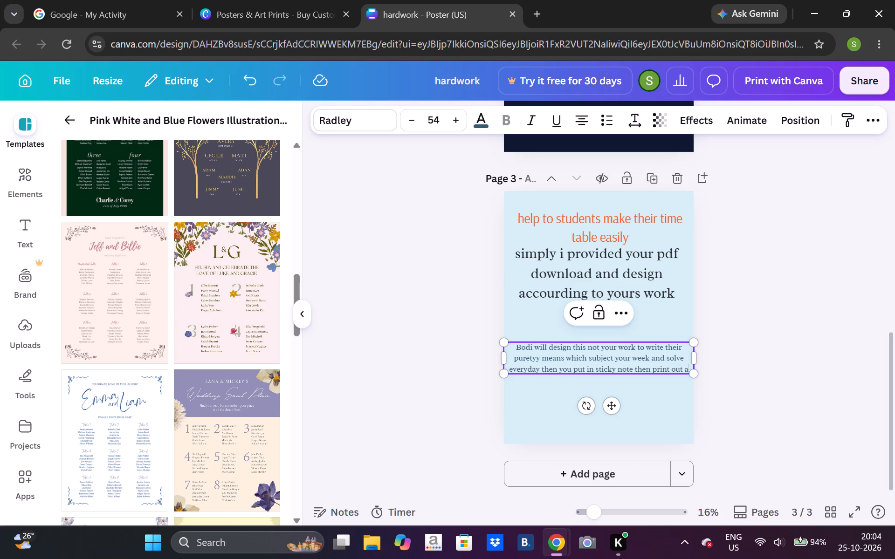
pyautogui.press('n')
pyautogui.press('BackSpace')
pyautogui.write('nd stick the wall wj')
pyautogui.press('BackSpace')
pyautogui.write('here yop')
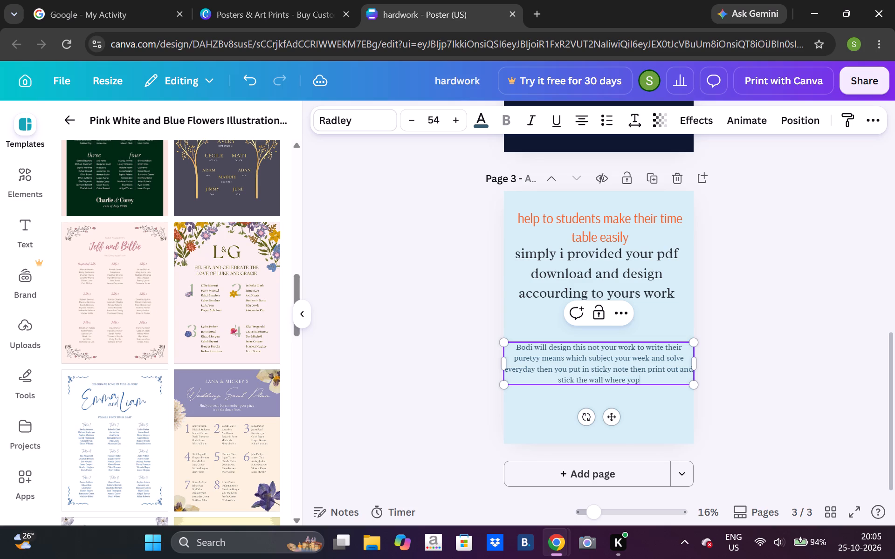
pyautogui.press('BackSpace')
pyautogui.write('ou study')
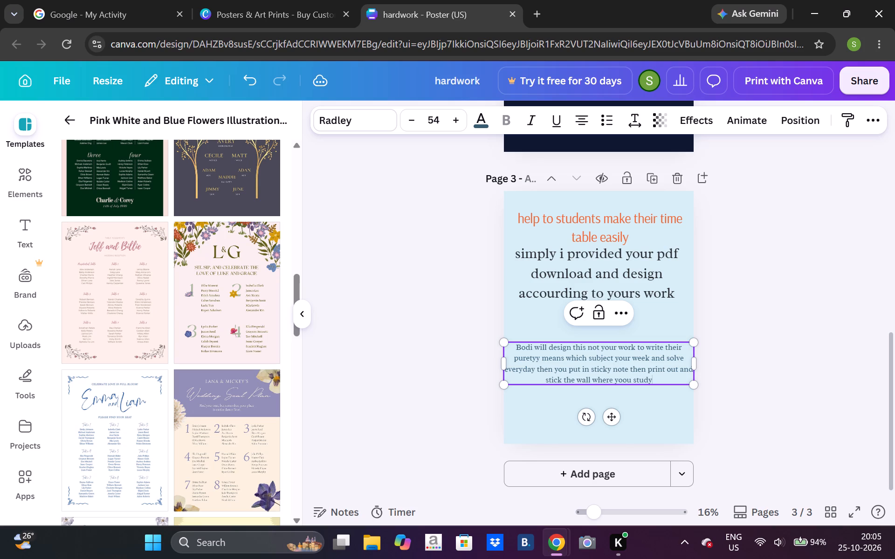
# Continue the page 3 body text after "where yoou study" with "next month your exam so all the students follow this steps".
pyautogui.press('space')
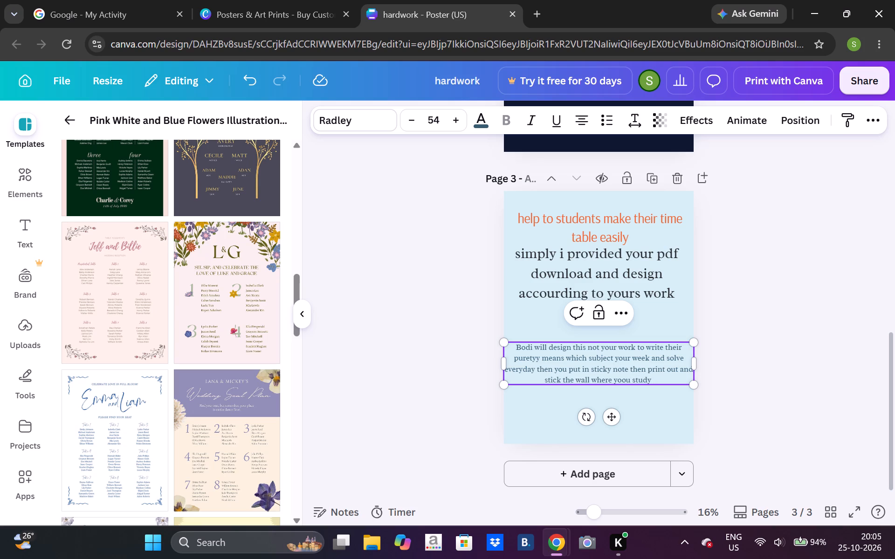
pyautogui.write('next')
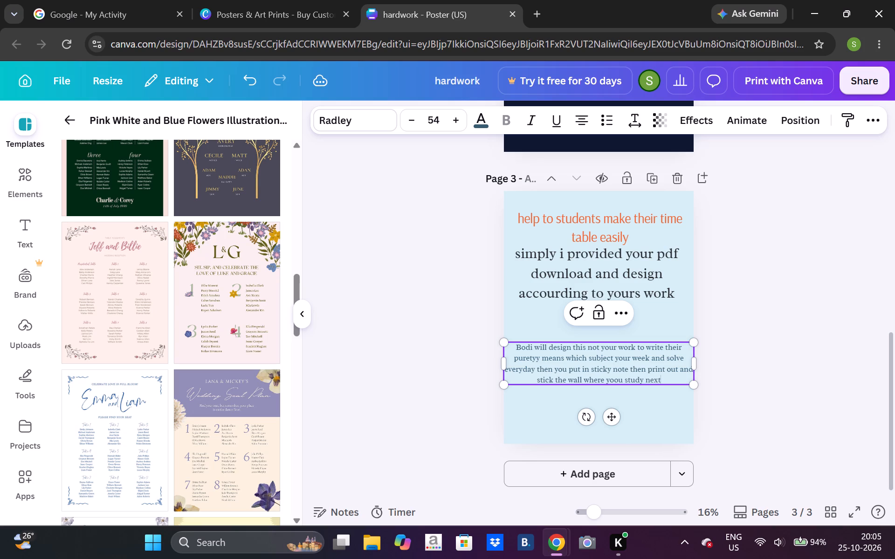
pyautogui.press('space')
pyautogui.write('month')
pyautogui.press('space')
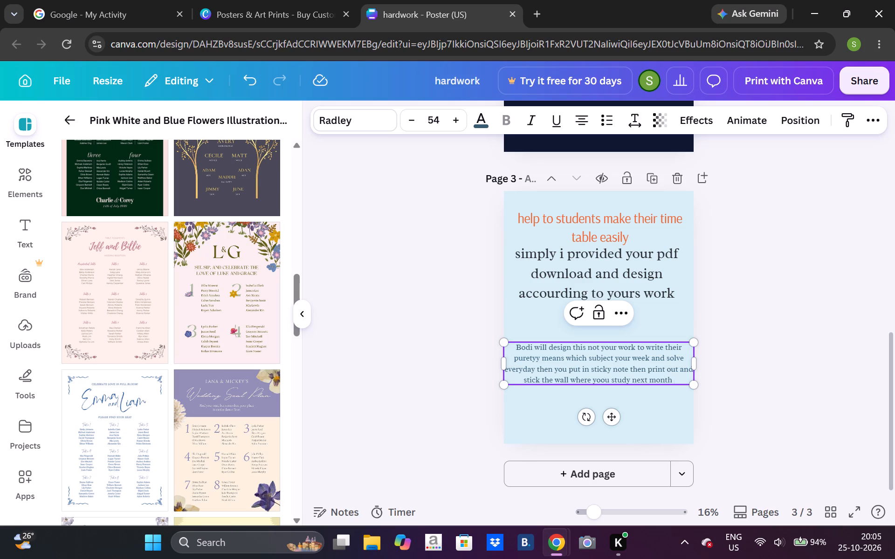
pyautogui.write('your')
pyautogui.press('space')
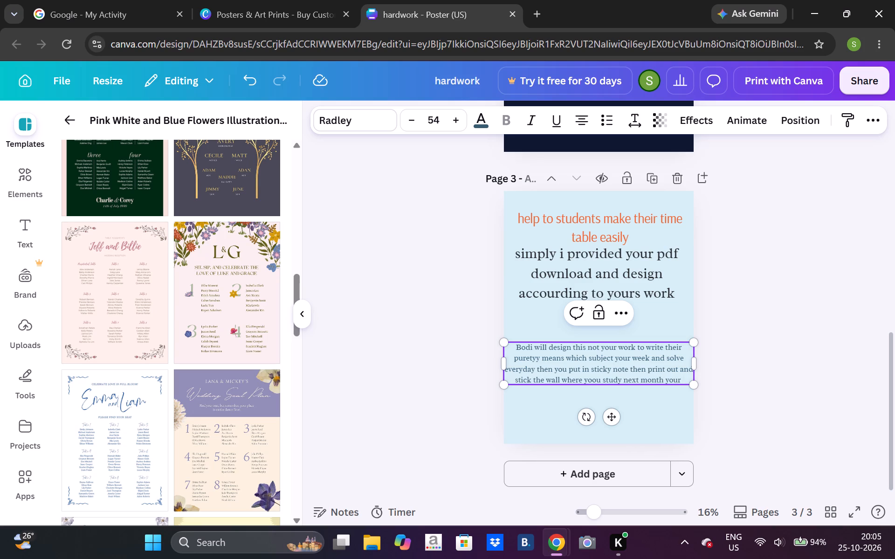
pyautogui.write('ex')
pyautogui.write('am so a')
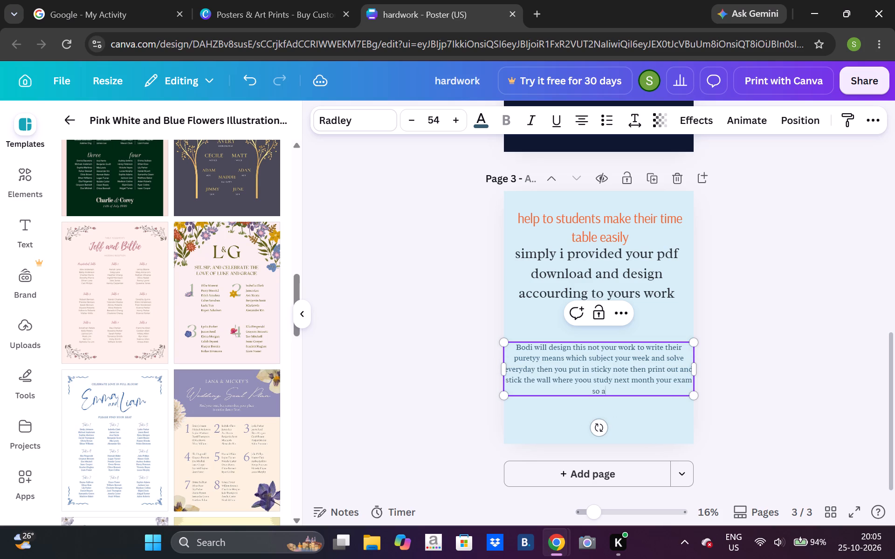
pyautogui.write('ll the students')
pyautogui.press('space')
pyautogui.write('follow this')
pyautogui.press('space')
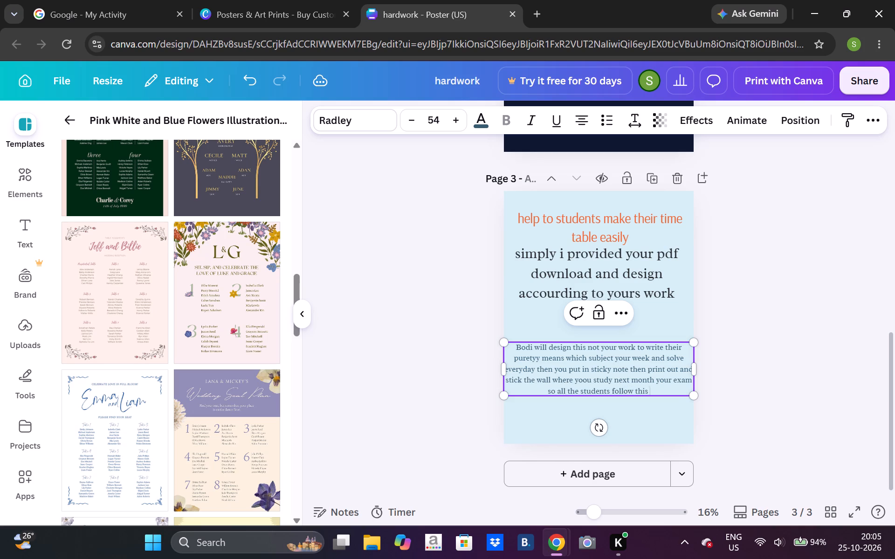
pyautogui.write('steps')
pyautogui.press('space')
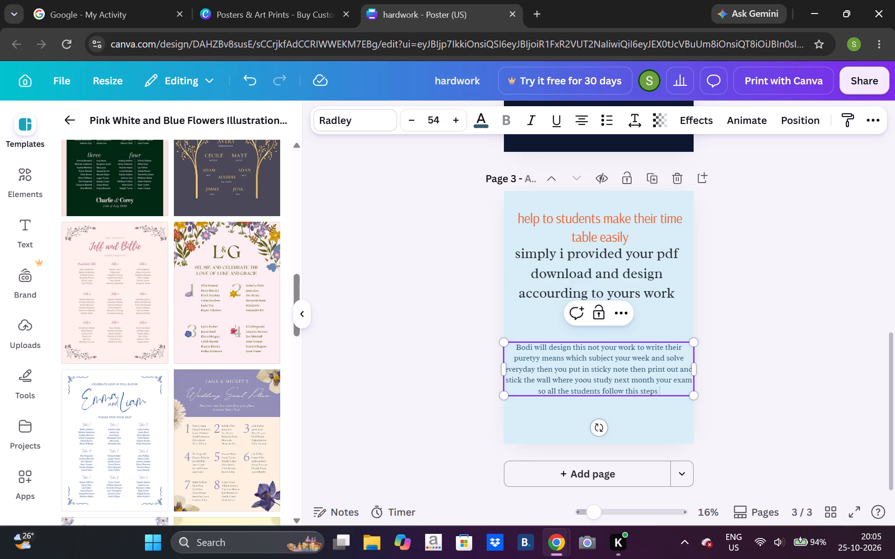
# Add "this help to learning" after "follow this steps" in the page 3 body text.
pyautogui.press('space')
pyautogui.write('this')
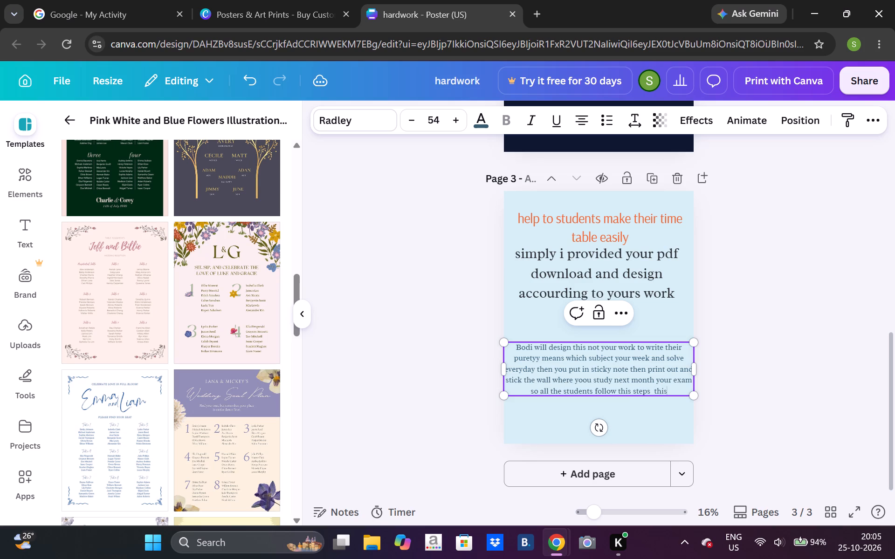
pyautogui.press('space')
pyautogui.write('bu')
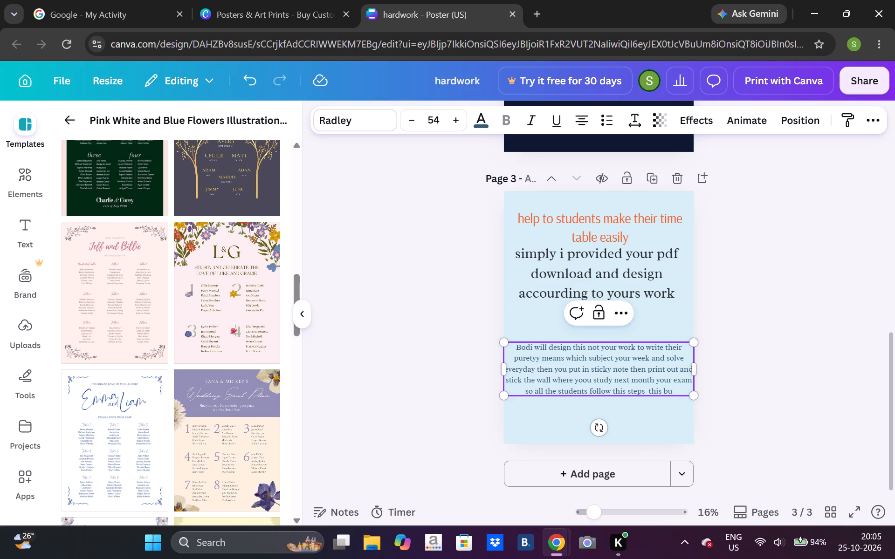
pyautogui.press('BackSpace')
pyautogui.press('BackSpace')
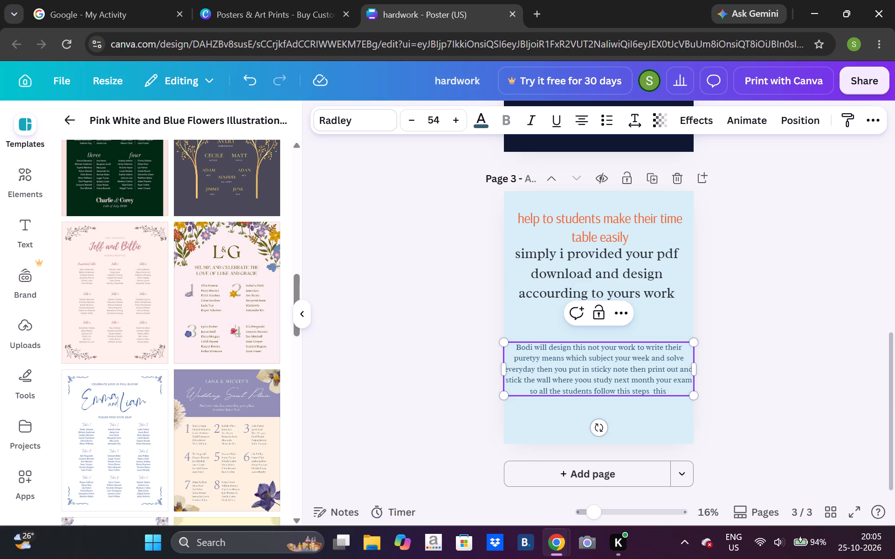
pyautogui.write('help')
pyautogui.press('space')
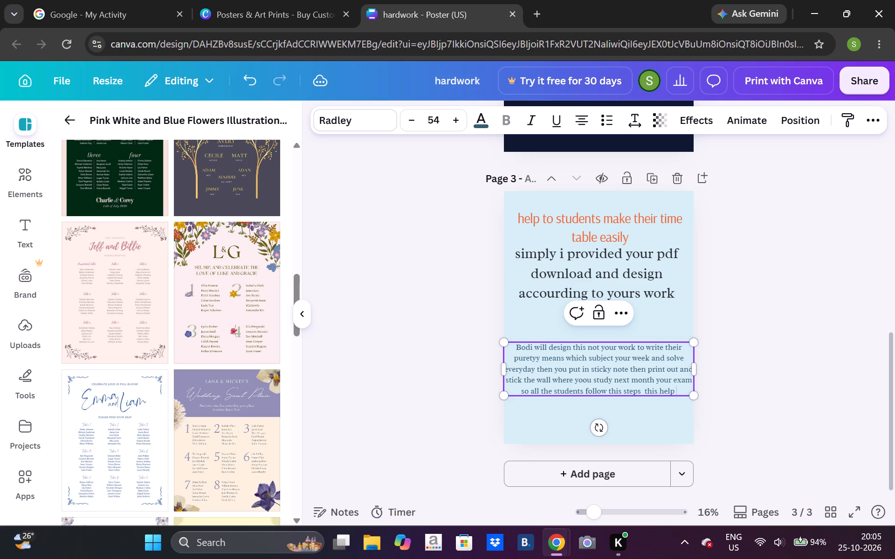
pyautogui.write('ton')
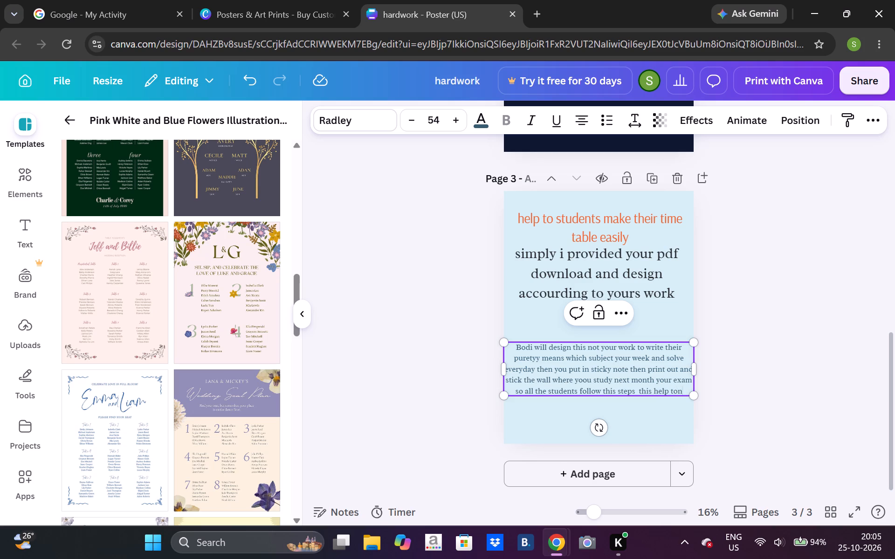
pyautogui.press('BackSpace')
pyautogui.press('space')
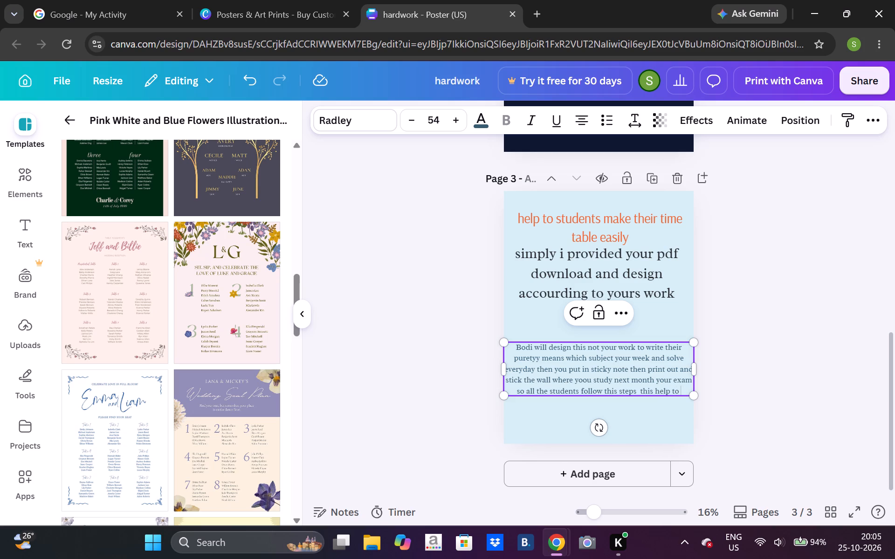
pyautogui.write('le')
pyautogui.write('arning')
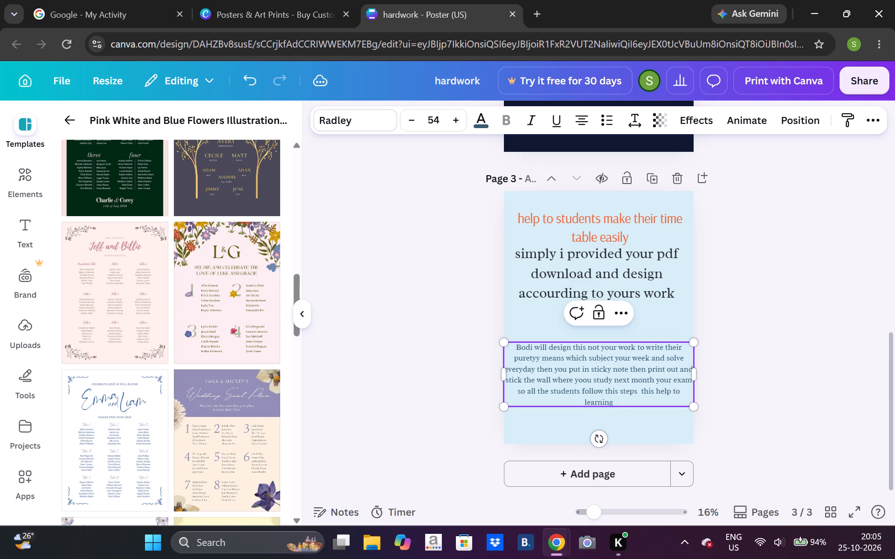
# Extend the page 3 body text after "learning" with "in study".
pyautogui.press('space')
pyautogui.write('ans')
pyautogui.press('BackSpace')
pyautogui.write('d')
pyautogui.press('space')
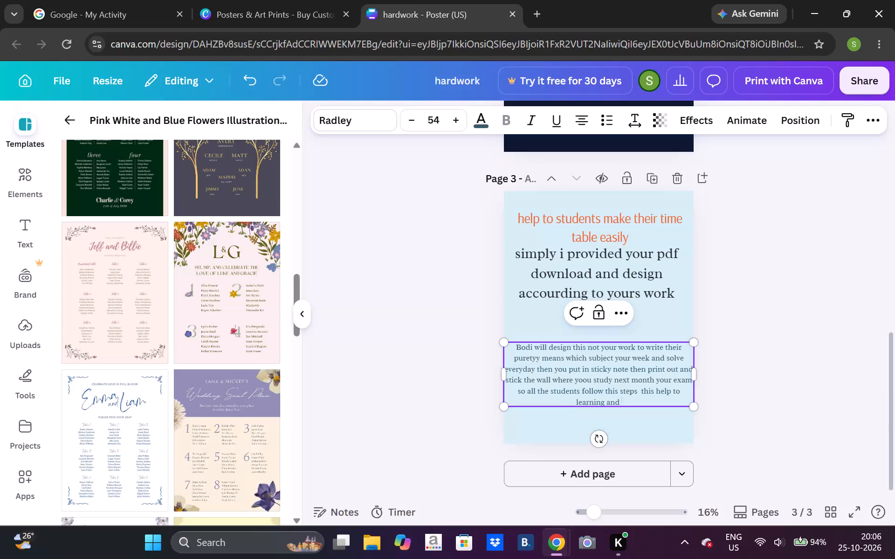
pyautogui.press('BackSpace')
pyautogui.press('BackSpace')
pyautogui.press('BackSpace')
pyautogui.press('BackSpace')
pyautogui.press('space')
pyautogui.write('in study')
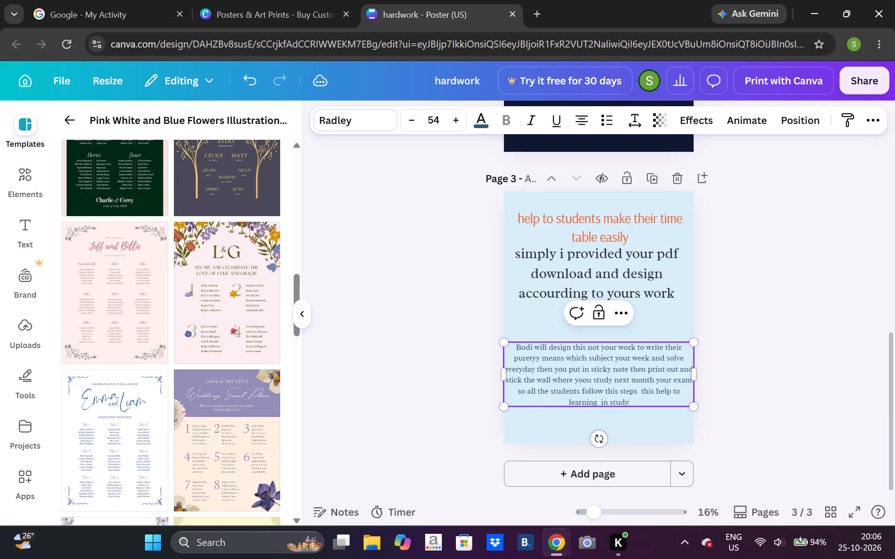
# Finish the page 3 body text with "you also play some sports that help you physically fit" and leave text editing.
pyautogui.press('space')
pyautogui.write('you also')
pyautogui.press('space')
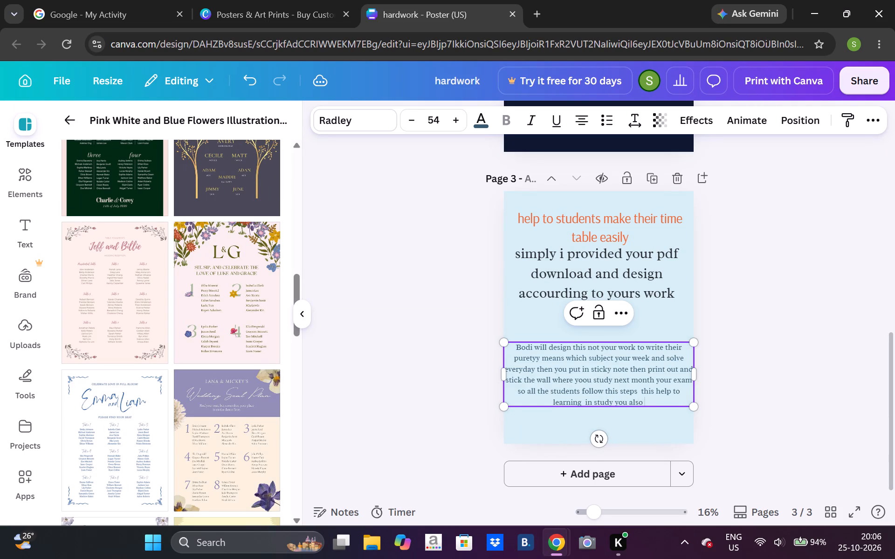
pyautogui.write('pl')
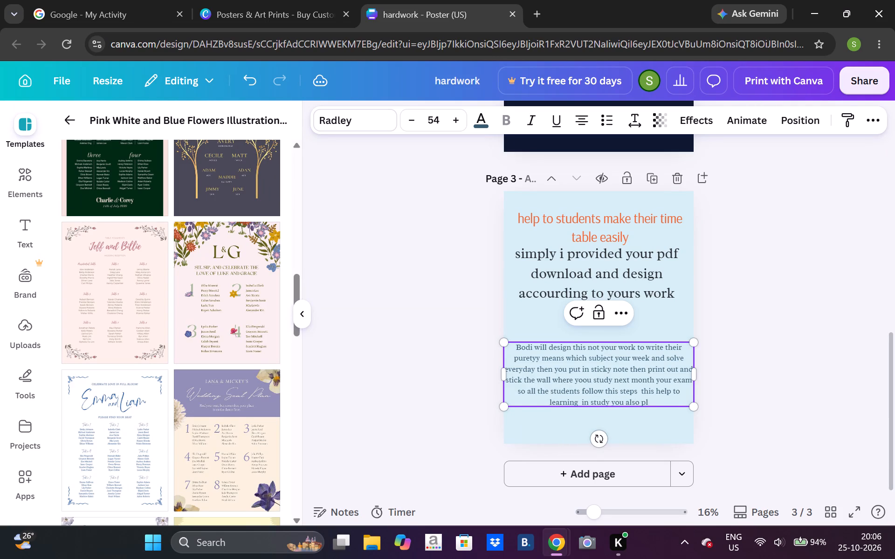
pyautogui.write('ay some')
pyautogui.press('space')
pyautogui.write('sports that help you')
pyautogui.press('space')
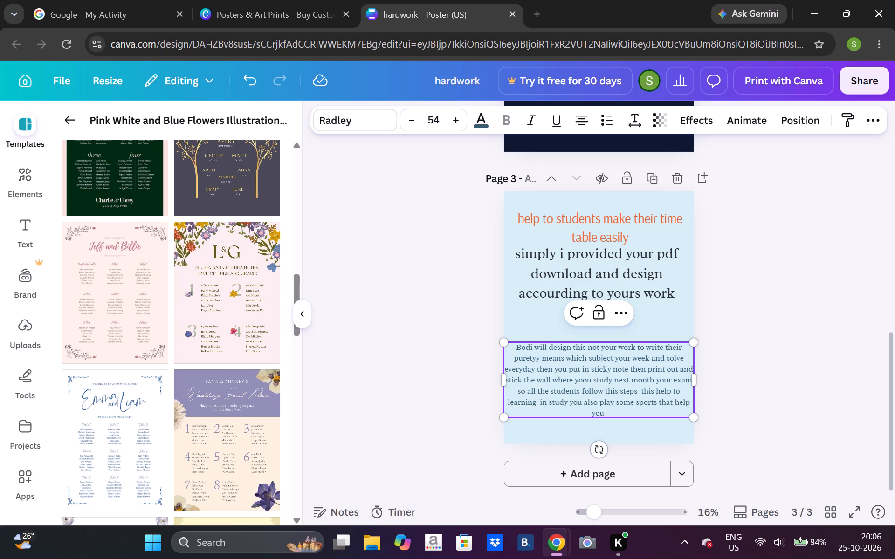
pyautogui.press('p')
pyautogui.press('h')
pyautogui.write('ysically fit')
pyautogui.click(820, 316)
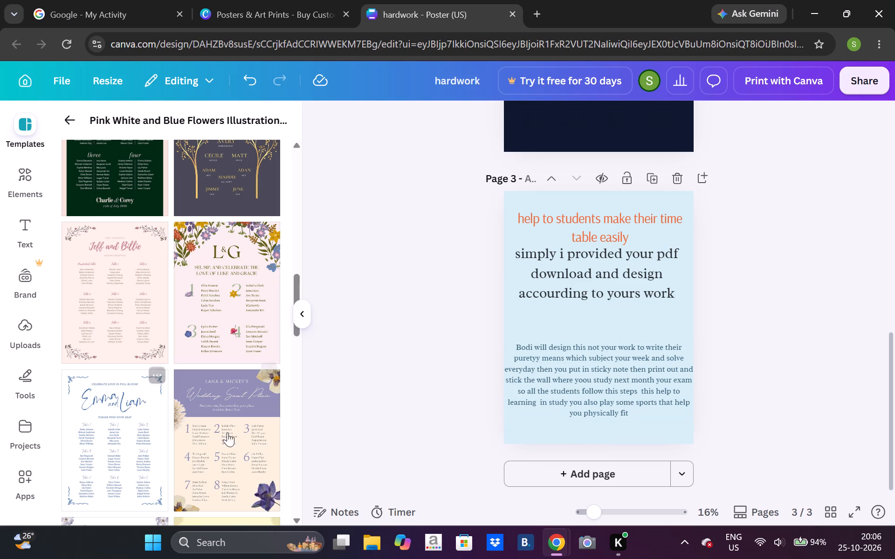
# Add the "Classroom Seating Chart Poster in Colorful Retro Style" template as a new page after page 3.
pyautogui.click(295, 353)
pyautogui.click(302, 402)
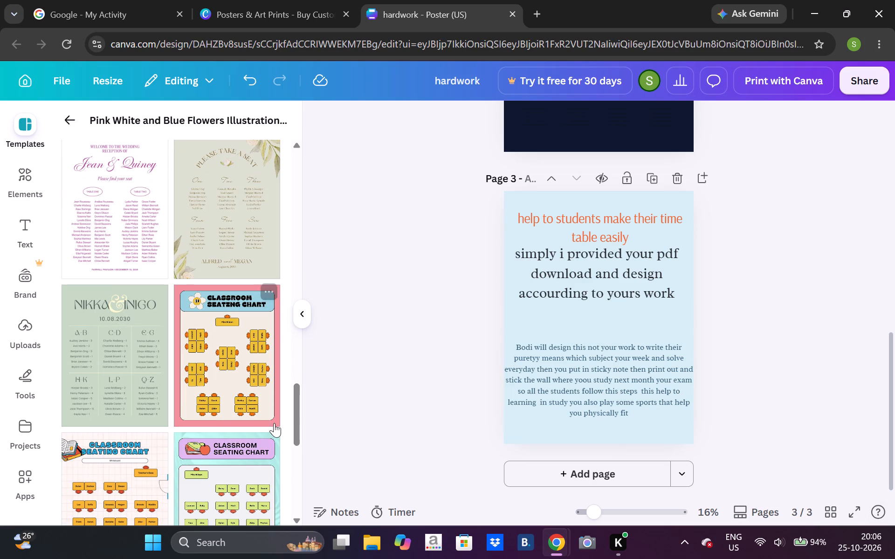
pyautogui.click(249, 380)
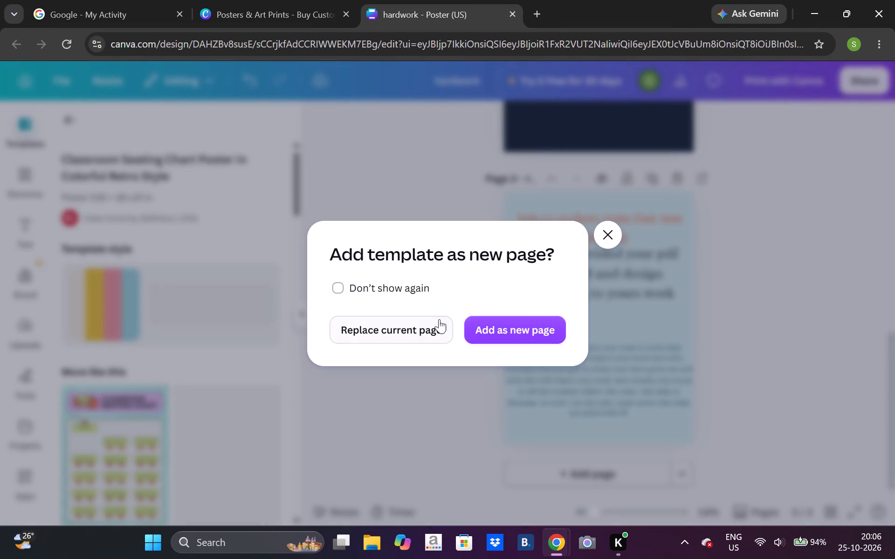
pyautogui.click(516, 330)
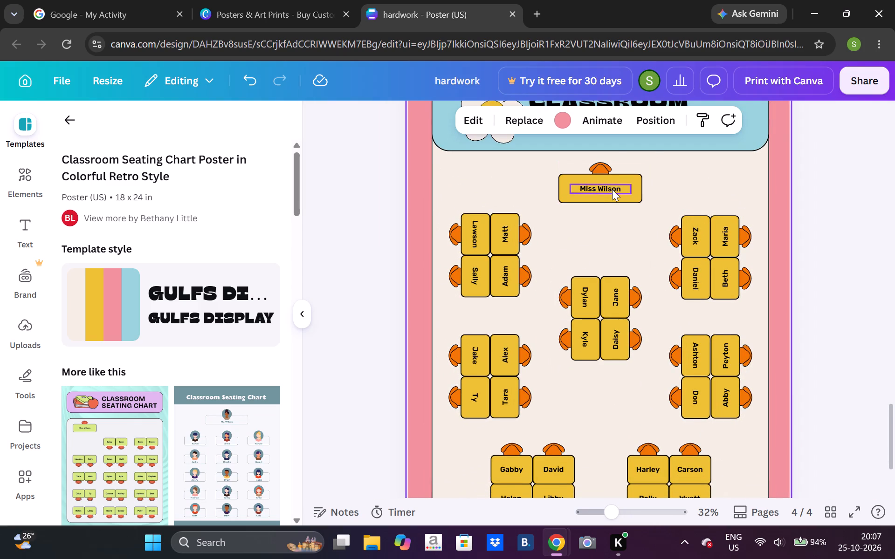
# Delete the teacher's name label from the single front desk on the page 4 seating chart.
pyautogui.click(612, 189)
pyautogui.press('BackSpace')
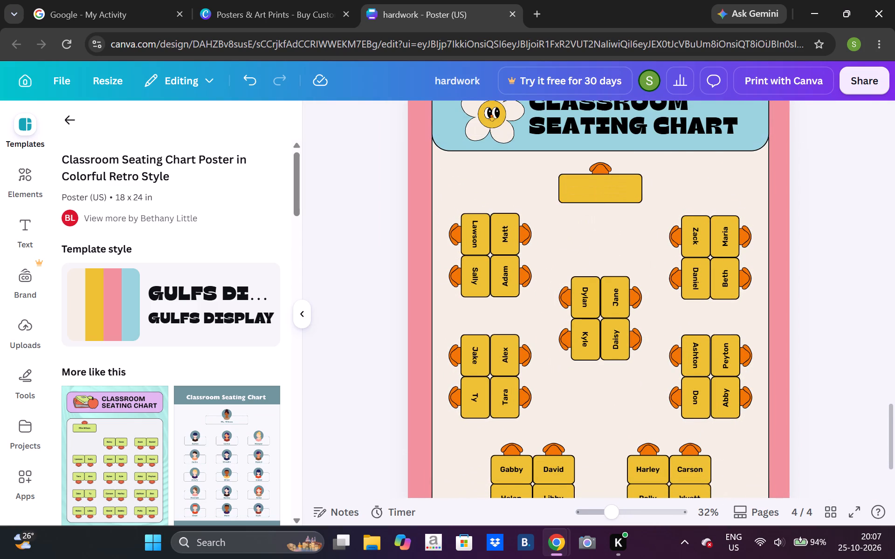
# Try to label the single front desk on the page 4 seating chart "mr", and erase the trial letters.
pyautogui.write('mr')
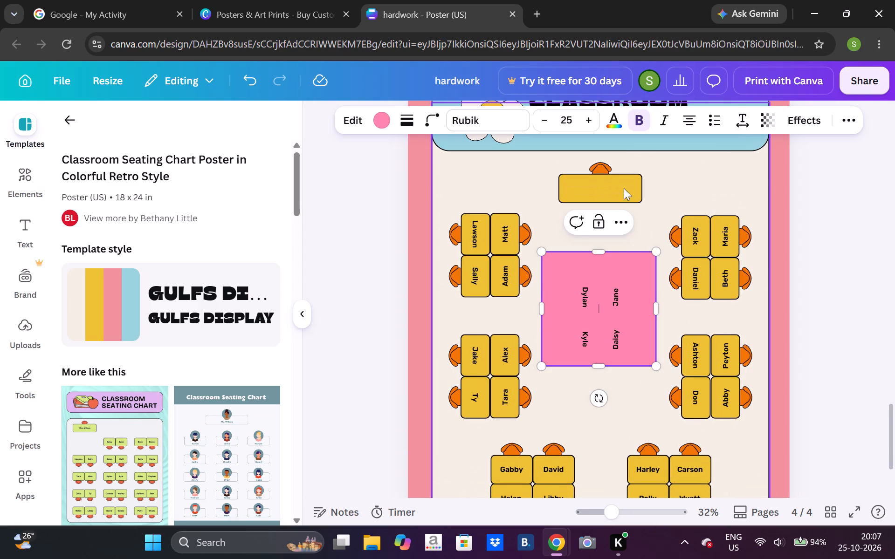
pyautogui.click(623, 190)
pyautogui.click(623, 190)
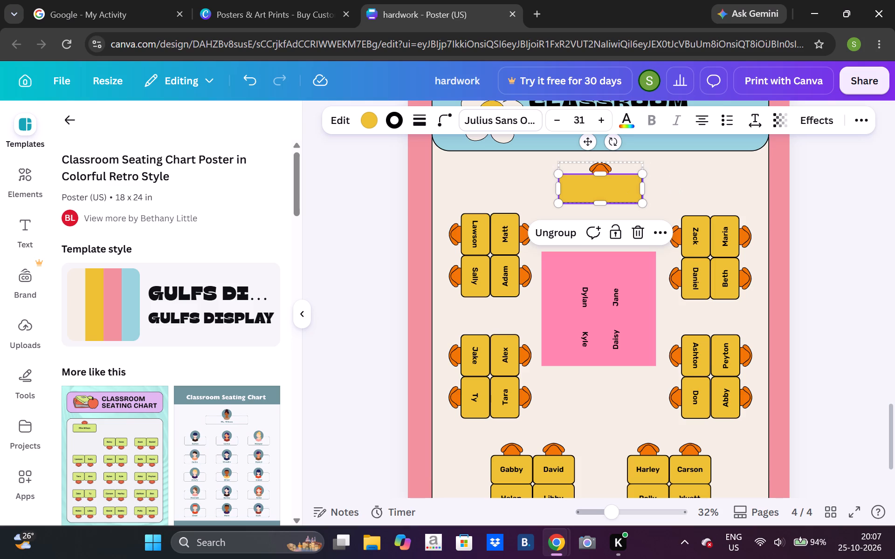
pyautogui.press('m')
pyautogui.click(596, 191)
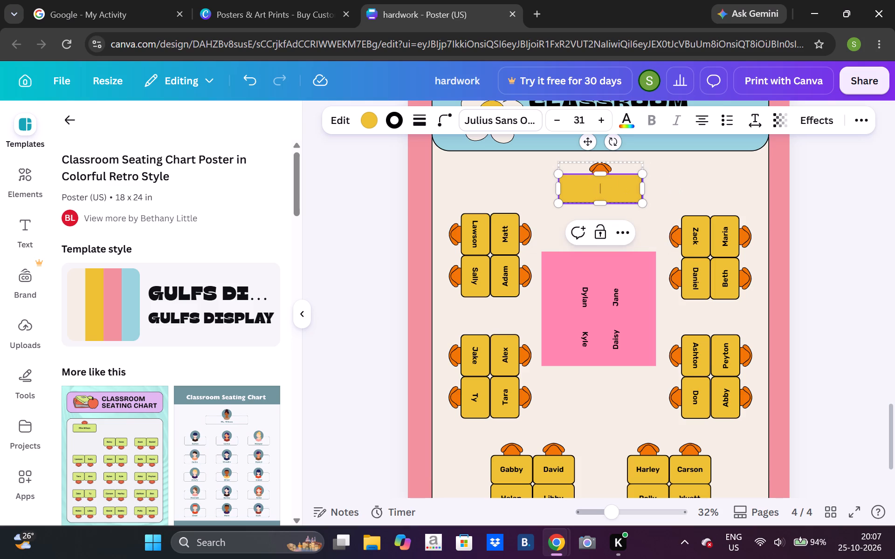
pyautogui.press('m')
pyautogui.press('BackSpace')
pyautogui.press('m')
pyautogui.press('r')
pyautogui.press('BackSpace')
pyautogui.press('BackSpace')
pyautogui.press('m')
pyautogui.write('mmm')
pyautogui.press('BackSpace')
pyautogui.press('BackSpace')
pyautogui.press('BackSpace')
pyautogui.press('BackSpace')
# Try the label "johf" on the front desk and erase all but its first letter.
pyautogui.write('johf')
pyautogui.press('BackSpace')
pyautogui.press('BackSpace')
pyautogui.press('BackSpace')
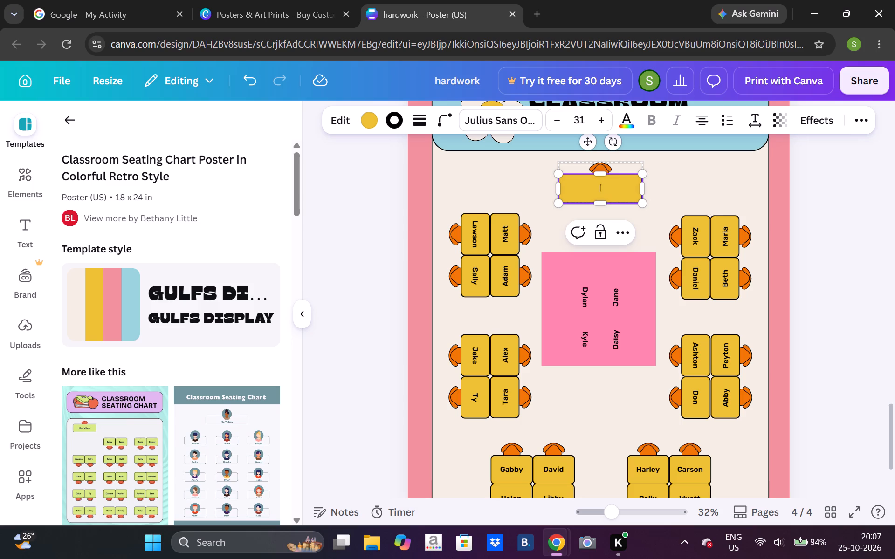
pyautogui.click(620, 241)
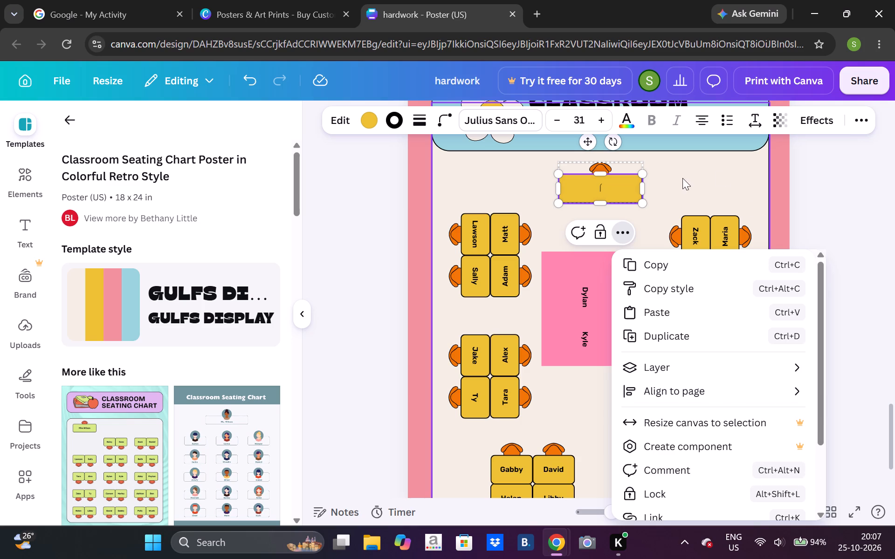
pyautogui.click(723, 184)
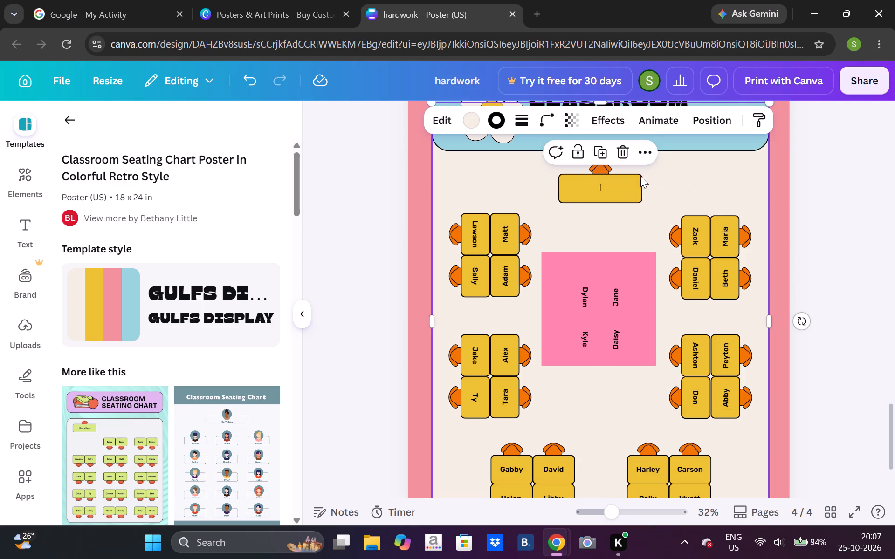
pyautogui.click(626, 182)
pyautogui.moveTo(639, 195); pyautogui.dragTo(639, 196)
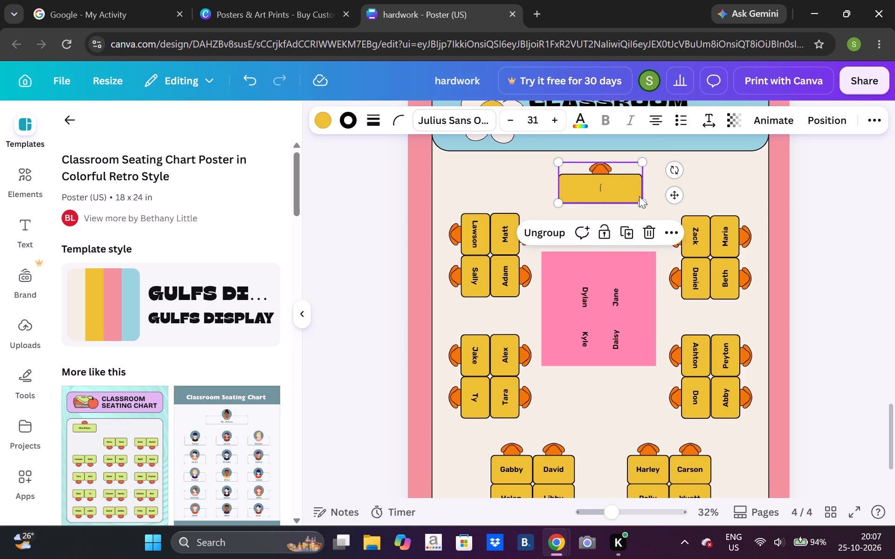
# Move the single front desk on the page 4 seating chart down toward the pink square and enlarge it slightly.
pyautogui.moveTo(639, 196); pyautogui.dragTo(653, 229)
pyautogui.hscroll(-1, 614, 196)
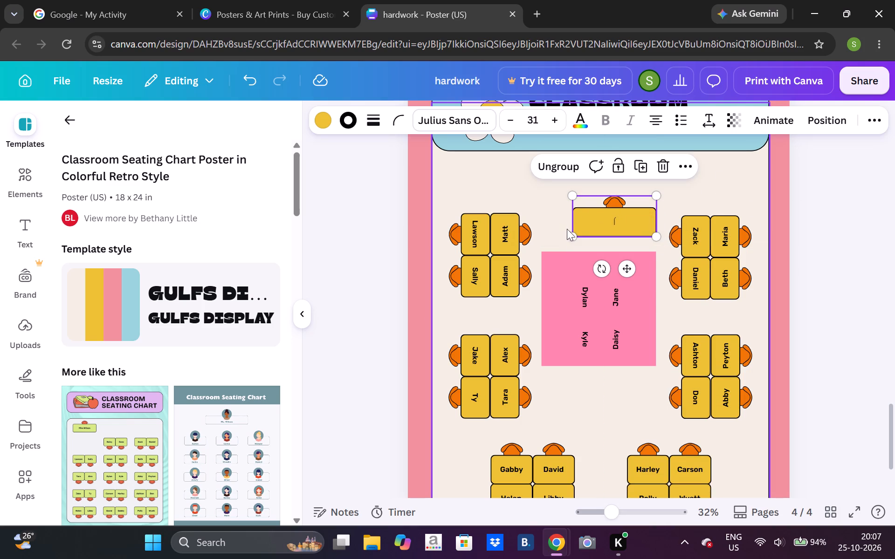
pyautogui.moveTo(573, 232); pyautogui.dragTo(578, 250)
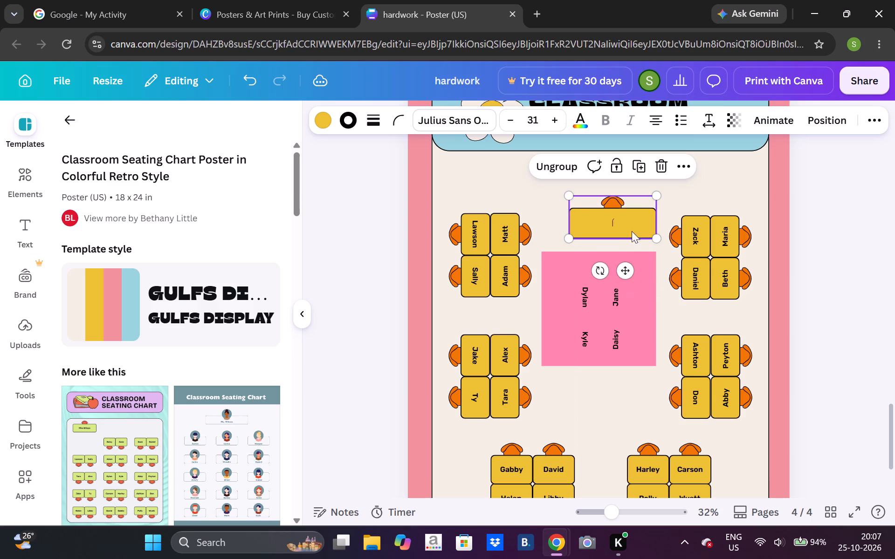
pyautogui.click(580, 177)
# Replace the page 4 design with the "Classroom Seating Chart in Colorful Illustrative Style" template.
pyautogui.click(280, 443)
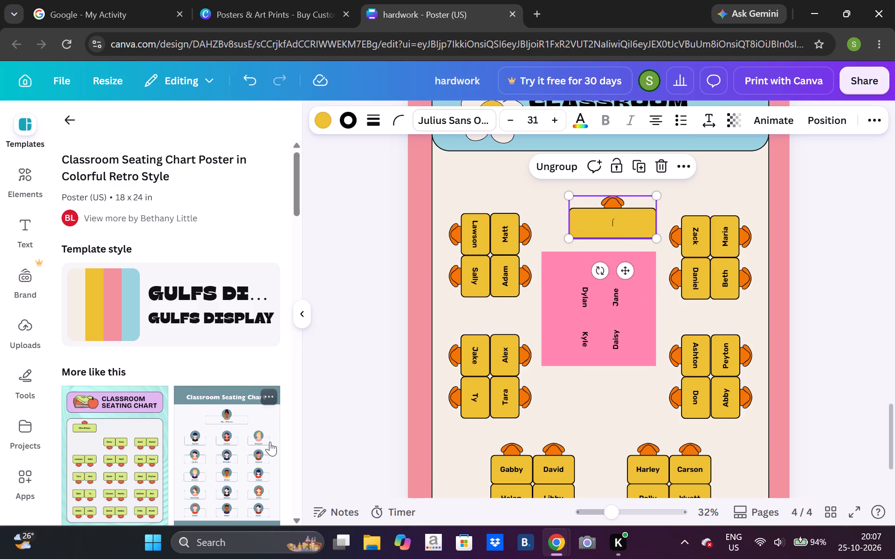
pyautogui.click(244, 445)
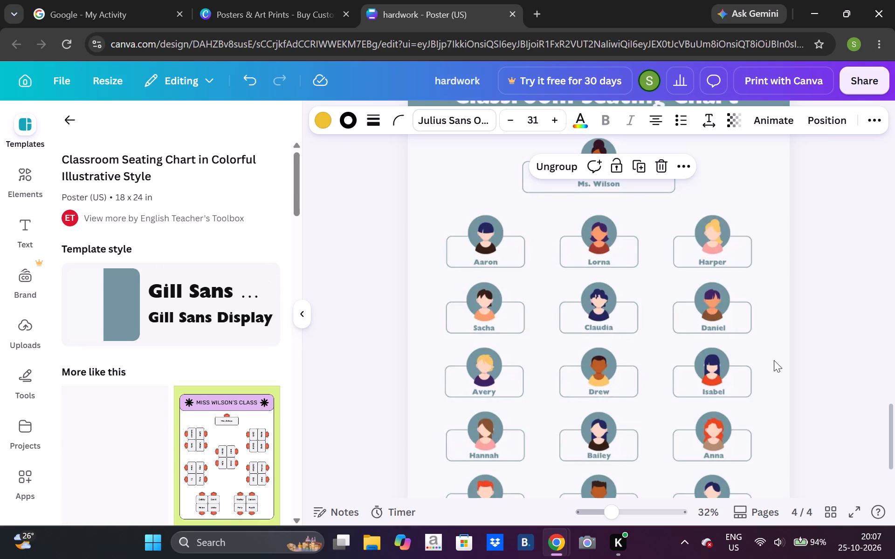
# Review the new seating chart on page 4 and the student timetable text on page 3.
pyautogui.click(894, 279)
pyautogui.click(894, 248)
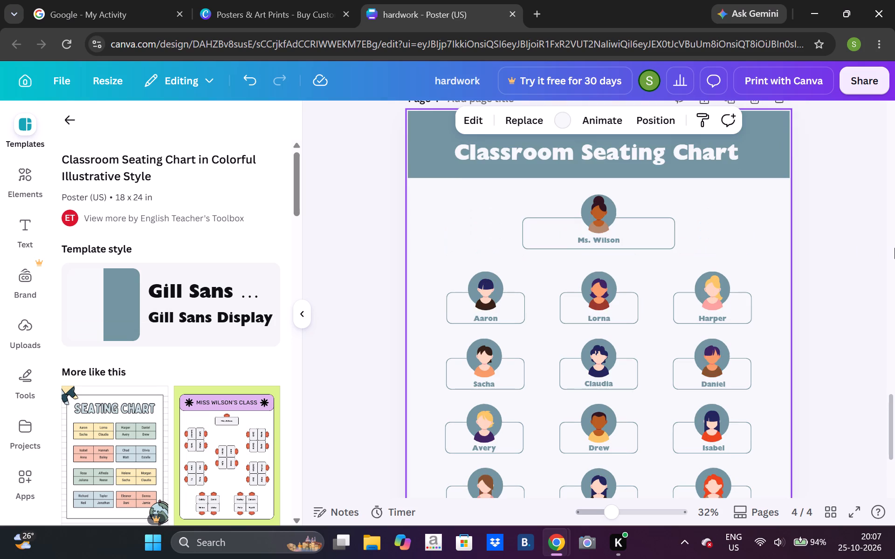
pyautogui.tripleClick(894, 269)
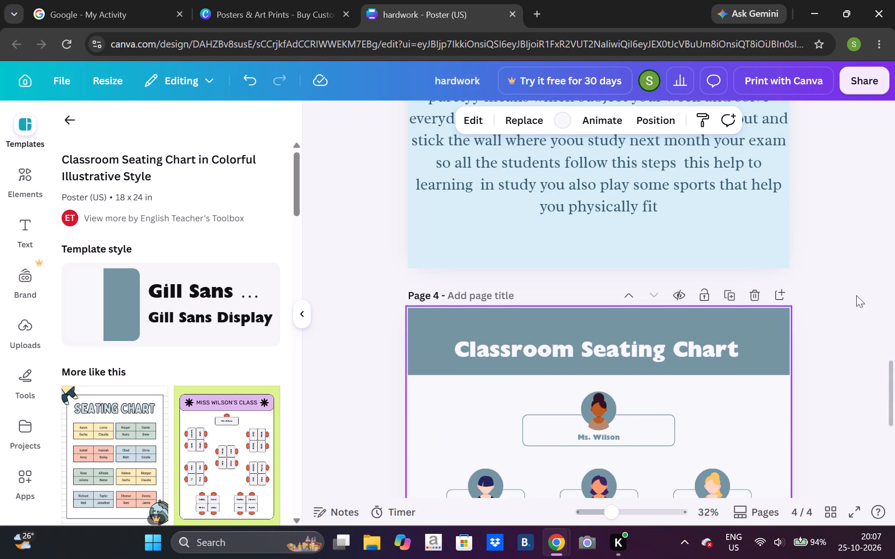
pyautogui.moveTo(893, 407); pyautogui.dragTo(892, 437)
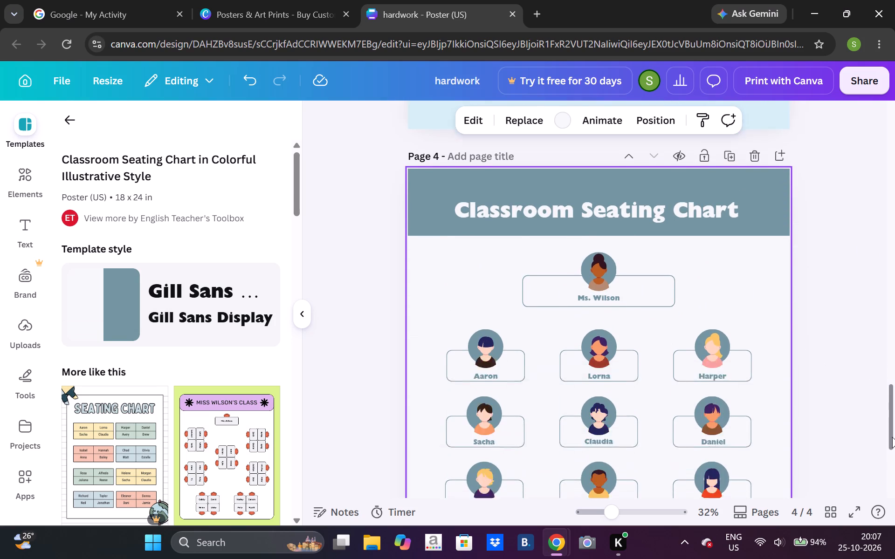
pyautogui.moveTo(892, 437); pyautogui.dragTo(894, 532)
pyautogui.doubleClick(894, 338)
pyautogui.moveTo(894, 338); pyautogui.dragTo(894, 328)
pyautogui.tripleClick(894, 328)
pyautogui.moveTo(894, 328); pyautogui.dragTo(894, 184)
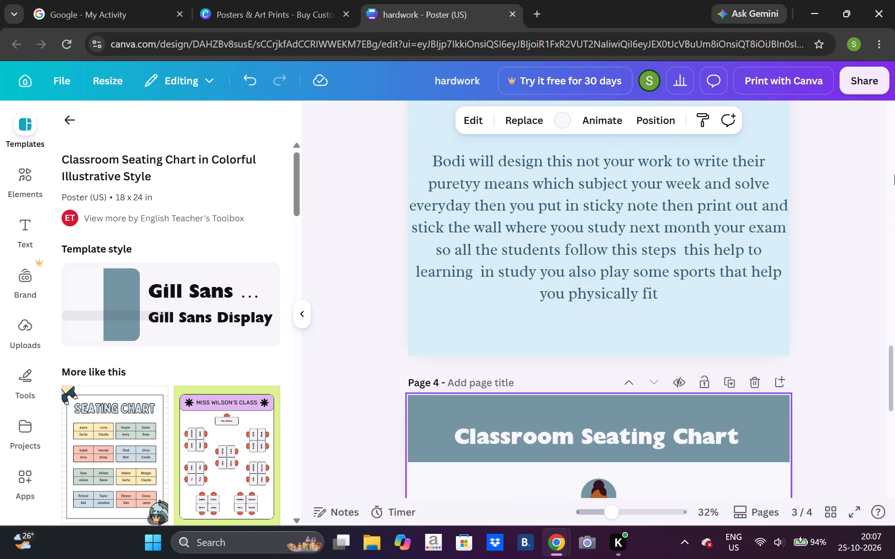
pyautogui.tripleClick(894, 174)
pyautogui.click(894, 174)
pyautogui.moveTo(894, 174); pyautogui.dragTo(894, 340)
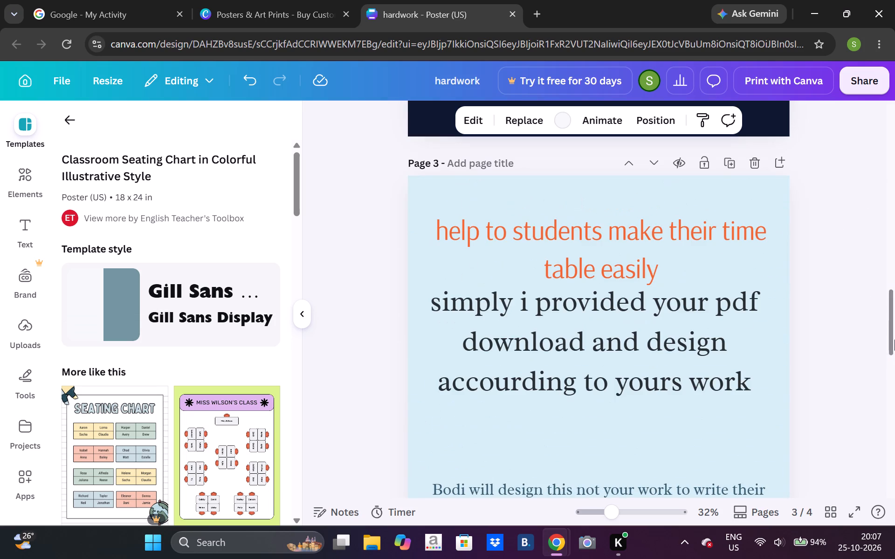
pyautogui.moveTo(894, 340); pyautogui.dragTo(894, 370)
pyautogui.tripleClick(894, 370)
pyautogui.moveTo(894, 370); pyautogui.dragTo(894, 392)
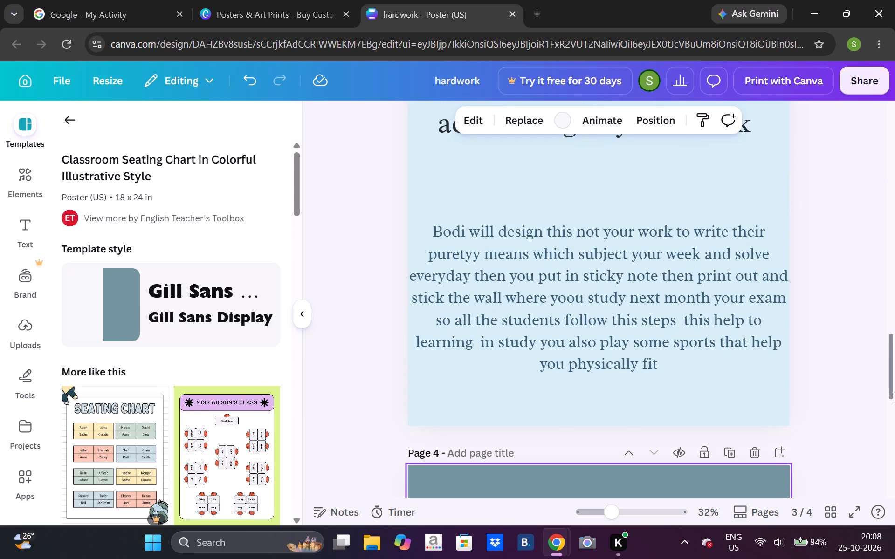
# Add the line "your seating arrangement in next page" at the end of the body paragraph on page 3.
pyautogui.click(725, 375)
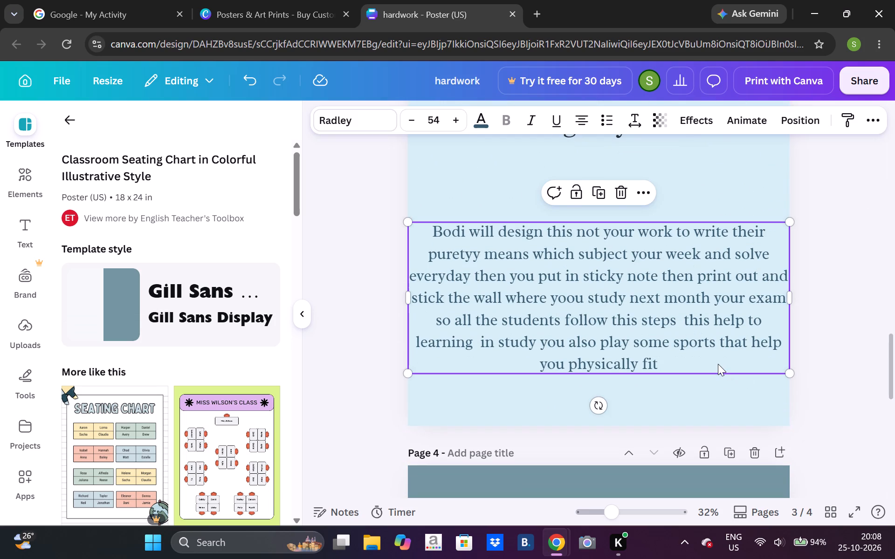
pyautogui.click(718, 364)
pyautogui.click(718, 364)
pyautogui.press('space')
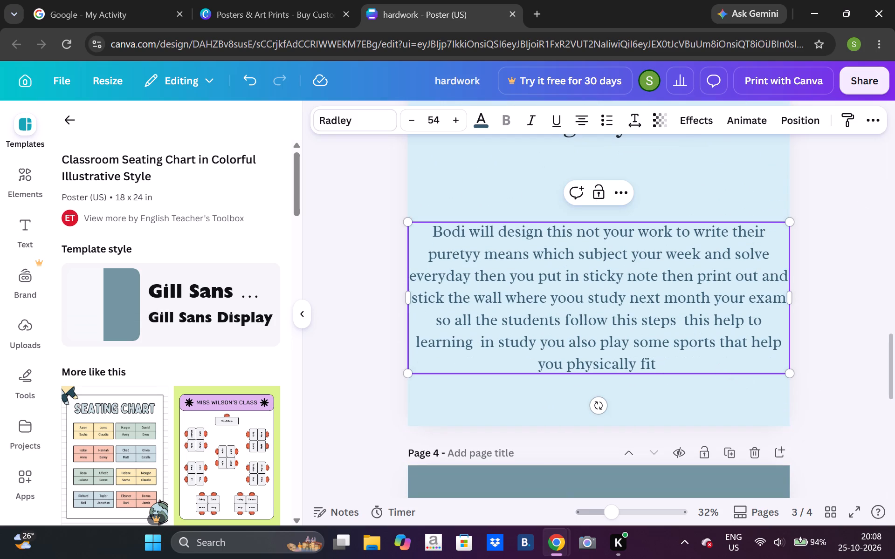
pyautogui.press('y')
pyautogui.press('BackSpace')
# Add a new last line to the page 3 body text reading "your seating arrangement in next page".
pyautogui.press('Return')
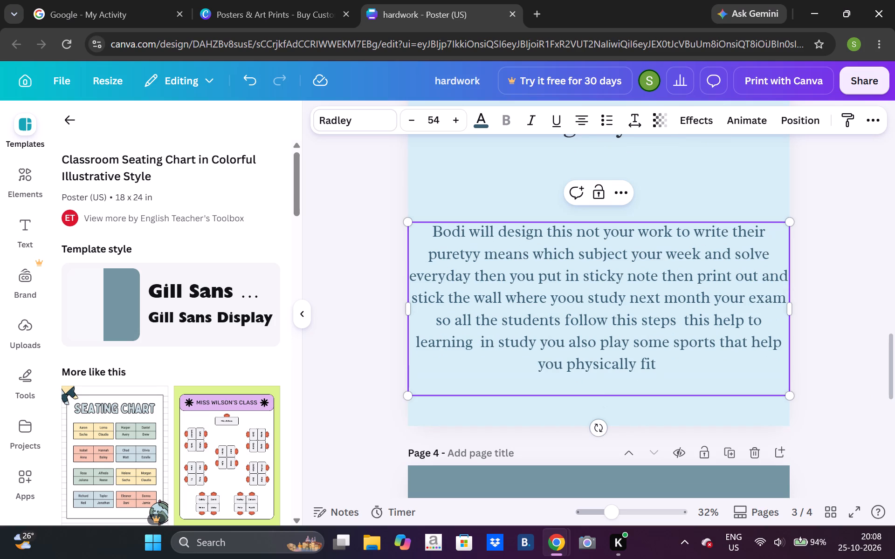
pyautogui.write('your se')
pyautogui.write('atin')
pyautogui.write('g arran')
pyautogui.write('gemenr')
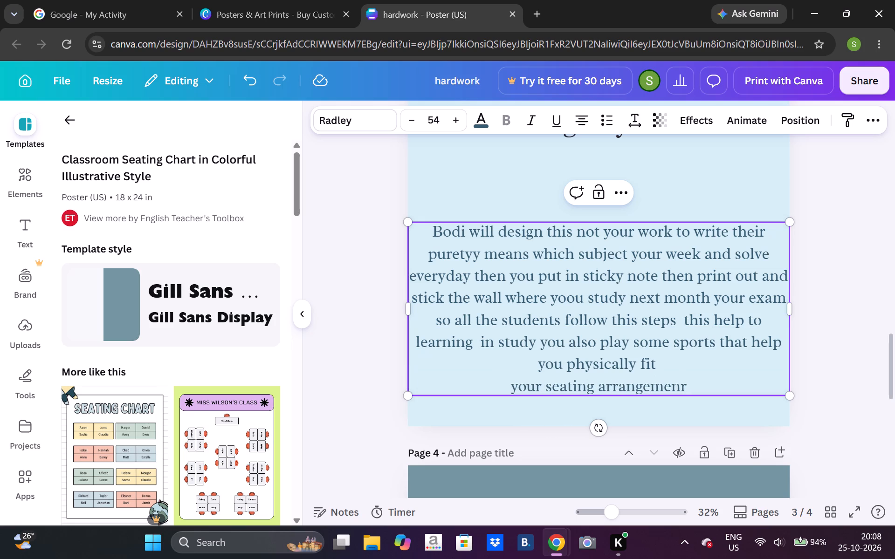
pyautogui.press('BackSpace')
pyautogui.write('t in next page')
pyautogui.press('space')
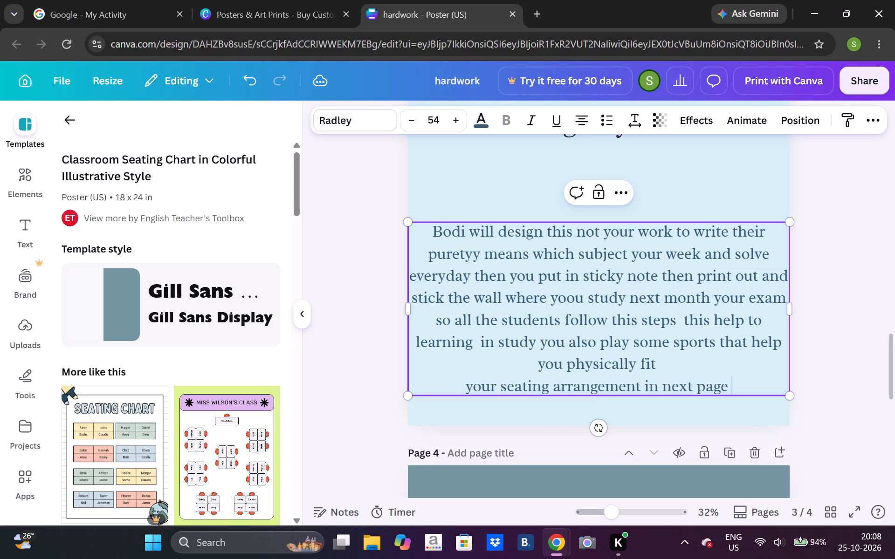
pyautogui.click(841, 425)
# Replace the teacher's name under the top portrait on the page 4 seating chart with a label beginning "Mr. ".
pyautogui.click(894, 423)
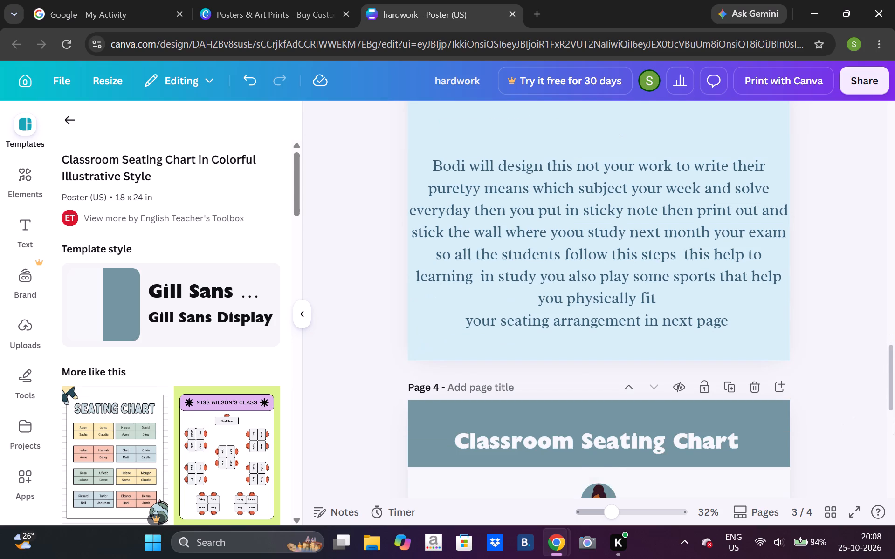
pyautogui.tripleClick(894, 423)
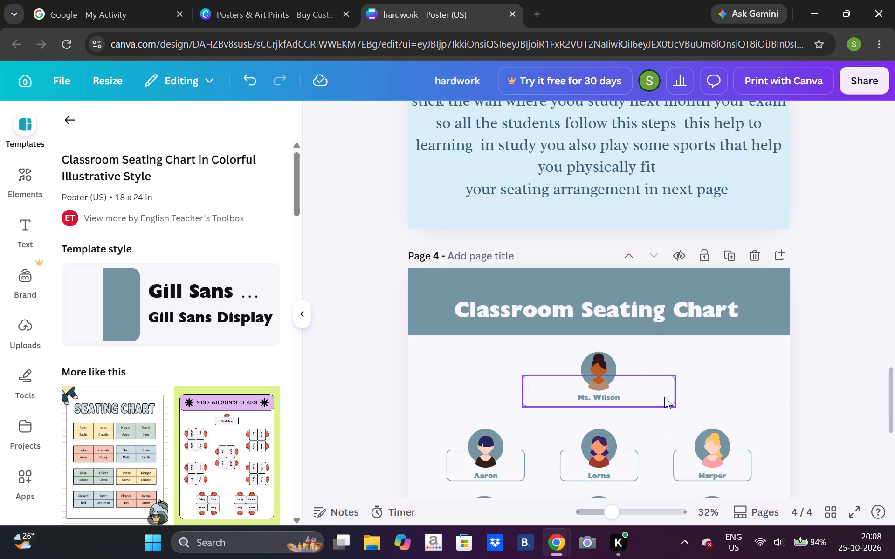
pyautogui.click(661, 396)
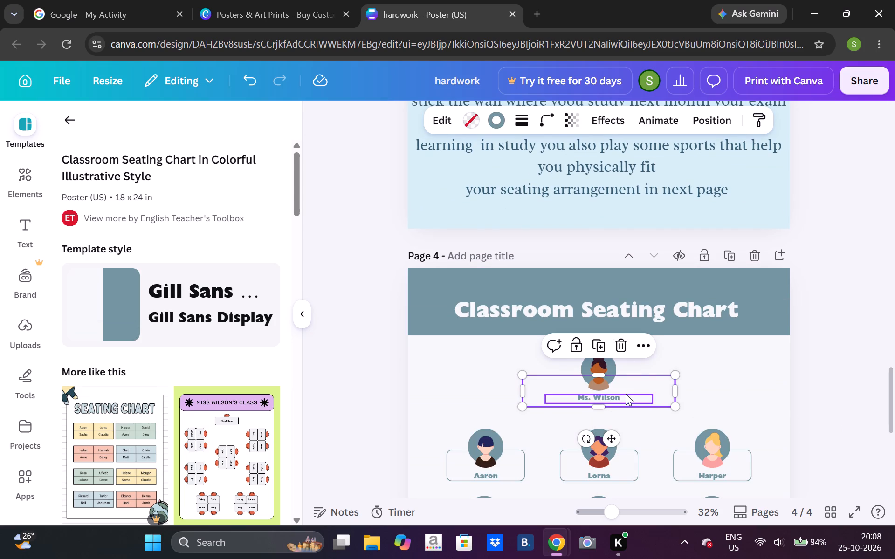
pyautogui.click(626, 394)
pyautogui.click(626, 394)
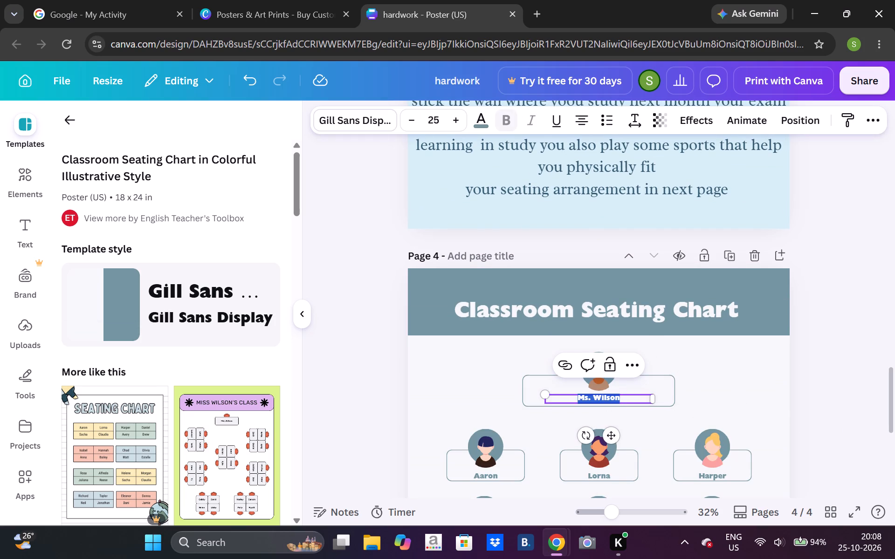
pyautogui.click(627, 398)
pyautogui.press('BackSpace')
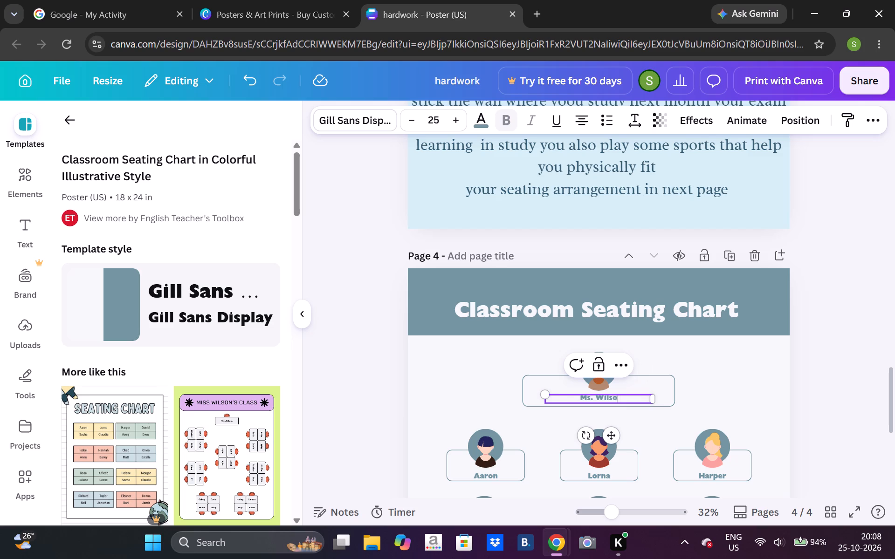
pyautogui.press('BackSpace')
pyautogui.press('BackSpace')
pyautogui.press('BackSpace')
pyautogui.press('BackSpace')
pyautogui.press('BackSpace')
pyautogui.press('BackSpace')
pyautogui.press('BackSpace')
pyautogui.press('BackSpace')
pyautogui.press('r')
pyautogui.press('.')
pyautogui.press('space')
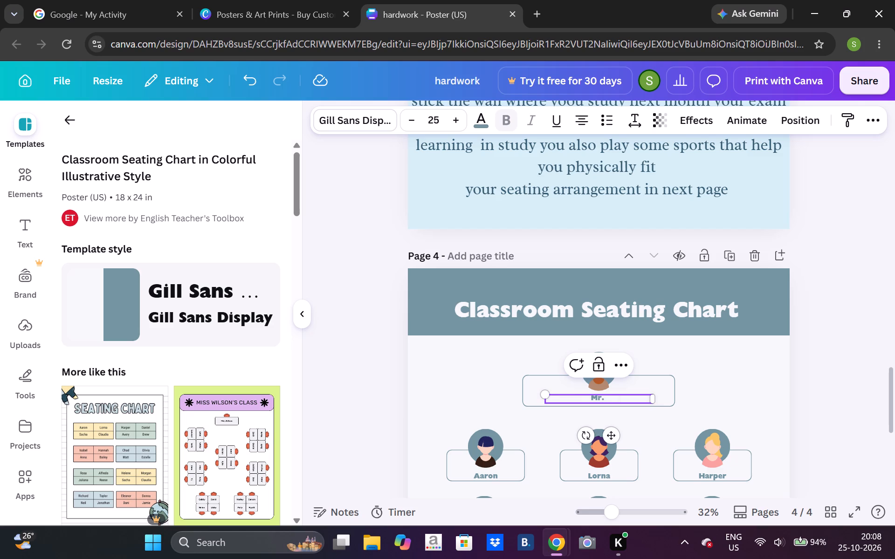
# Complete the teacher's label on the page 4 seating chart as "Mr. kuro".
pyautogui.write('kuro')
pyautogui.click(738, 402)
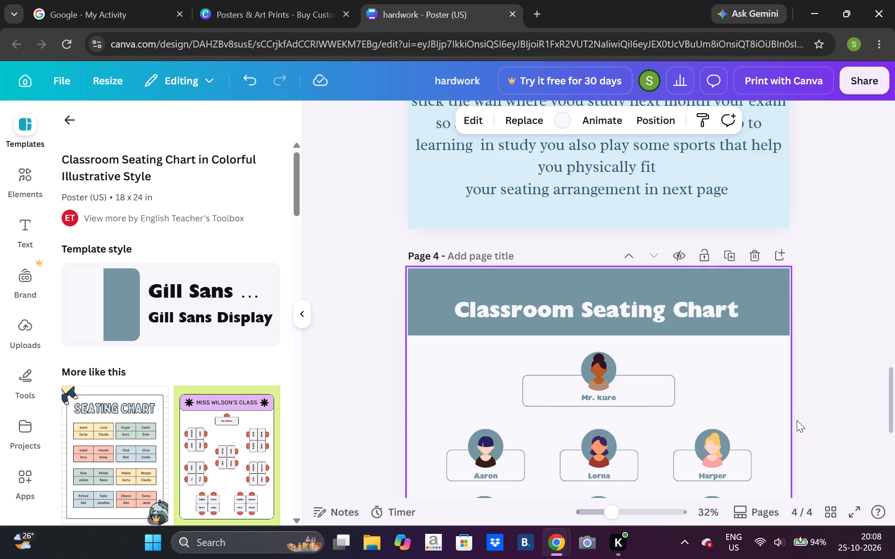
# Move Drew's avatar up into the teacher's box, beside the existing teacher avatar.
pyautogui.click(613, 373)
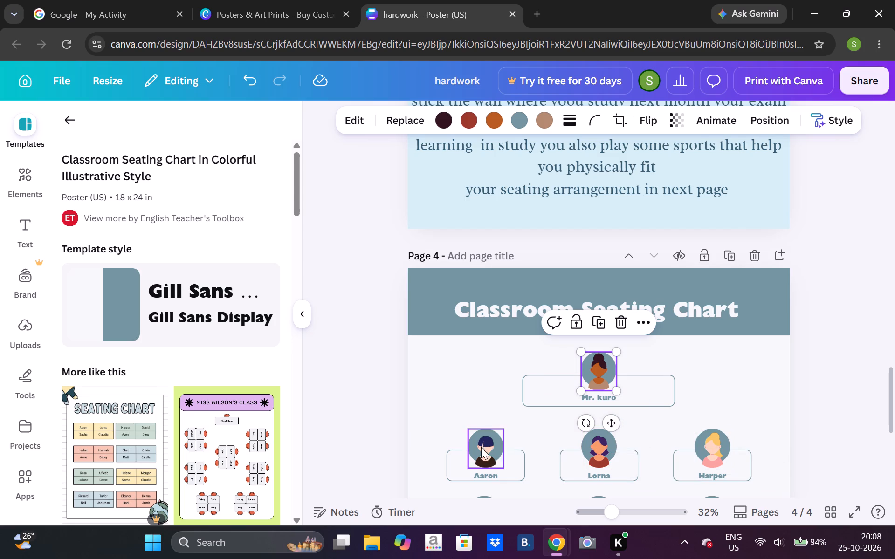
pyautogui.click(894, 430)
pyautogui.click(894, 457)
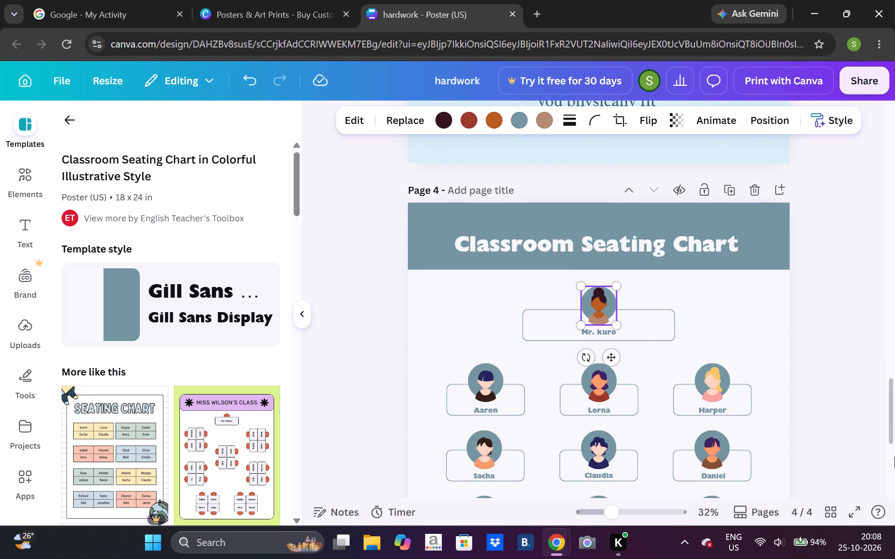
pyautogui.moveTo(894, 473); pyautogui.dragTo(588, 447)
pyautogui.click(588, 447)
pyautogui.moveTo(594, 451); pyautogui.dragTo(641, 346)
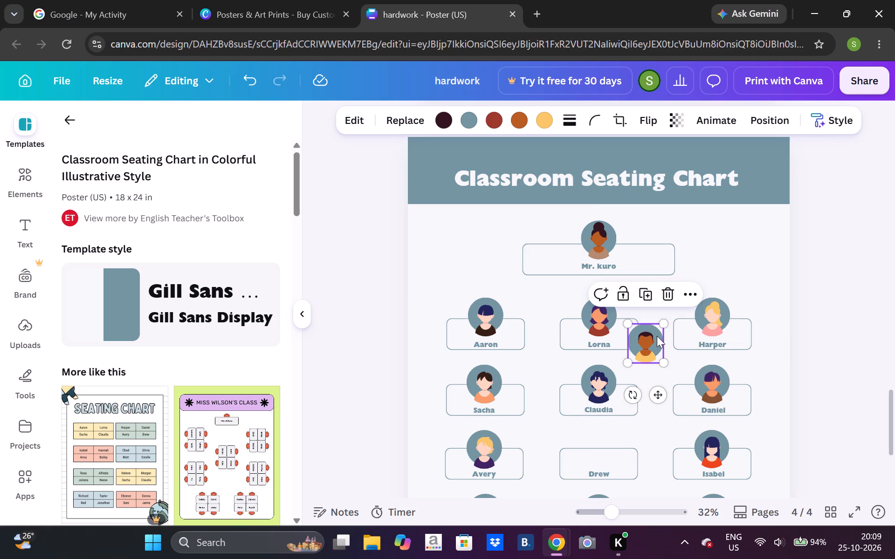
pyautogui.moveTo(657, 336); pyautogui.dragTo(660, 242)
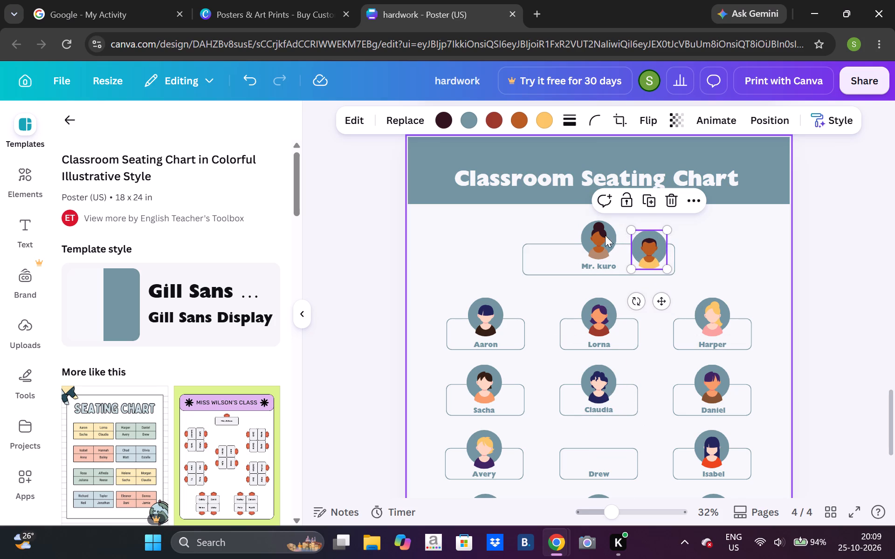
# Move the teacher's original avatar with the hair bun down into Drew's box, centred above the name.
pyautogui.moveTo(598, 257); pyautogui.dragTo(574, 453)
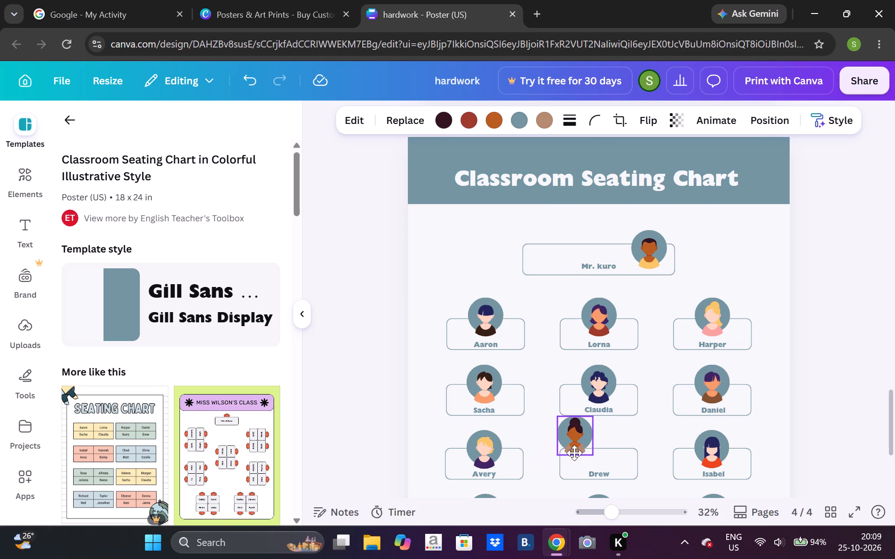
pyautogui.moveTo(574, 453); pyautogui.dragTo(597, 463)
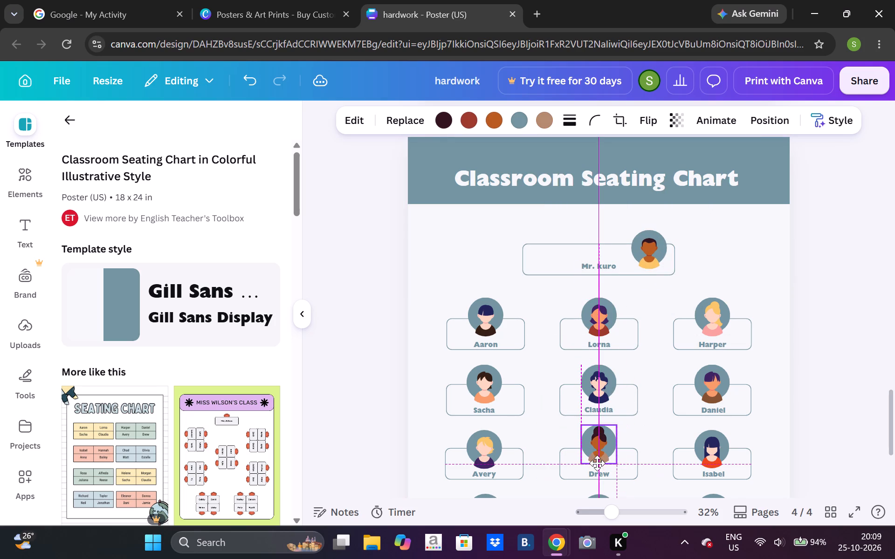
pyautogui.moveTo(597, 463); pyautogui.dragTo(597, 463)
# Centre the short-haired avatar in the yellow shirt above the "Mr. kuro" label.
pyautogui.moveTo(655, 232); pyautogui.dragTo(627, 215)
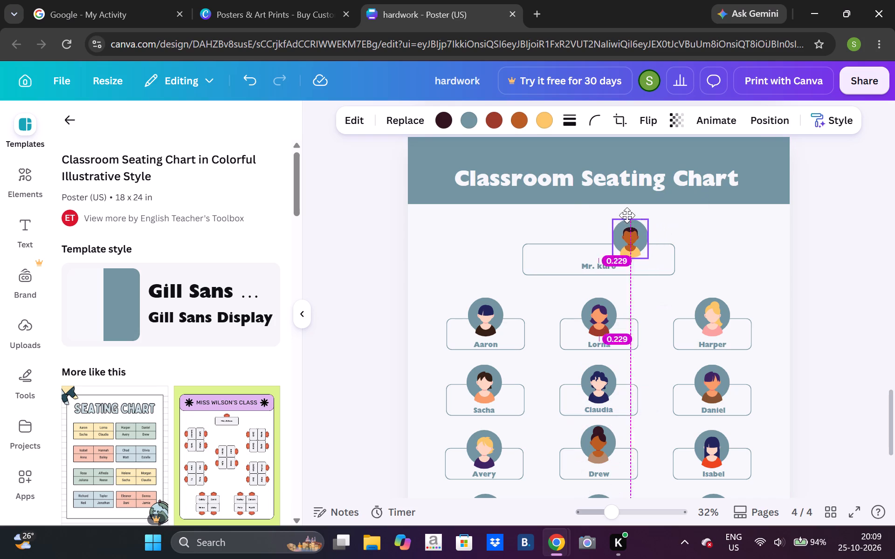
pyautogui.moveTo(627, 215); pyautogui.dragTo(606, 213)
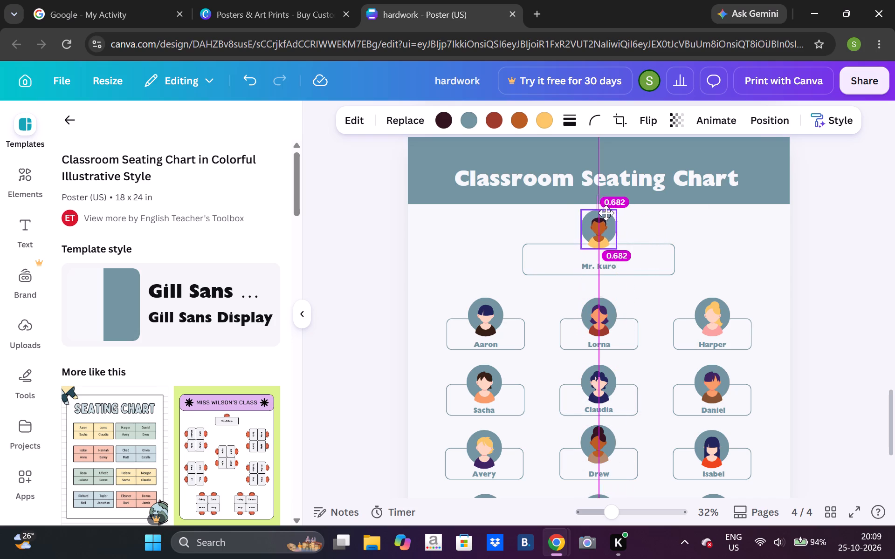
pyautogui.moveTo(606, 213); pyautogui.dragTo(605, 217)
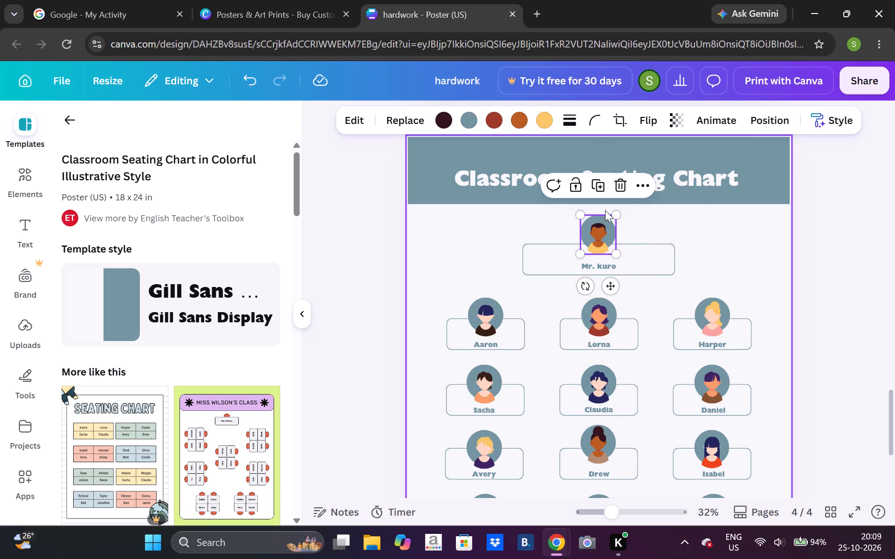
pyautogui.click(733, 242)
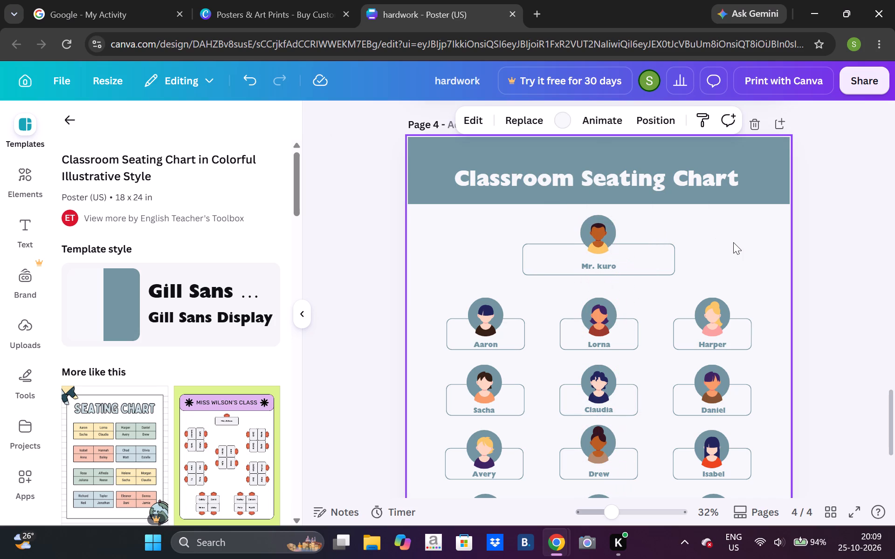
# Examine the student rows of the page 4 seating chart down to the end of the page.
pyautogui.press('Down')
pyautogui.press('Down')
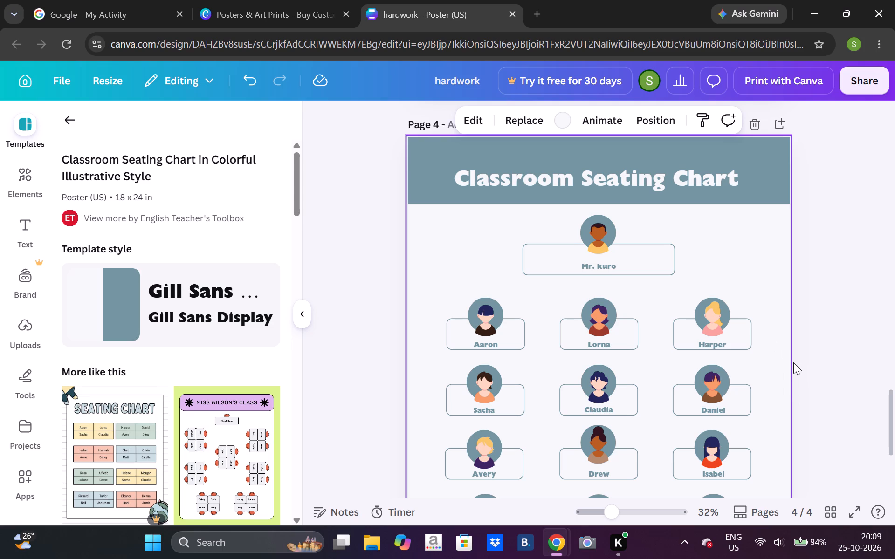
pyautogui.press('Down')
pyautogui.click(894, 453)
pyautogui.click(894, 482)
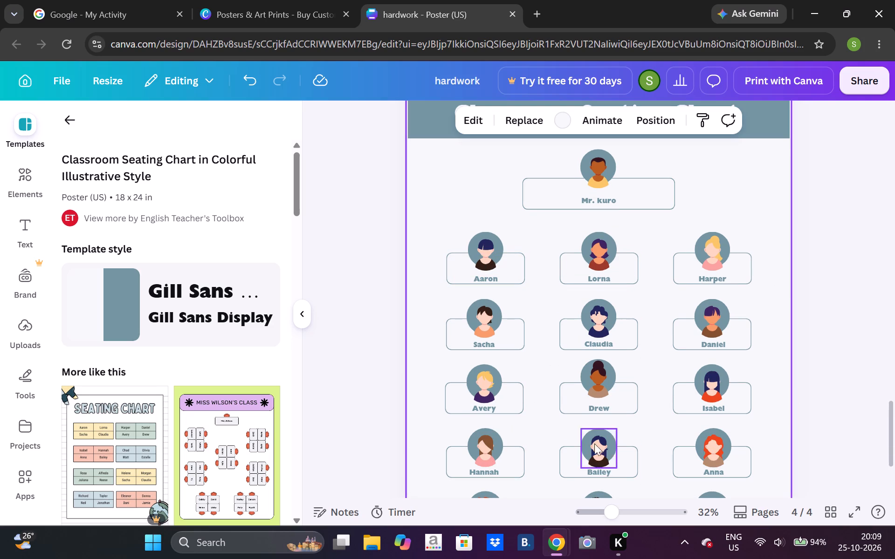
pyautogui.press('Down')
pyautogui.press('Down')
pyautogui.press('Down')
pyautogui.press('Down')
pyautogui.press('Down')
pyautogui.press('Down')
pyautogui.press('Down')
pyautogui.press('Down')
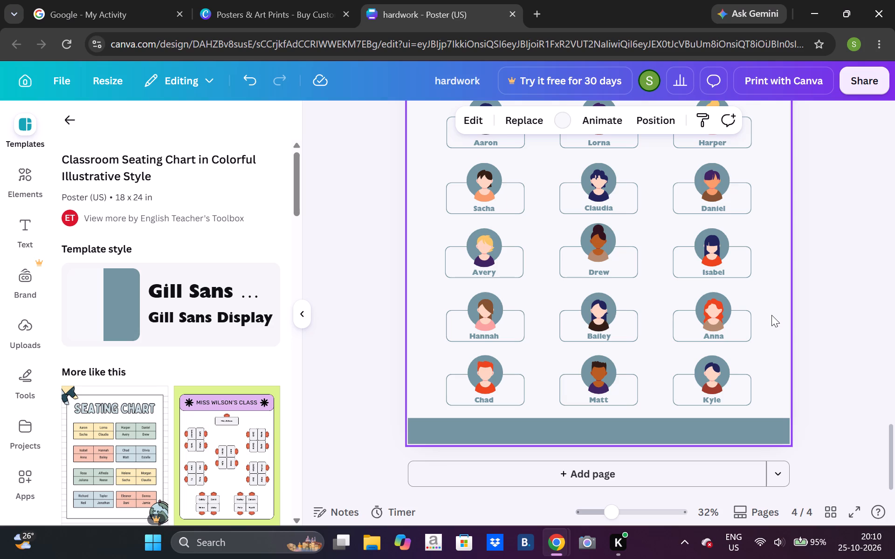
pyautogui.press('Up')
pyautogui.press('Up')
pyautogui.press('Up')
pyautogui.press('Up')
pyautogui.press('Up')
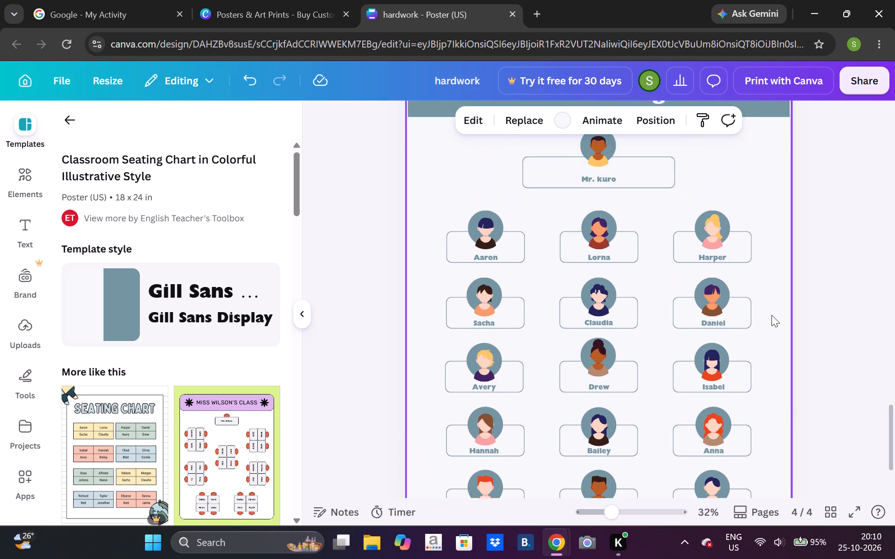
pyautogui.press('Down')
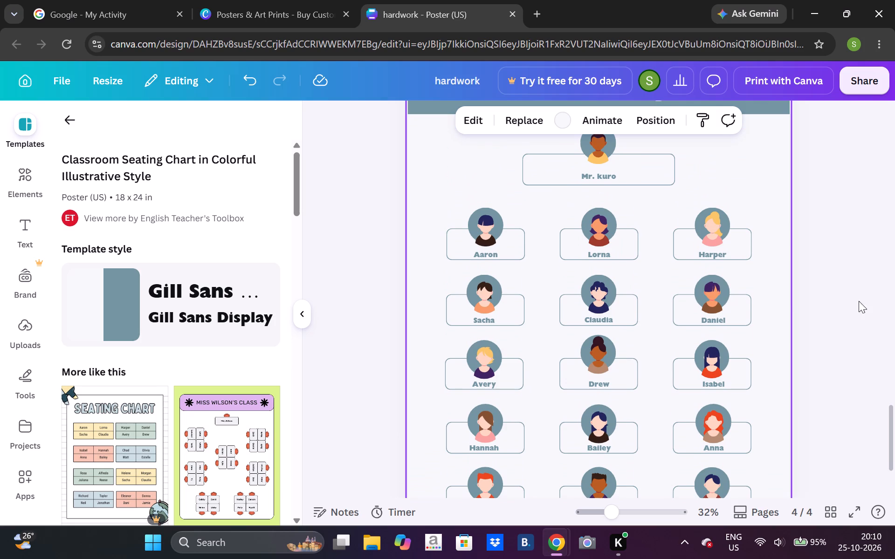
# Delete the name "Aaron" from the first student's label on the seating chart.
pyautogui.click(484, 252)
pyautogui.click(507, 254)
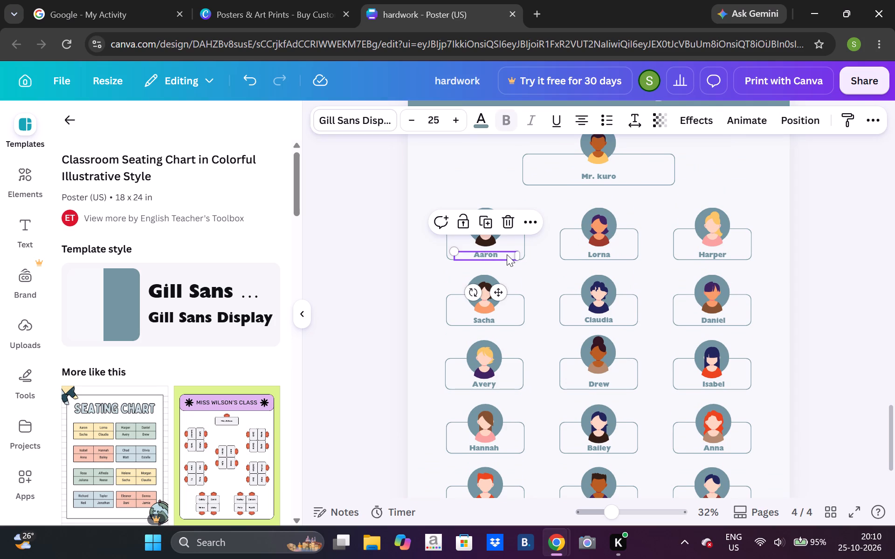
pyautogui.press('BackSpace')
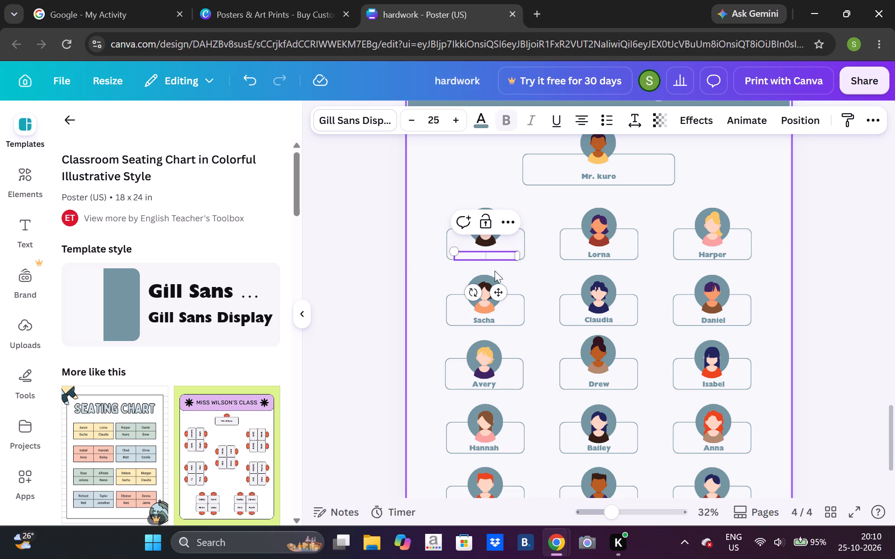
pyautogui.moveTo(837, 212); pyautogui.dragTo(587, 200)
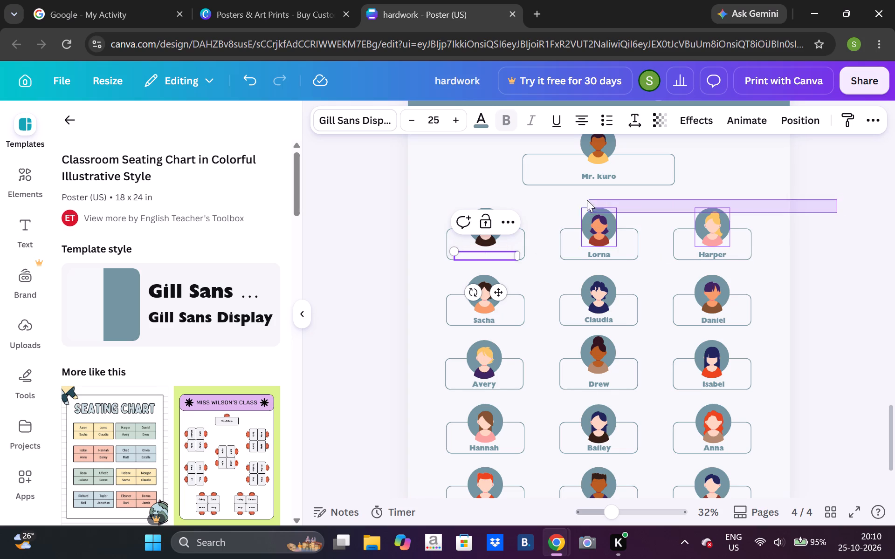
# Duplicate the "Lorna" name label and move the copy into the first student's empty box, below the avatar.
pyautogui.moveTo(587, 200); pyautogui.dragTo(894, 197)
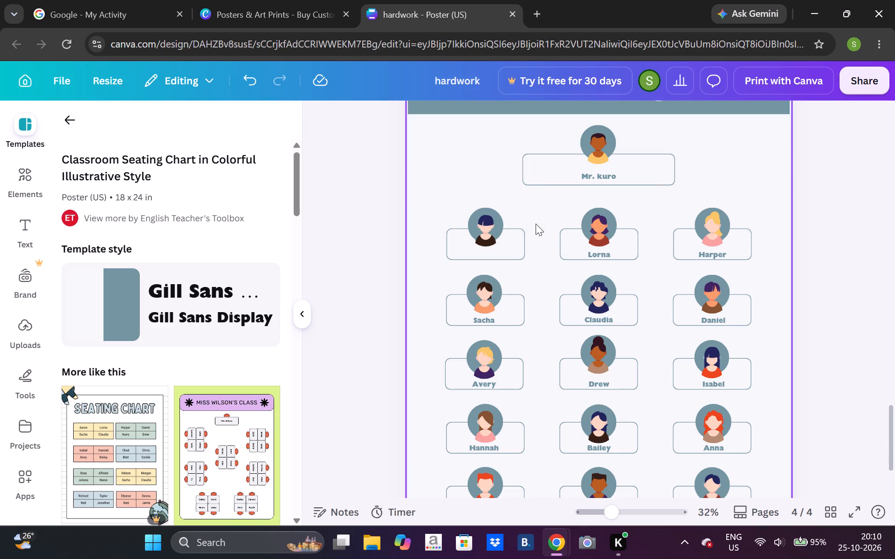
pyautogui.click(499, 254)
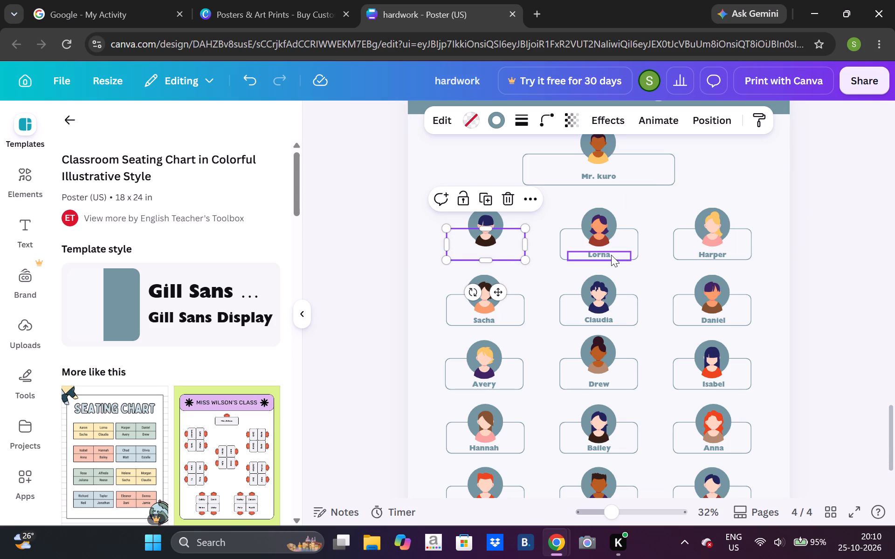
pyautogui.click(611, 255)
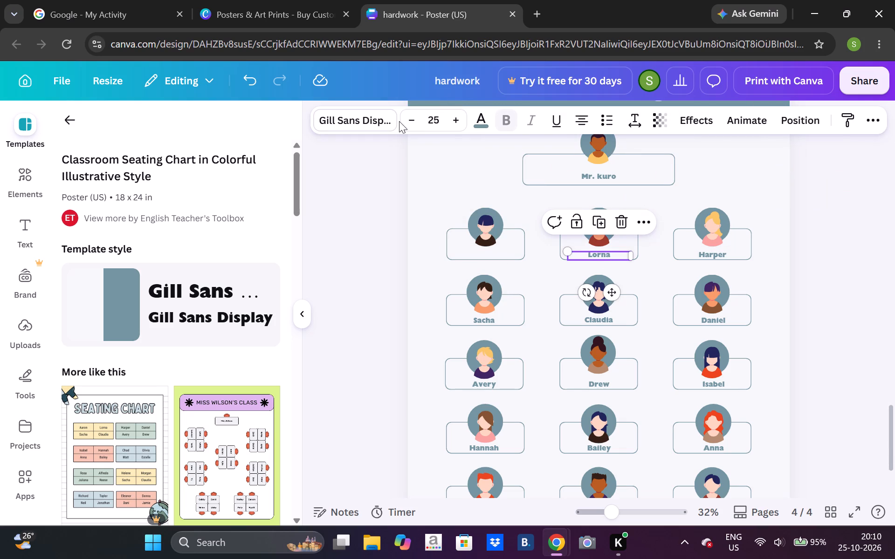
pyautogui.click(878, 123)
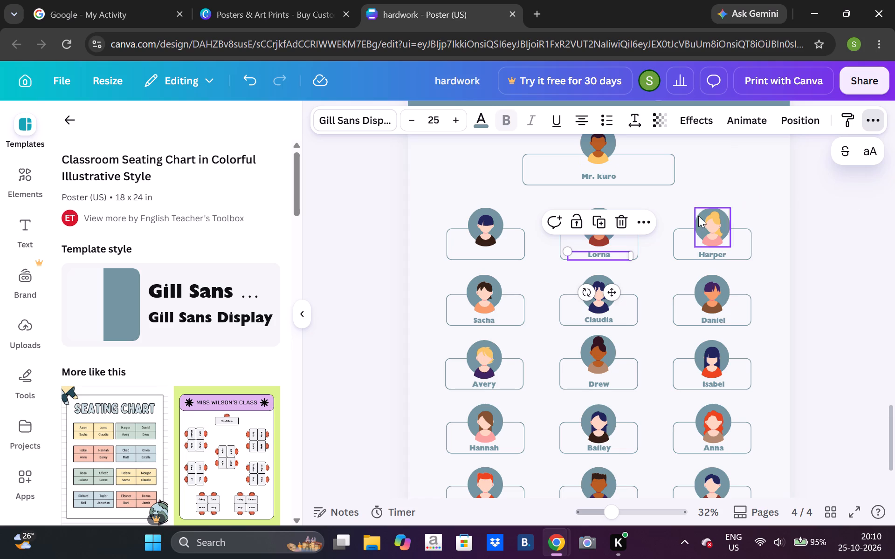
pyautogui.click(645, 223)
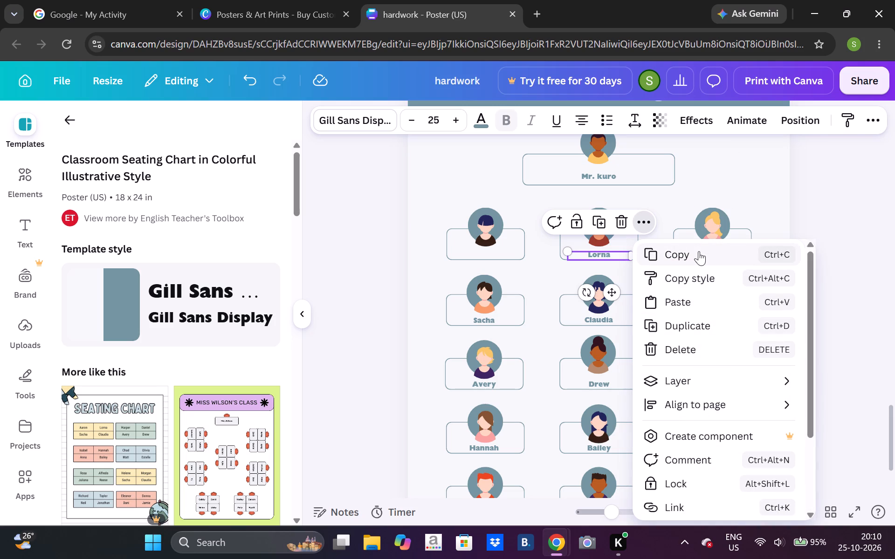
pyautogui.click(694, 317)
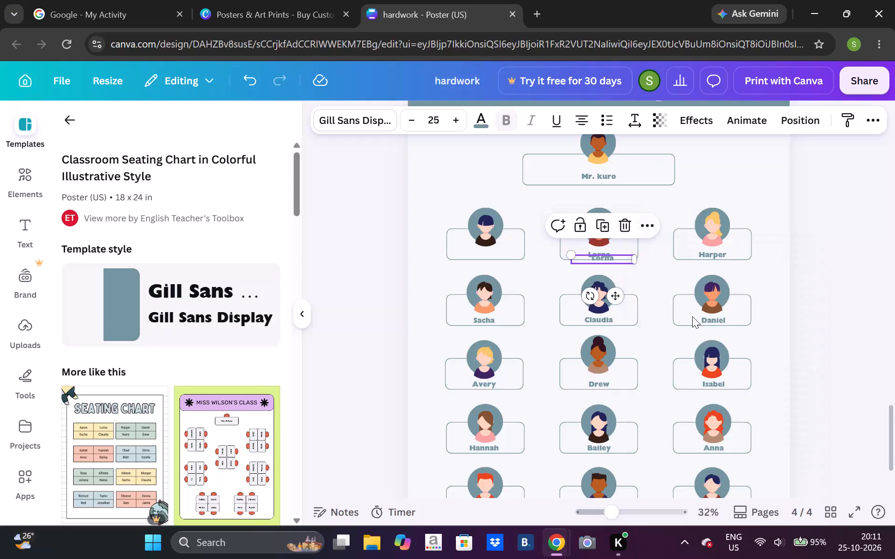
pyautogui.moveTo(603, 259); pyautogui.dragTo(506, 258)
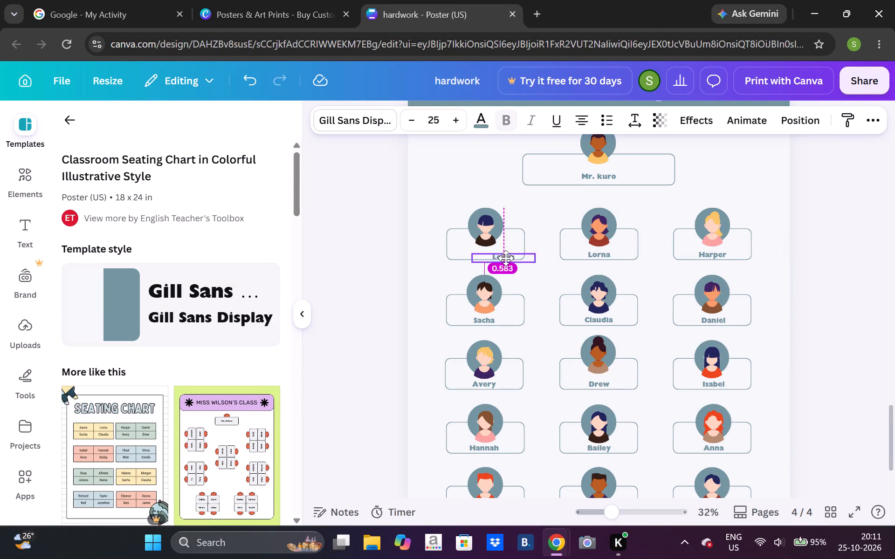
pyautogui.moveTo(506, 258); pyautogui.dragTo(491, 255)
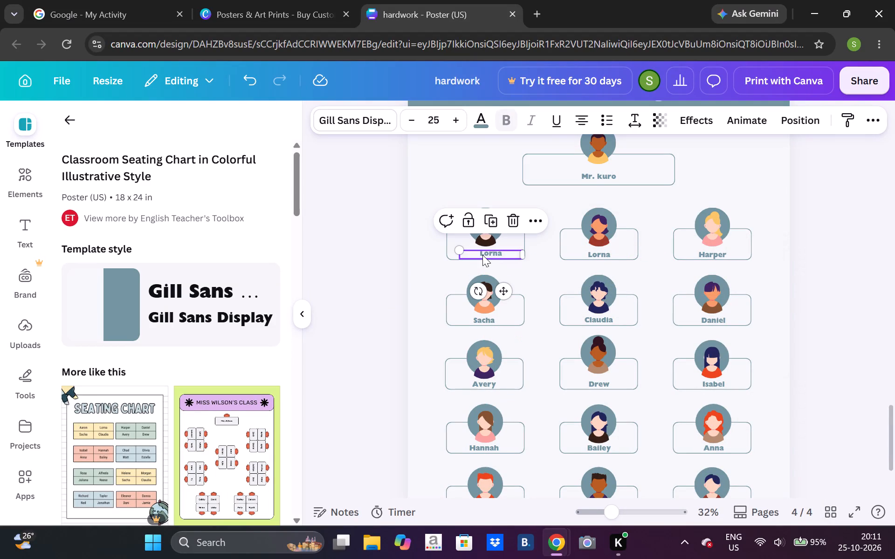
pyautogui.moveTo(476, 252); pyautogui.dragTo(465, 253)
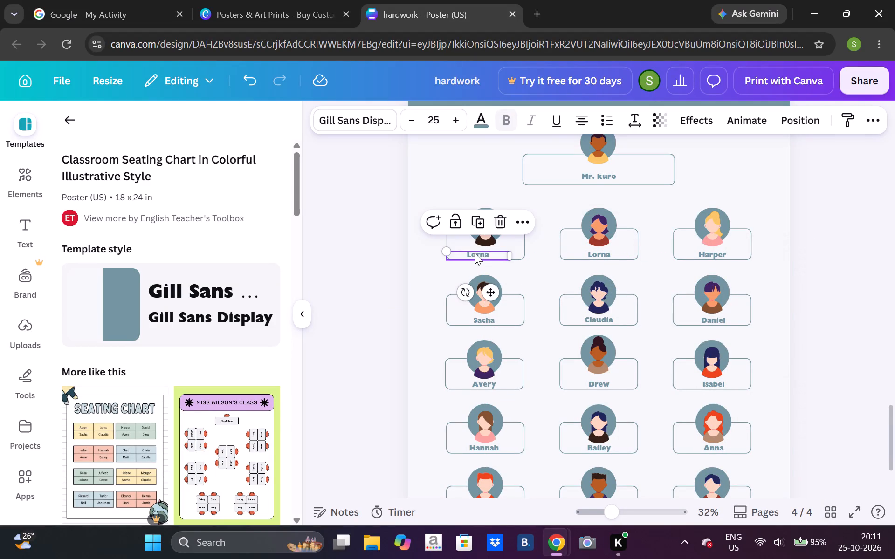
# Widen the copied label to span the first student's box and replace its text with "anshika".
pyautogui.click(475, 252)
pyautogui.moveTo(482, 252); pyautogui.dragTo(489, 249)
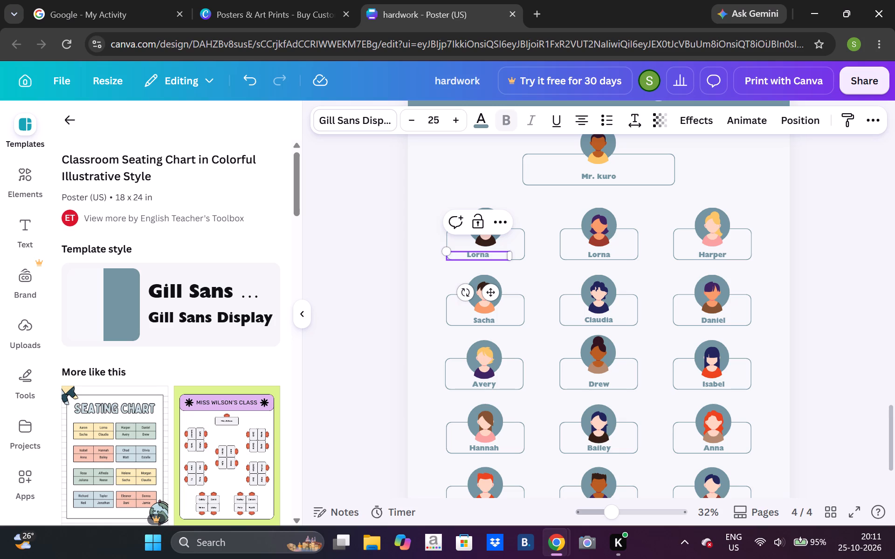
pyautogui.moveTo(503, 253); pyautogui.dragTo(511, 251)
pyautogui.moveTo(514, 259); pyautogui.dragTo(526, 256)
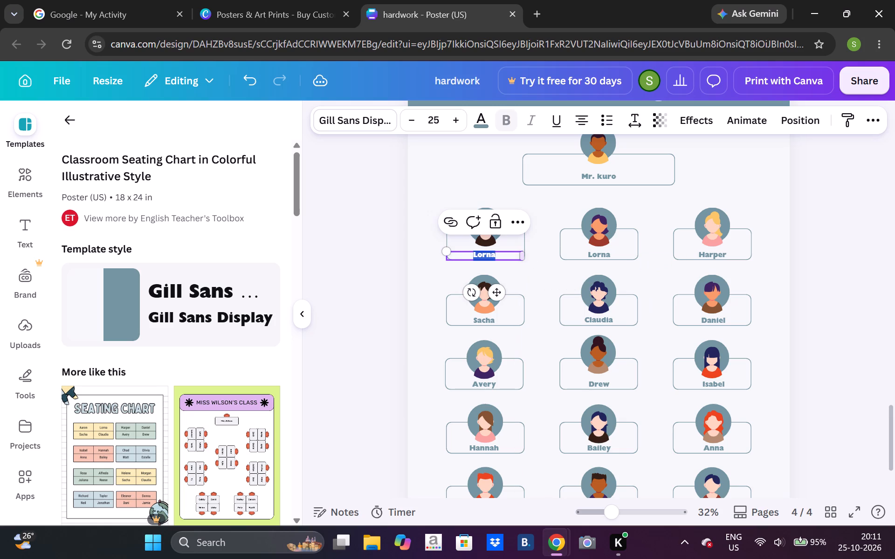
pyautogui.press('BackSpace')
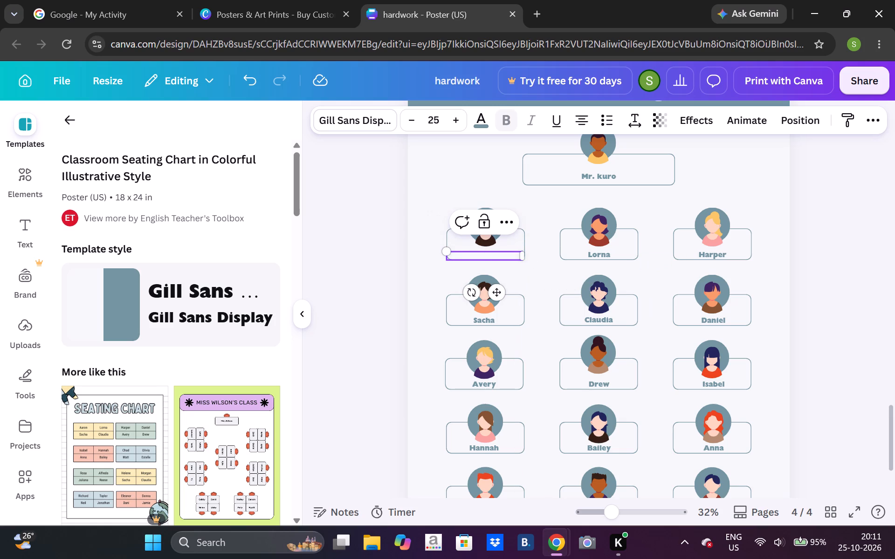
pyautogui.write('anshika')
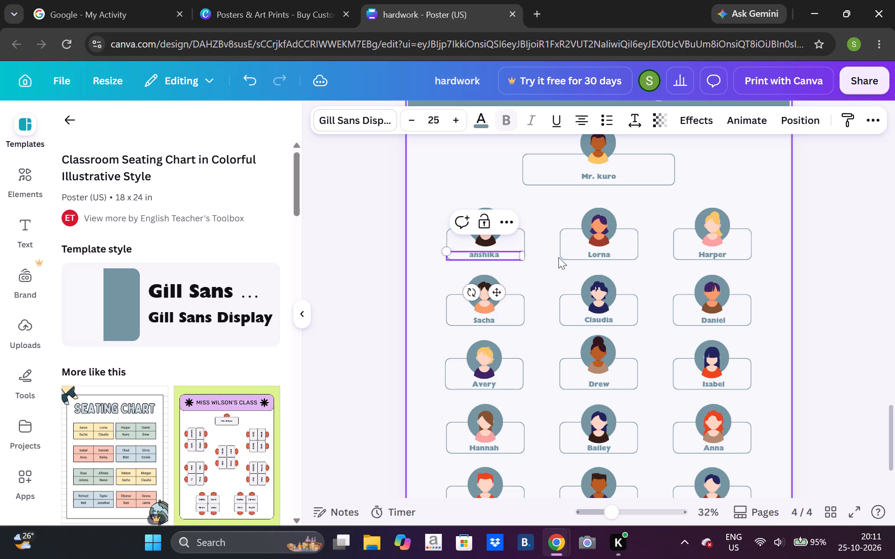
# Clear the name "Lorna" from the second student's label in the first row of the seating chart.
pyautogui.click(606, 253)
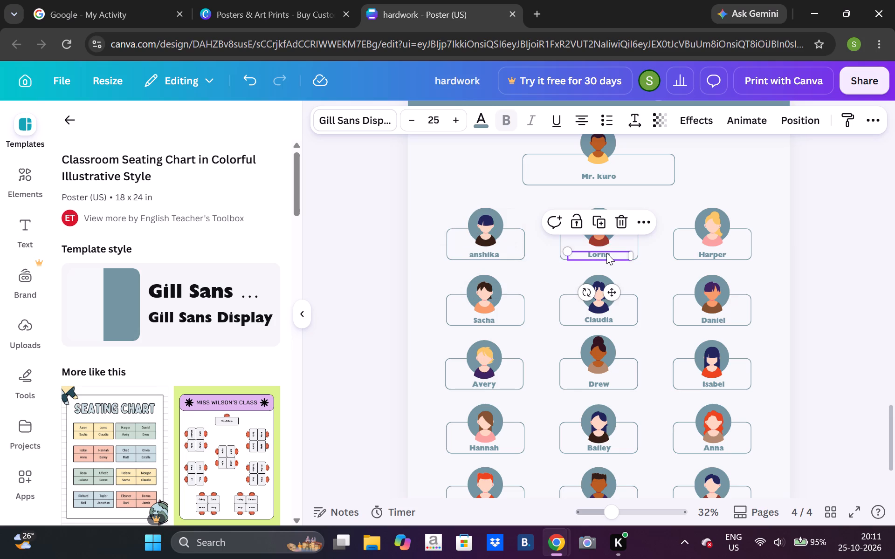
pyautogui.click(606, 253)
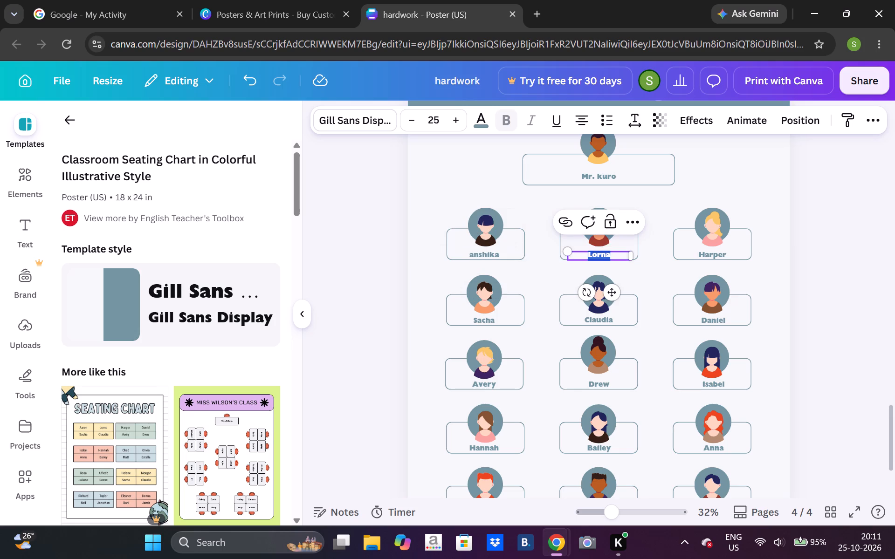
pyautogui.press('BackSpace')
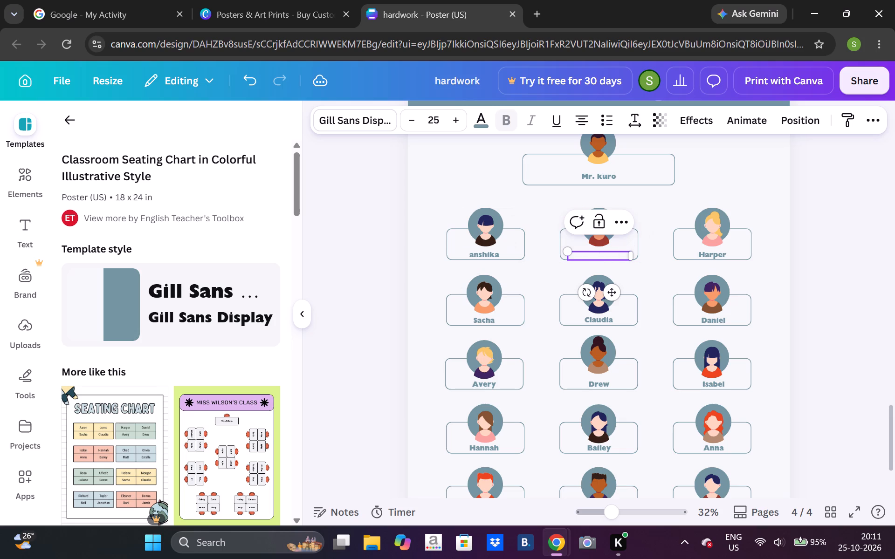
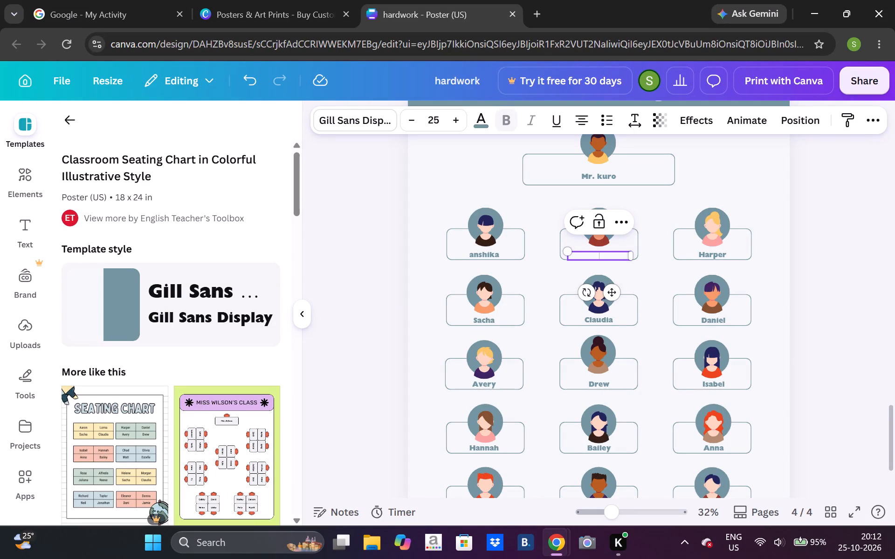
# Enter "diya" in the emptied name label of the second student in the first row.
pyautogui.write('diya')
# Replace the name "Harper" in the first row of the seating chart with "harmanpreet".
pyautogui.click(724, 253)
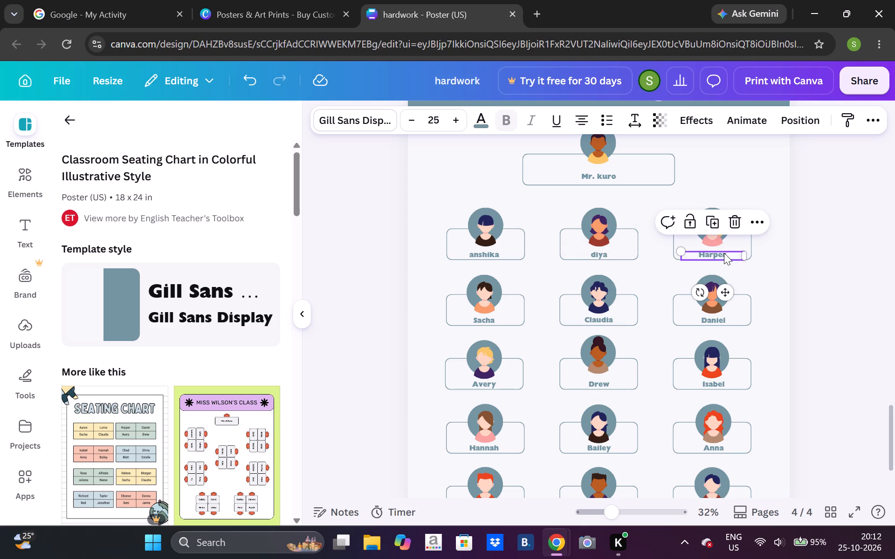
pyautogui.click(724, 253)
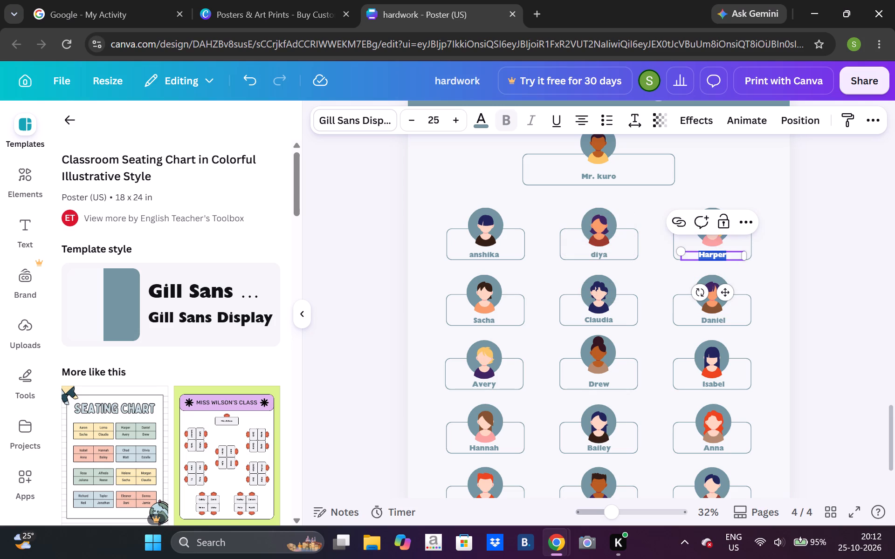
pyautogui.press('BackSpace')
pyautogui.write('ha')
pyautogui.write('rm')
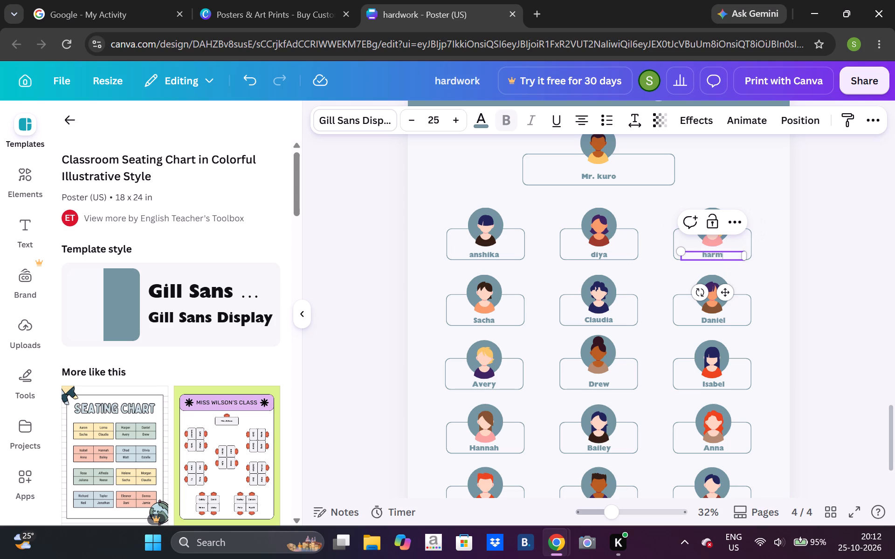
pyautogui.press('BackSpace')
pyautogui.press('BackSpace')
pyautogui.press('r')
pyautogui.write('man')
pyautogui.write('preet')
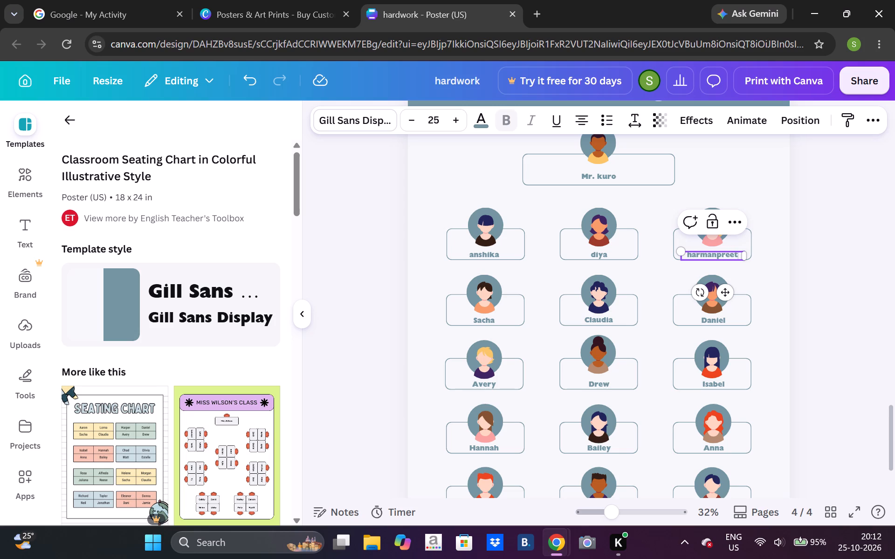
# Replace the name "Sacha" in the second row of the seating chart with "isha".
pyautogui.click(488, 324)
pyautogui.click(488, 324)
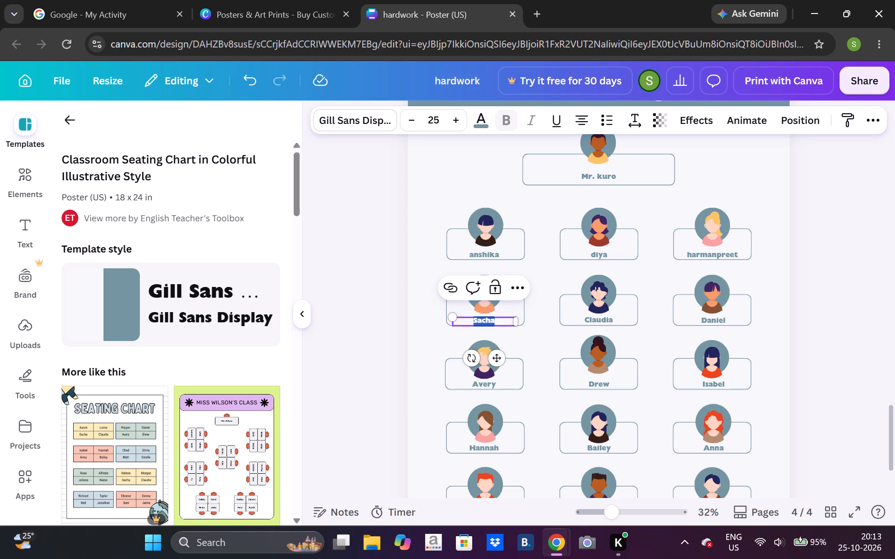
pyautogui.press('BackSpace')
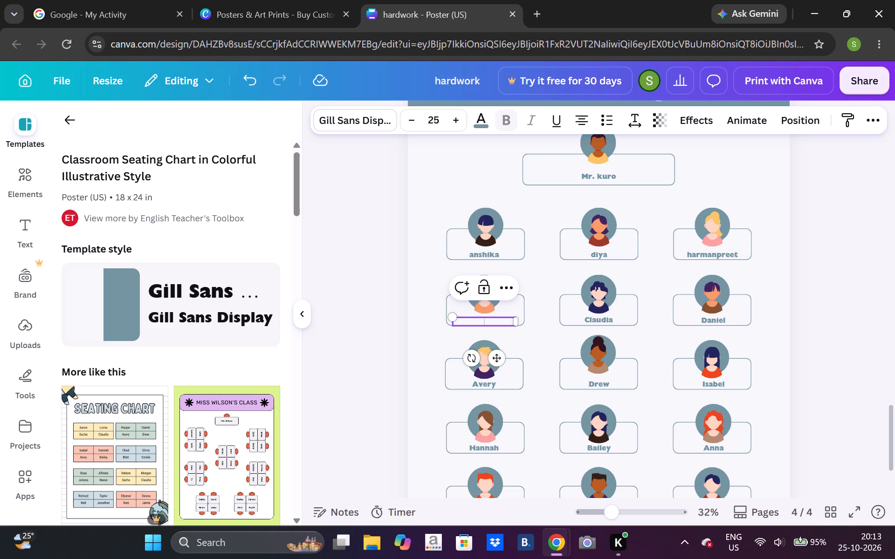
pyautogui.write('ish')
pyautogui.press('a')
# Clear the name "Claudia" from the middle student's label in the second row.
pyautogui.click(592, 321)
pyautogui.click(620, 319)
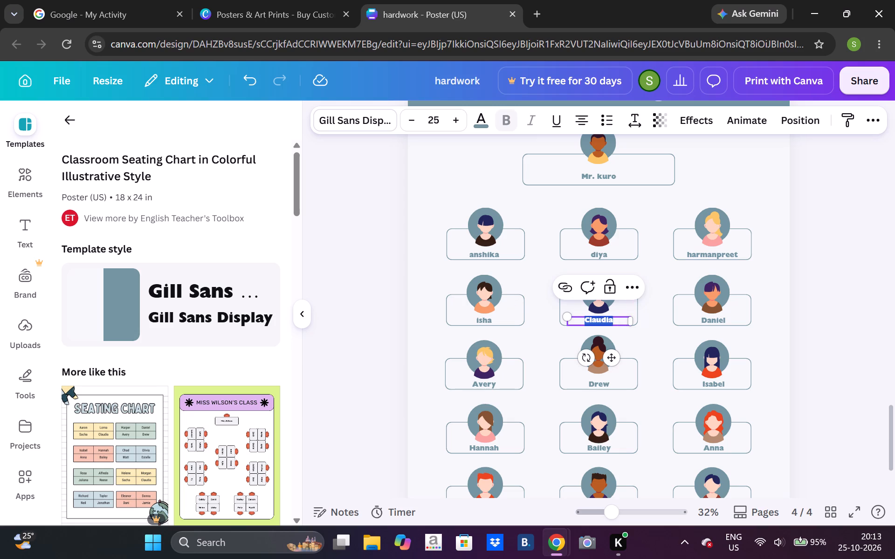
pyautogui.press('BackSpace')
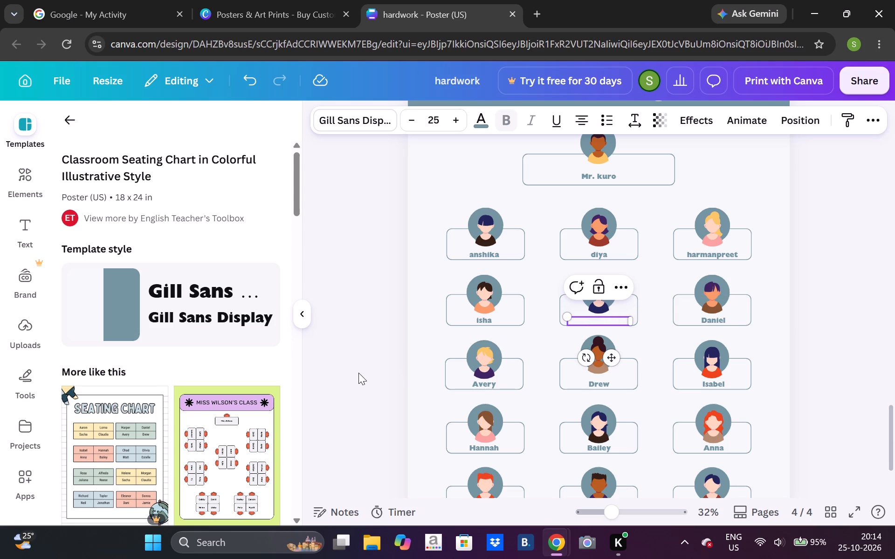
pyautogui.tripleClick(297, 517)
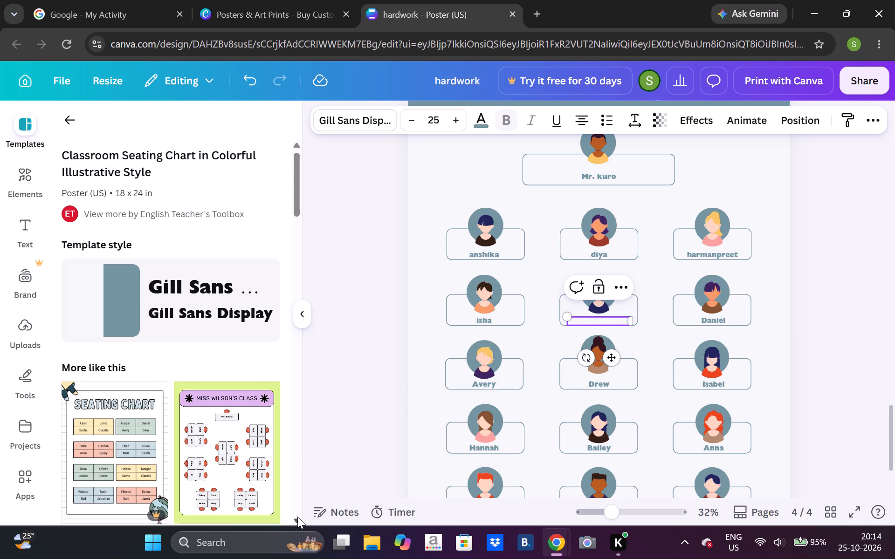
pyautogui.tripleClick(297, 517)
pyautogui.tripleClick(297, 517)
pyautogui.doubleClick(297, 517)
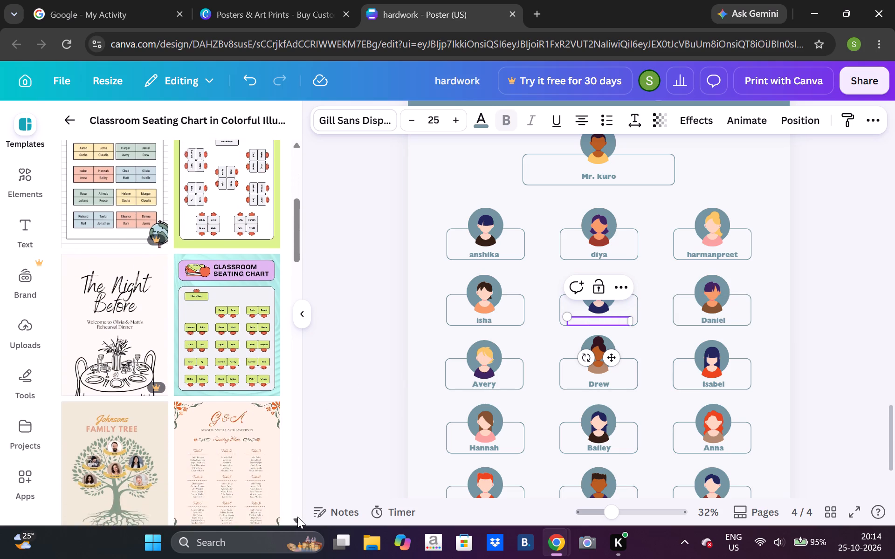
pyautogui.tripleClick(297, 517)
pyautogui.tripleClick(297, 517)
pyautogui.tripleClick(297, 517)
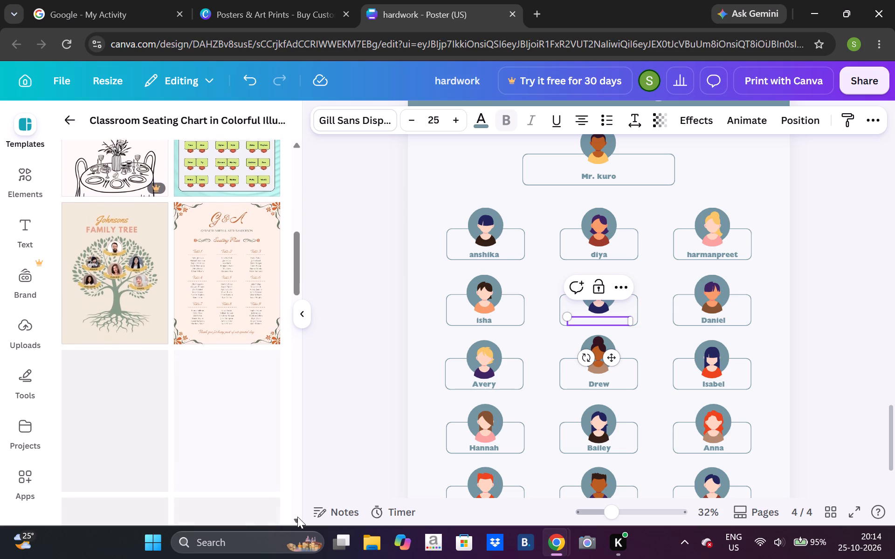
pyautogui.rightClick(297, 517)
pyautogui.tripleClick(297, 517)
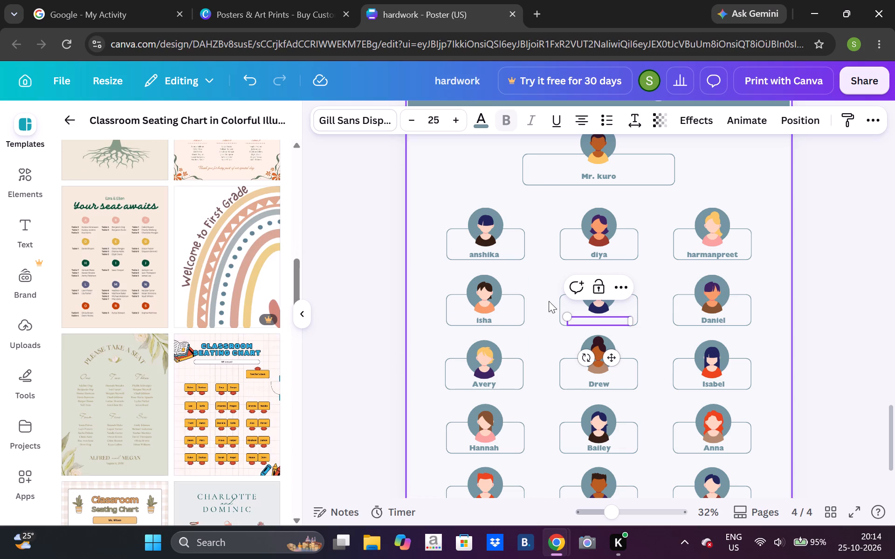
# Enter "pranjali" in the emptied name label of the middle student in the second row.
pyautogui.click(599, 322)
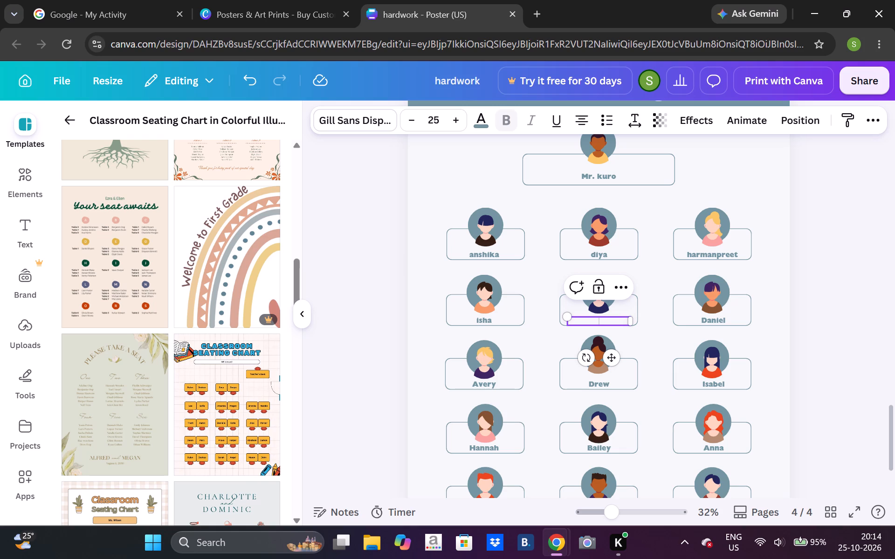
pyautogui.write('pranjali')
# Replace the name "Daniel" in the second row of the seating chart with "shreya".
pyautogui.click(713, 325)
pyautogui.click(728, 319)
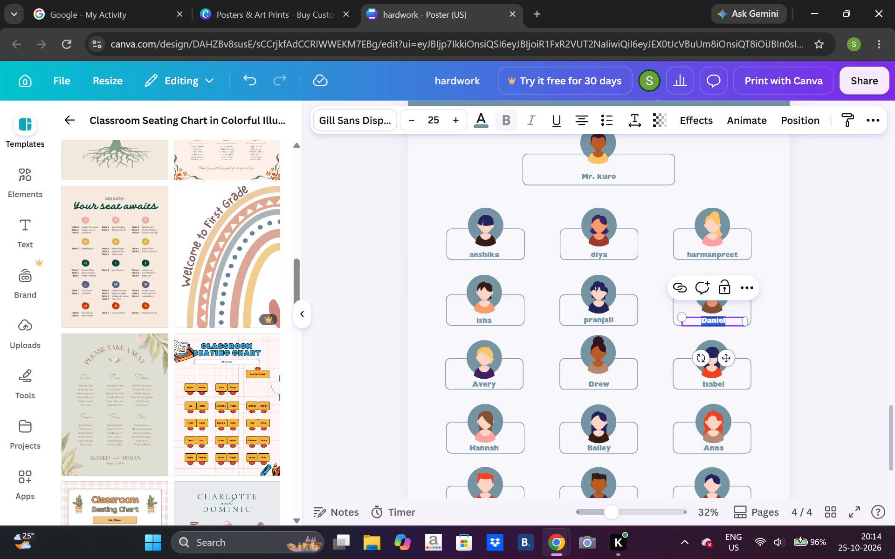
pyautogui.press('BackSpace')
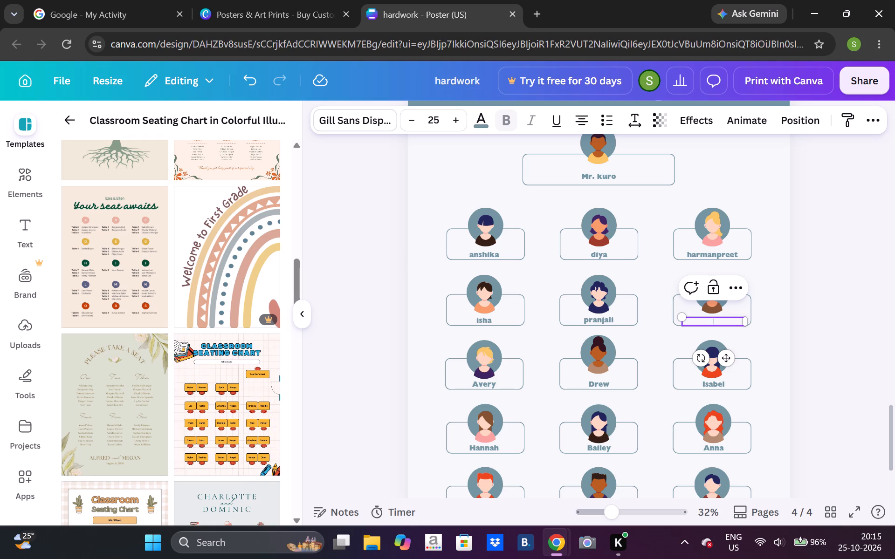
pyautogui.write('shreya')
# Replace the name "Avery" in the third row of the seating chart with "rishabh".
pyautogui.click(477, 383)
pyautogui.click(500, 383)
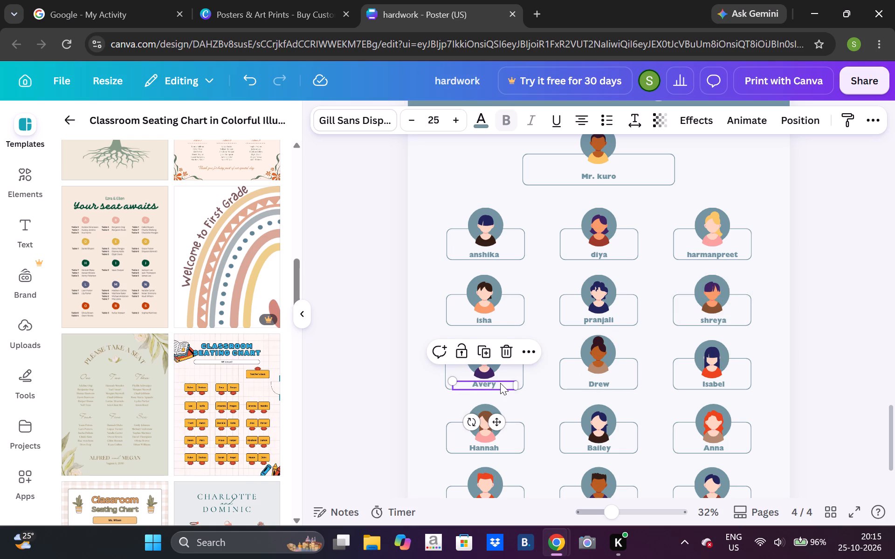
pyautogui.press('BackSpace')
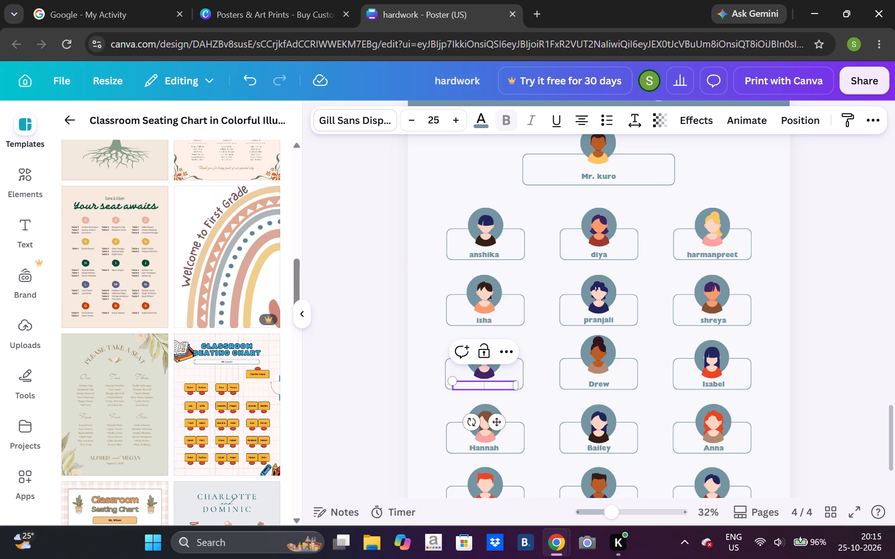
pyautogui.write('rishabh')
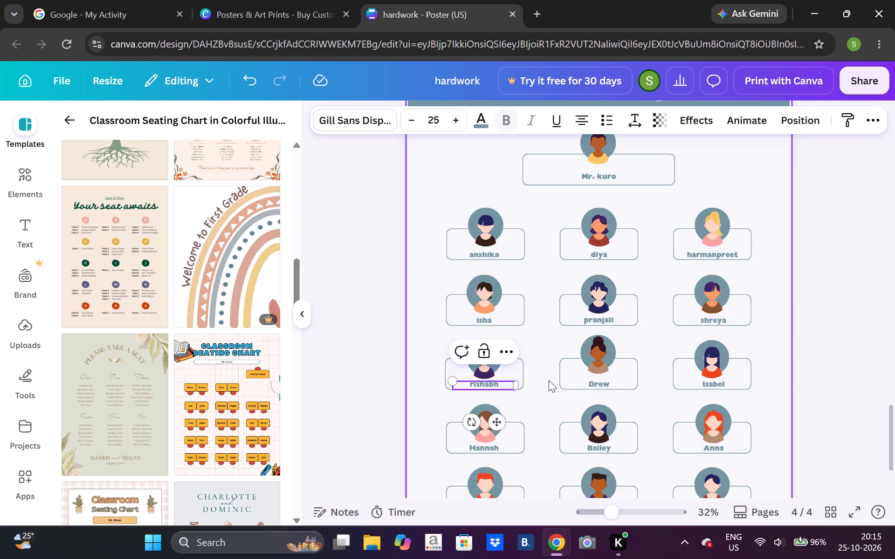
# Replace the name "Drew" in the third row of the seating chart with "piyushi".
pyautogui.click(593, 386)
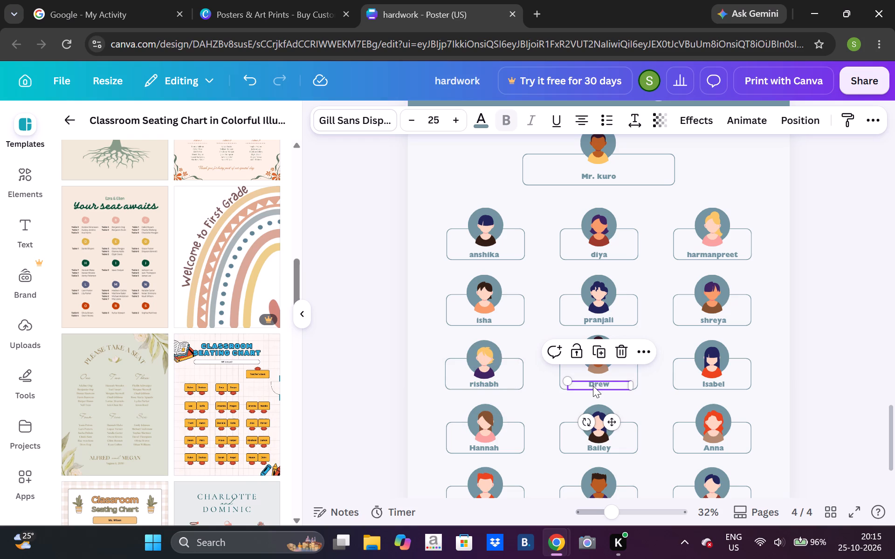
pyautogui.click(605, 384)
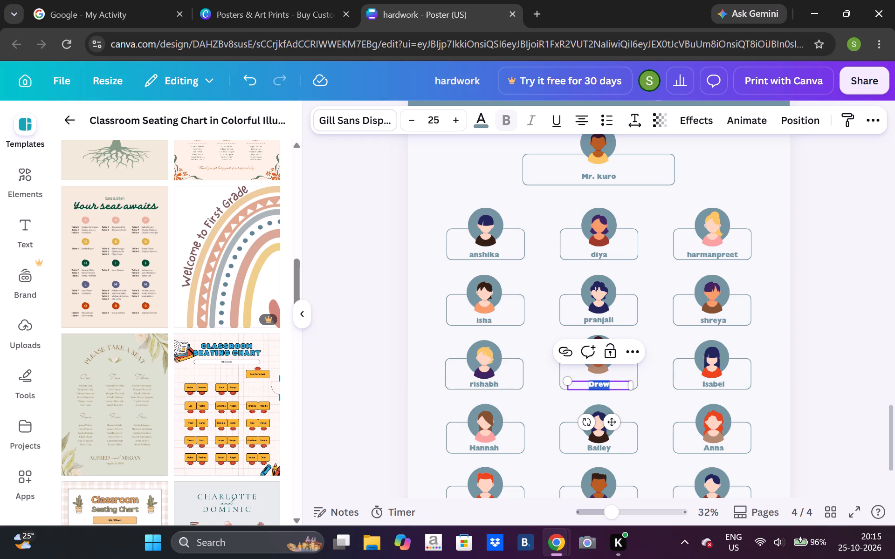
pyautogui.press('BackSpace')
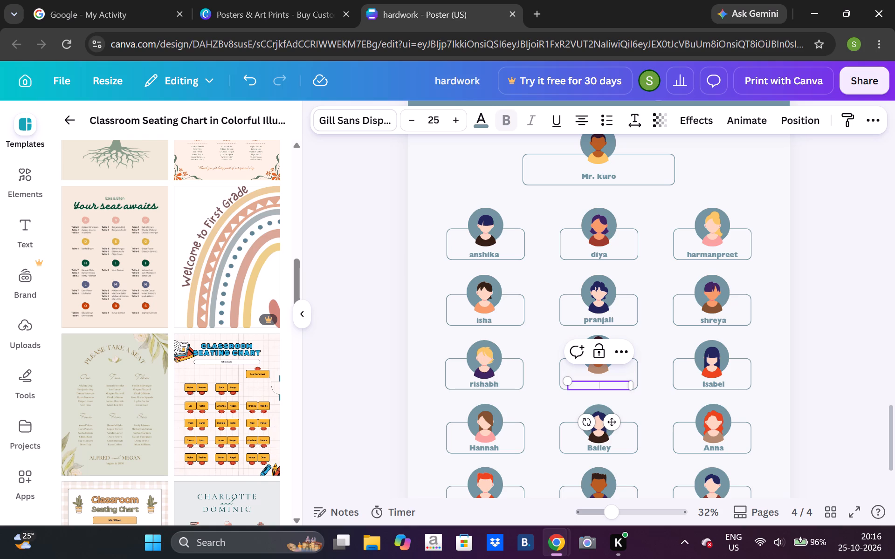
pyautogui.press('p')
pyautogui.write('iyush')
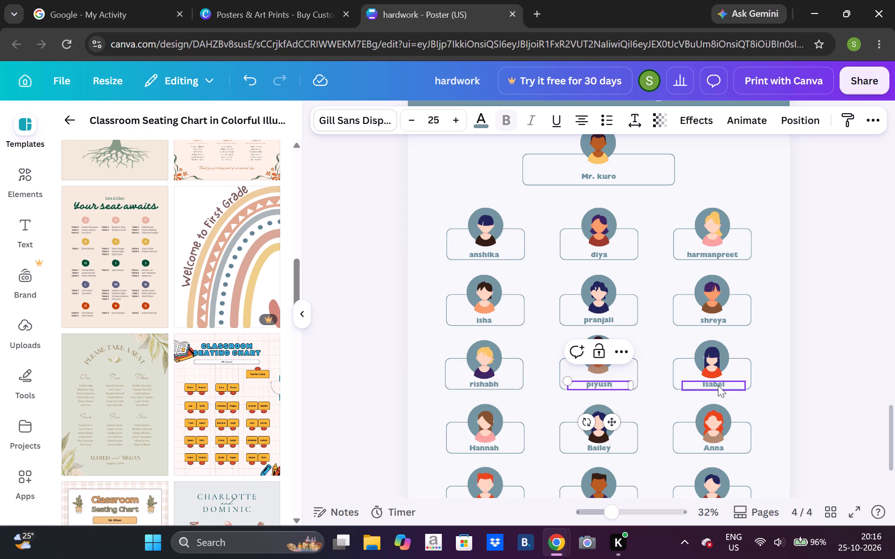
pyautogui.click(718, 385)
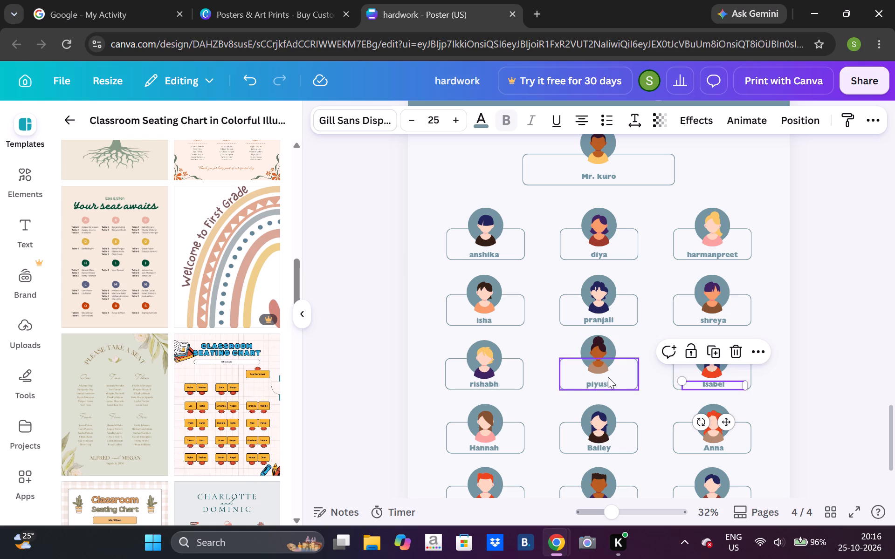
pyautogui.click(613, 384)
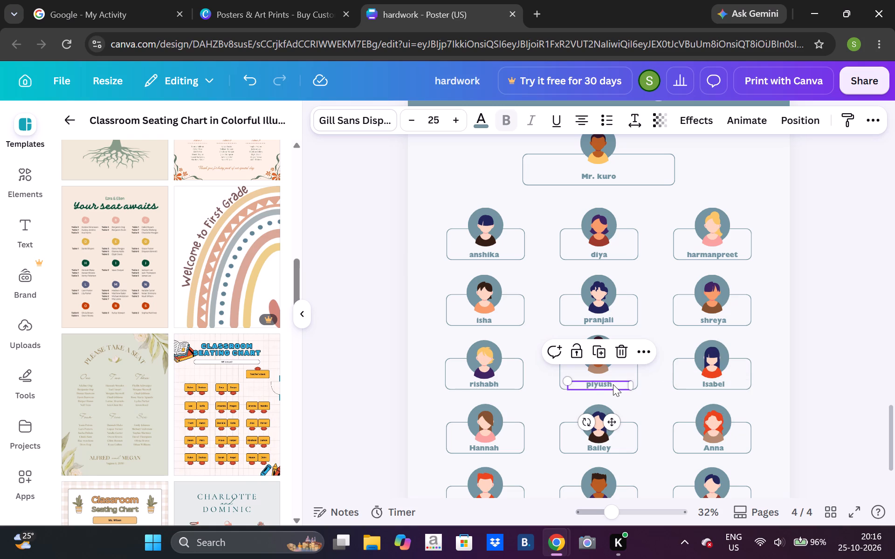
pyautogui.click(613, 384)
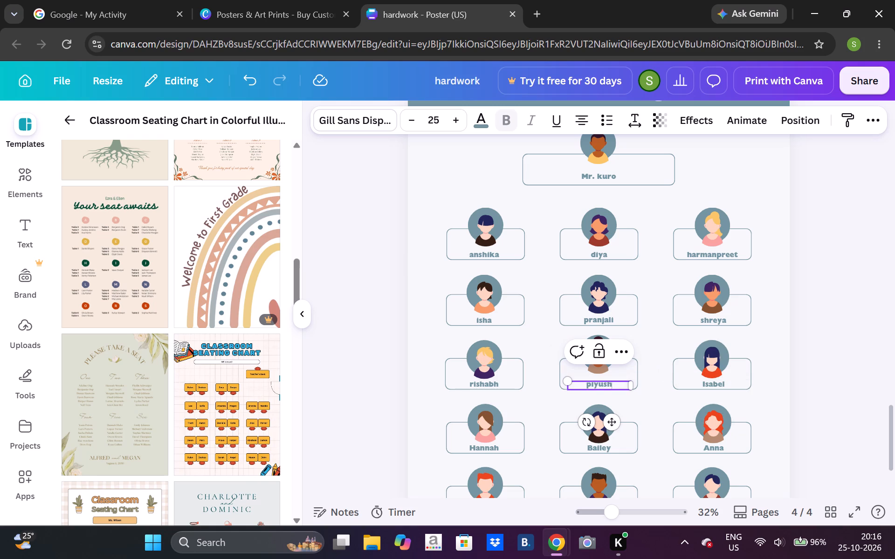
pyautogui.press('i')
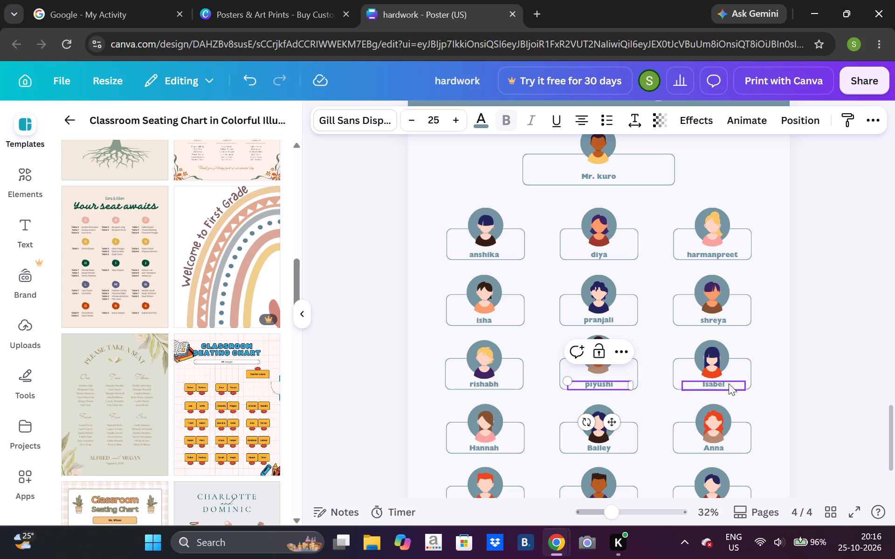
# Clear the name "Isabel" from the third student's label in the third row of the seating chart.
pyautogui.click(729, 383)
pyautogui.click(729, 383)
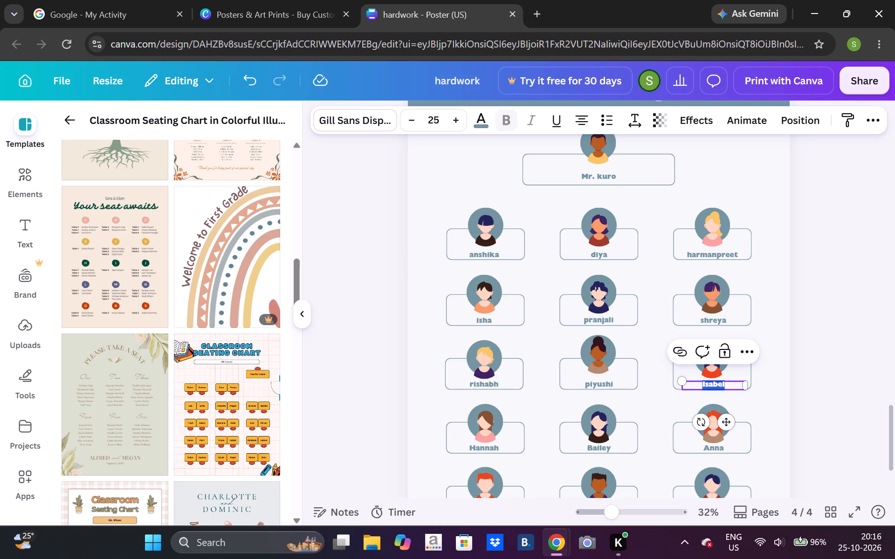
pyautogui.press('BackSpace')
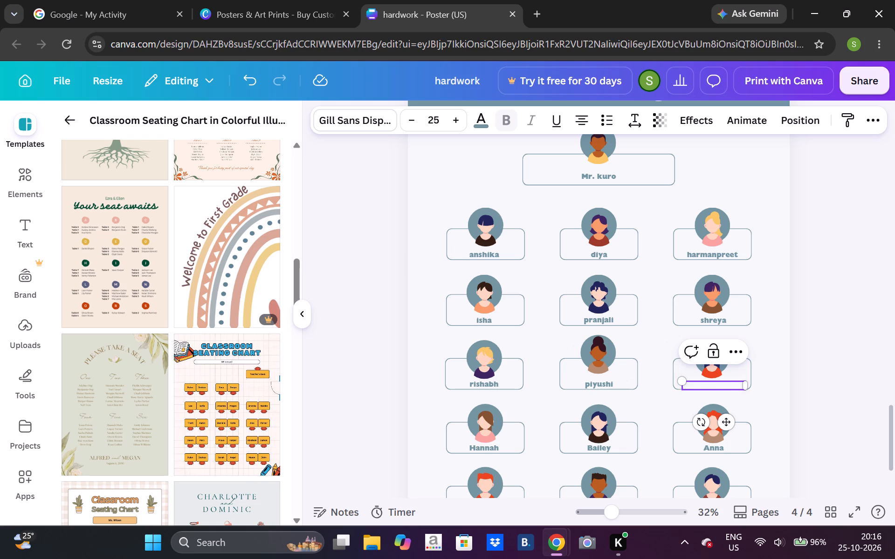
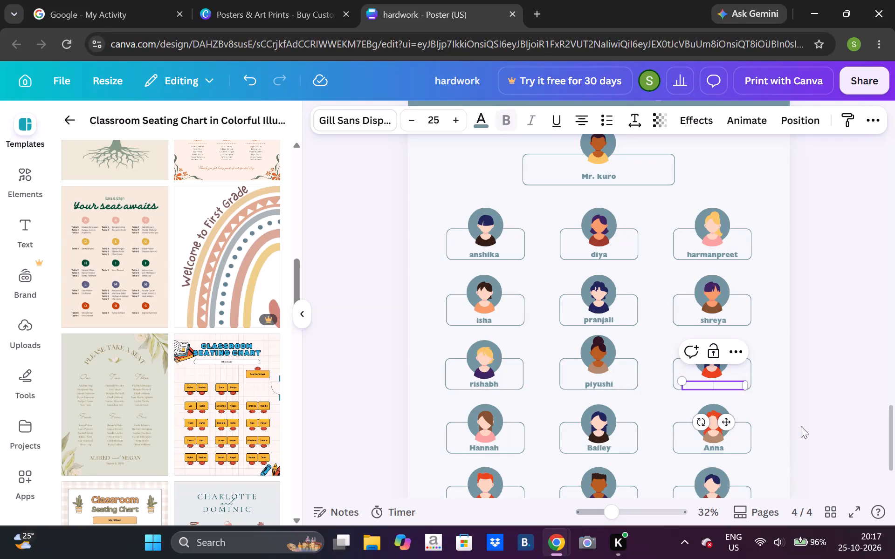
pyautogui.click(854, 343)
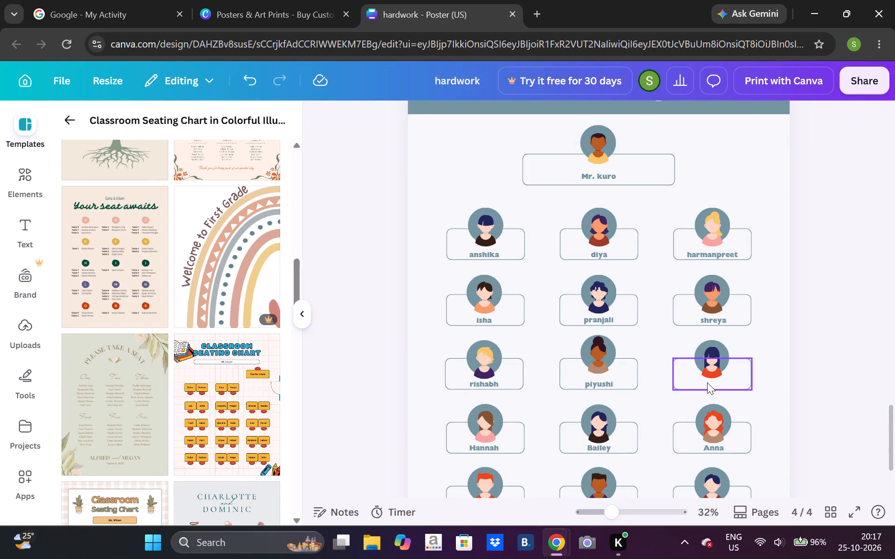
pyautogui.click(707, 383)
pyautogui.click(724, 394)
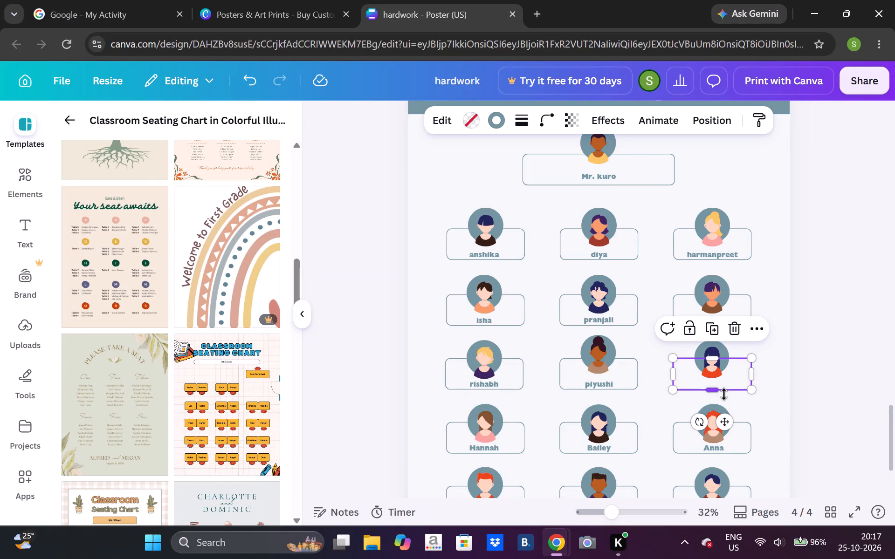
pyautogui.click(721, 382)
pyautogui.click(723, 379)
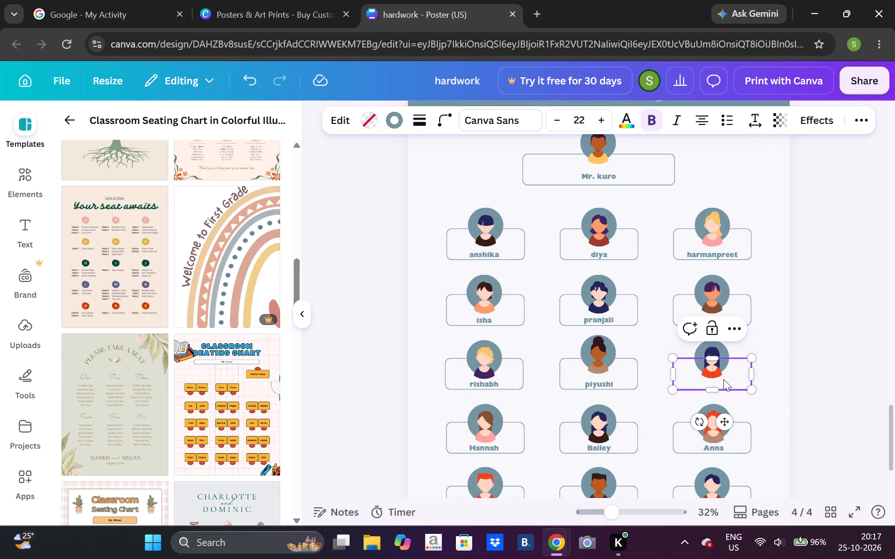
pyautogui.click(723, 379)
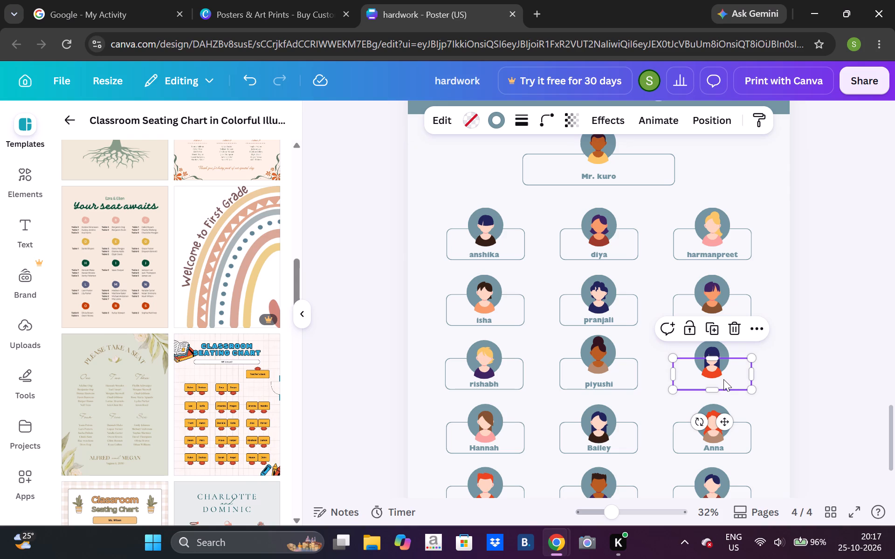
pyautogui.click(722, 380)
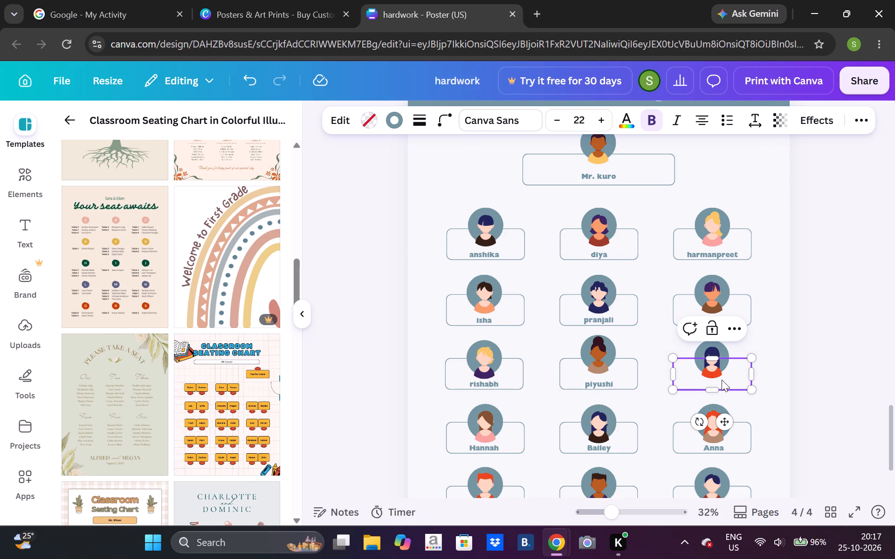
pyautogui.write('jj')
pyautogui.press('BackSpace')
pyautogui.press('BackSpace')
# Duplicate the "piyushi" name label and place the copy in the third student's empty box in the third row.
pyautogui.click(610, 386)
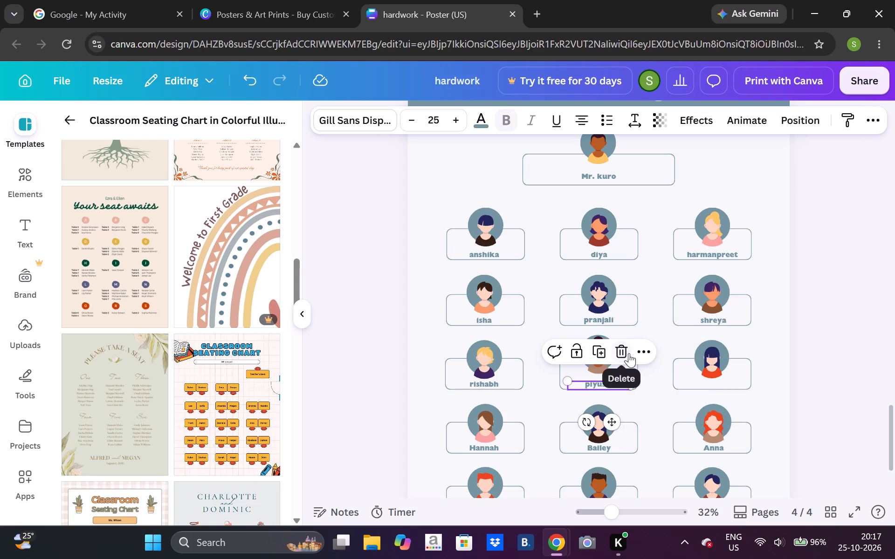
pyautogui.click(639, 353)
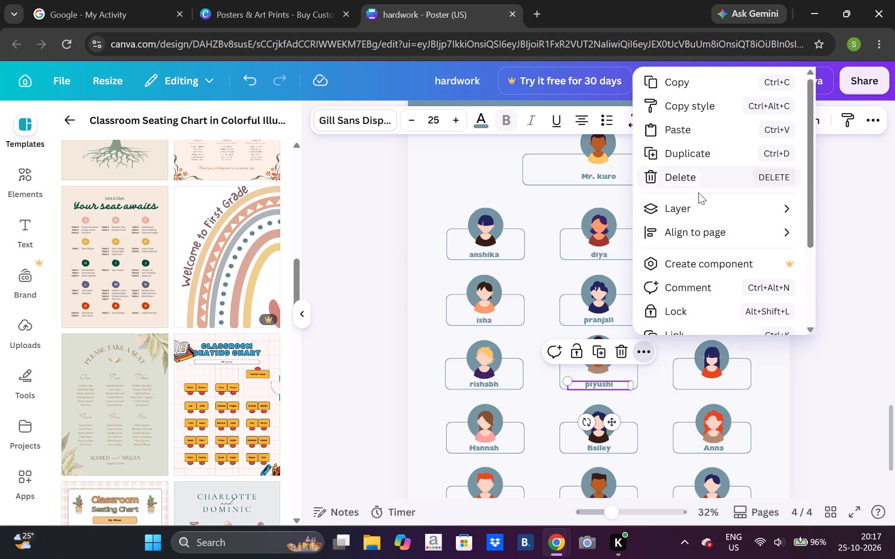
pyautogui.click(698, 161)
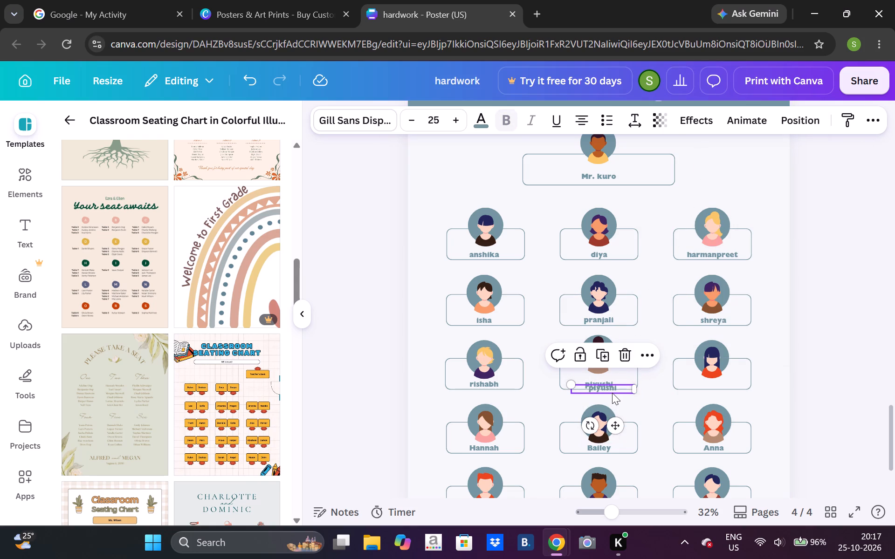
pyautogui.moveTo(606, 387); pyautogui.dragTo(722, 376)
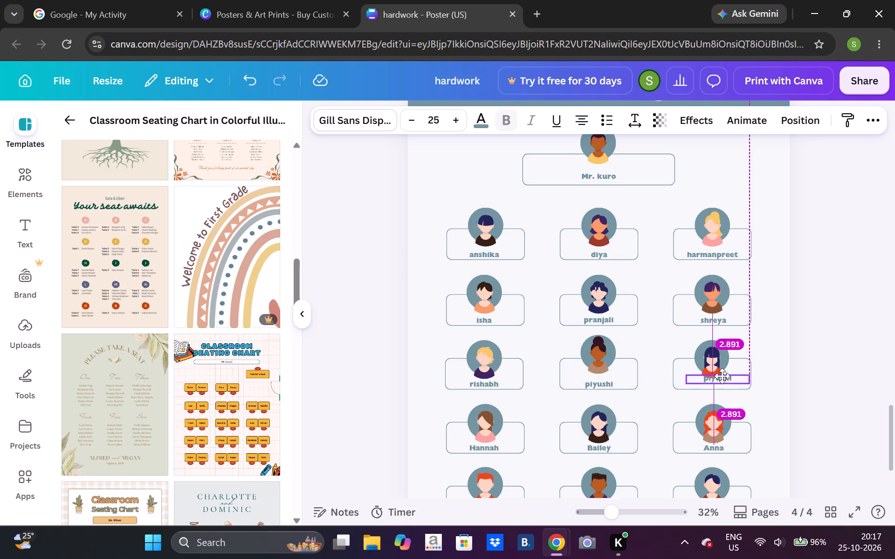
pyautogui.moveTo(722, 376); pyautogui.dragTo(718, 382)
# Clear the copied name "piyushi" from the third student's label in the third row of the seating chart.
pyautogui.click(723, 382)
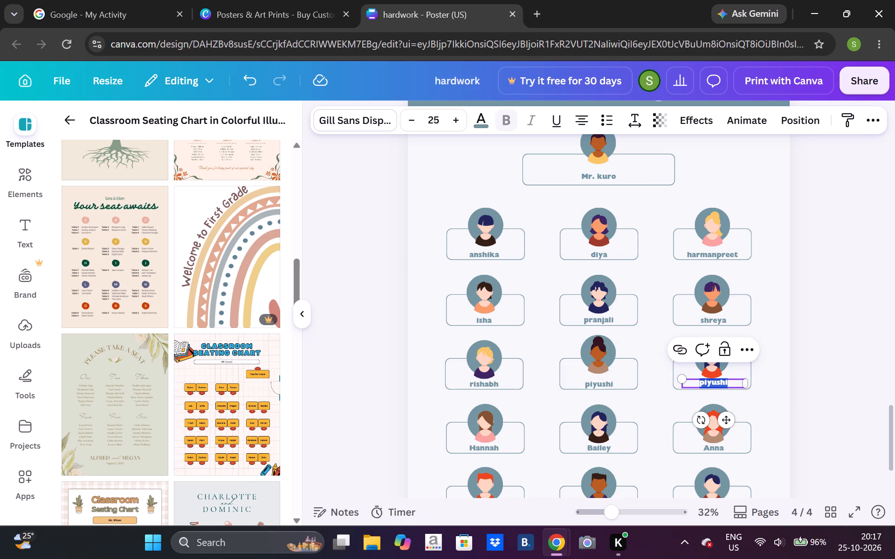
pyautogui.press('BackSpace')
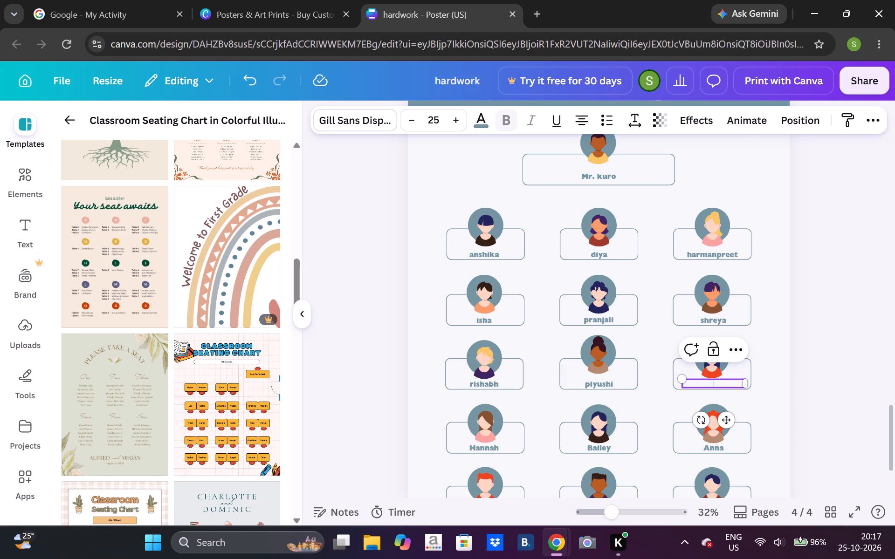
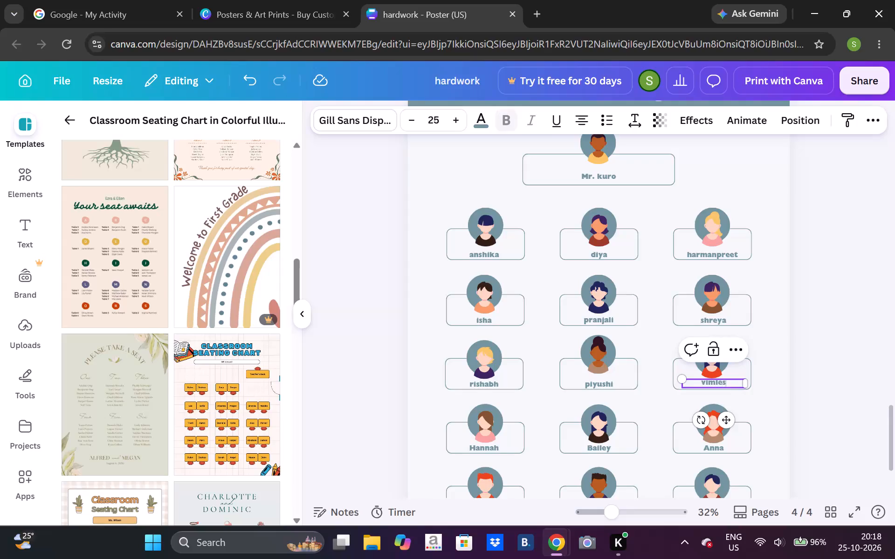
# Replace the first student's name in the fourth row of the seating chart with "anchal".
pyautogui.click(496, 448)
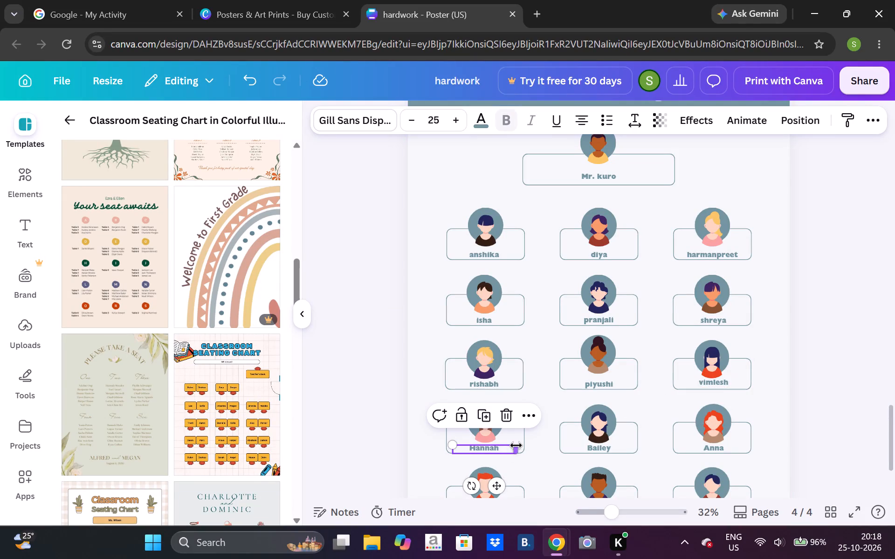
pyautogui.click(506, 445)
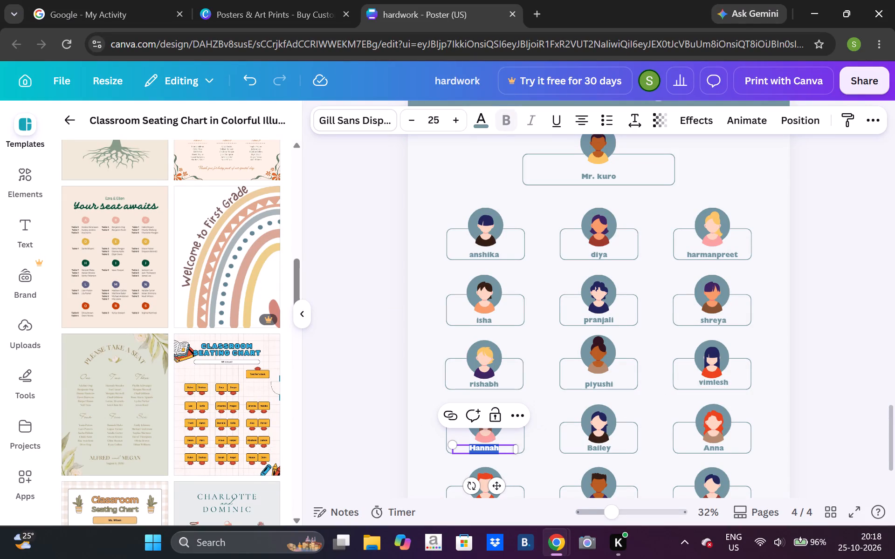
pyautogui.press('BackSpace')
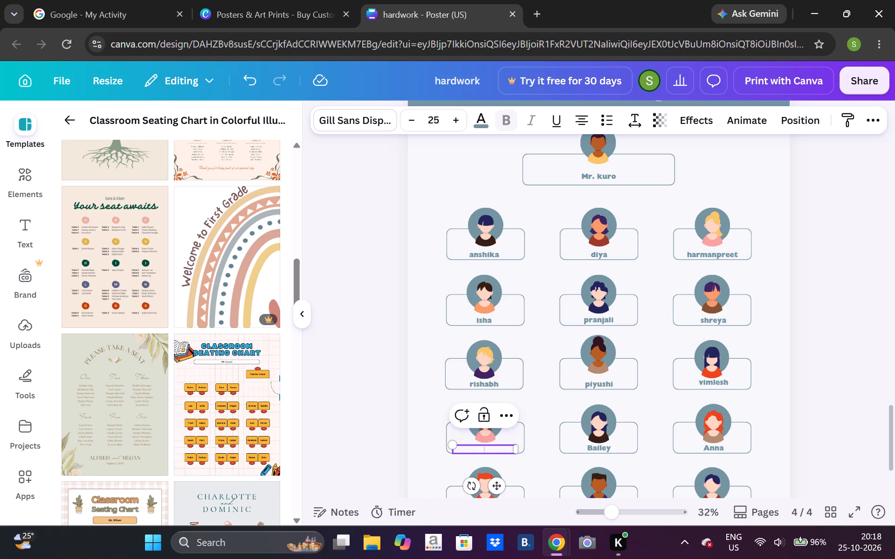
pyautogui.write('ancha')
pyautogui.press('l')
# Replace the second student's name in the fourth row of the seating chart with "antra".
pyautogui.click(598, 453)
pyautogui.click(611, 450)
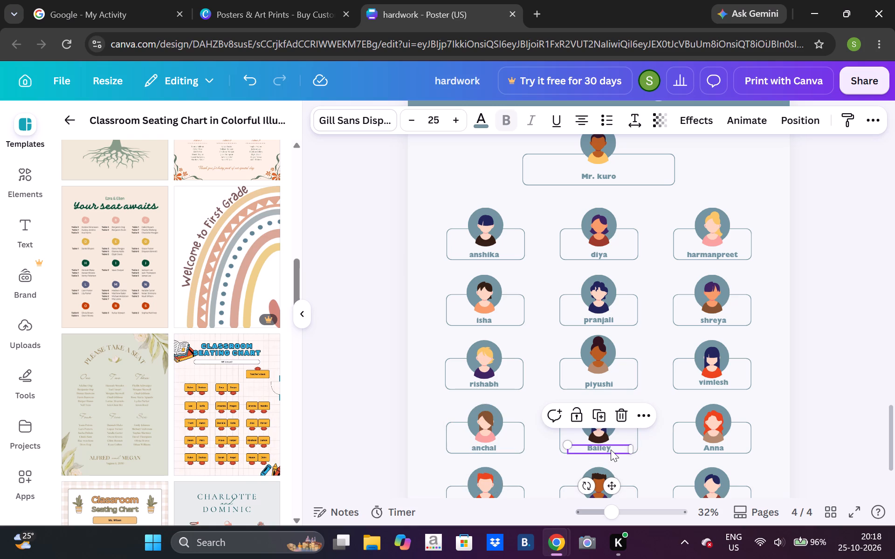
pyautogui.press('BackSpace')
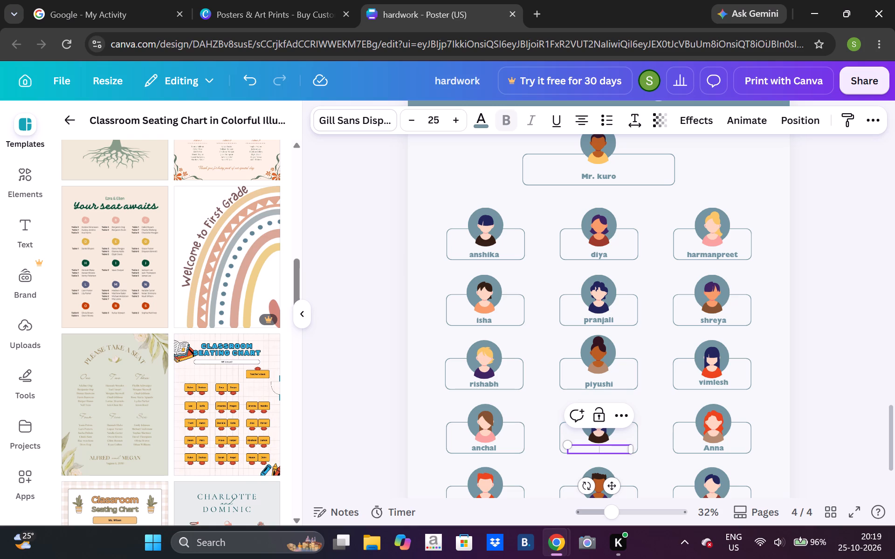
pyautogui.write('antra')
# Replace the third student's name in the fourth row of the seating chart with "anshikha".
pyautogui.click(719, 445)
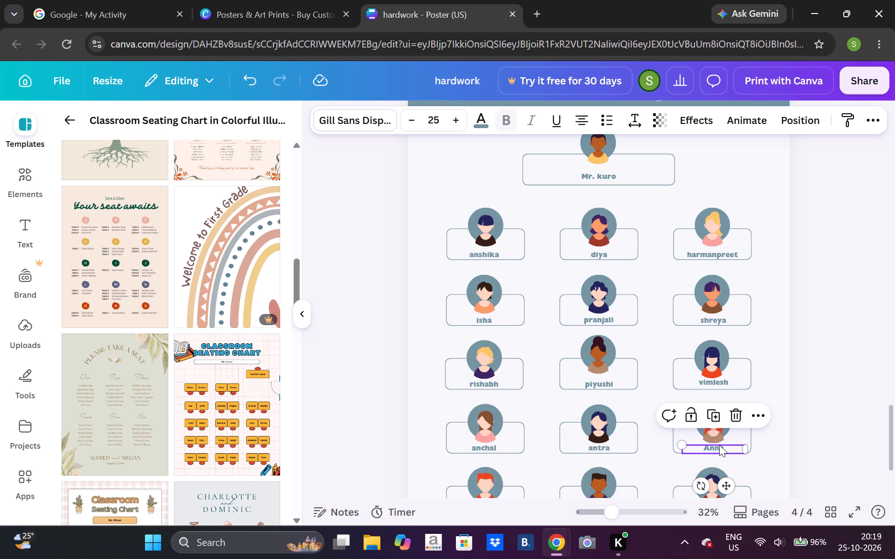
pyautogui.click(734, 446)
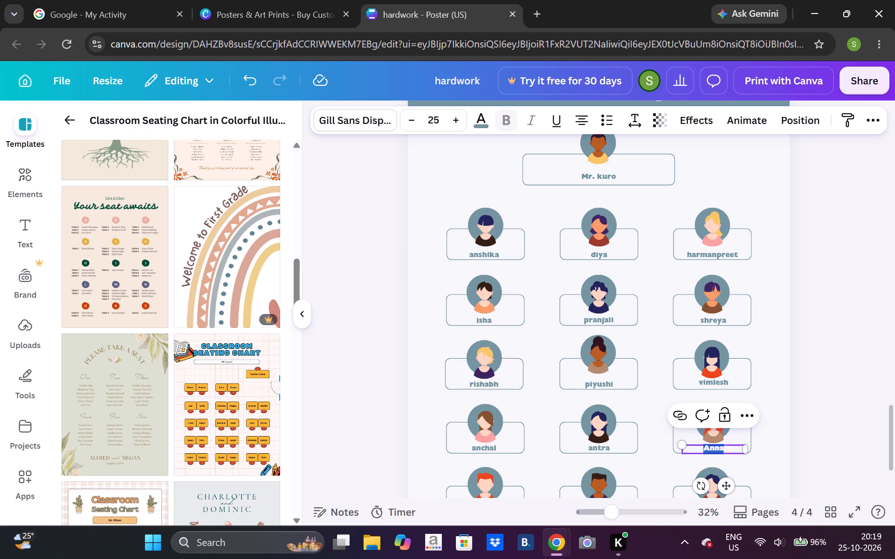
pyautogui.press('BackSpace')
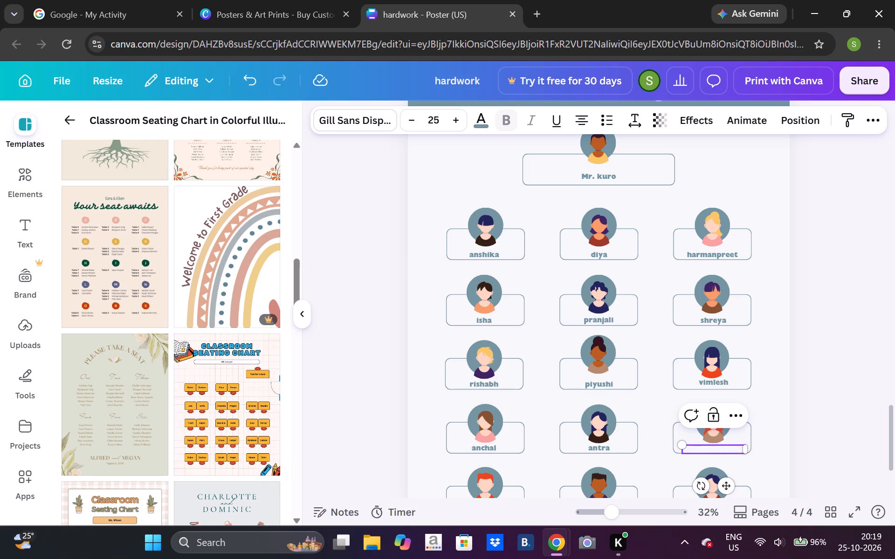
pyautogui.write('anshikha')
# Replace the first student's name in the bottom row of the seating chart with "jai".
pyautogui.press('Down')
pyautogui.press('Down')
pyautogui.click(894, 491)
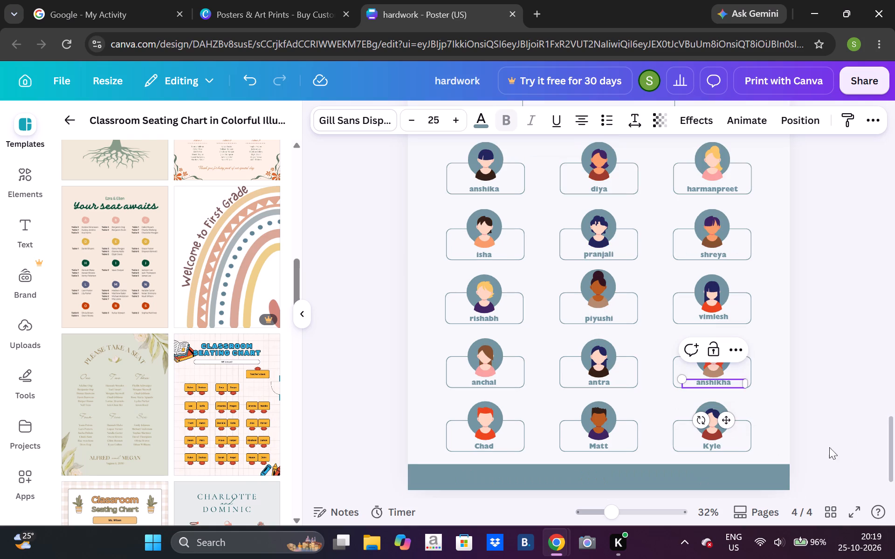
pyautogui.moveTo(894, 347); pyautogui.dragTo(894, 465)
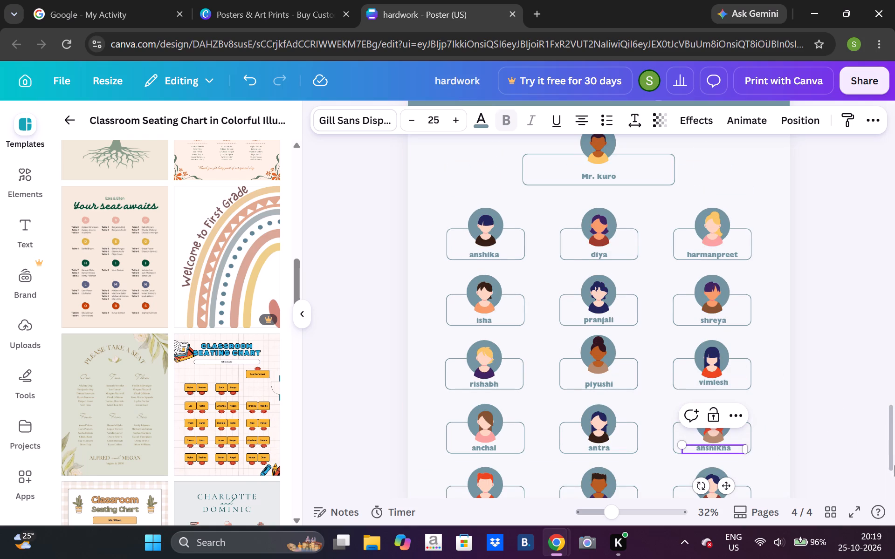
pyautogui.moveTo(894, 465); pyautogui.dragTo(894, 475)
pyautogui.click(894, 475)
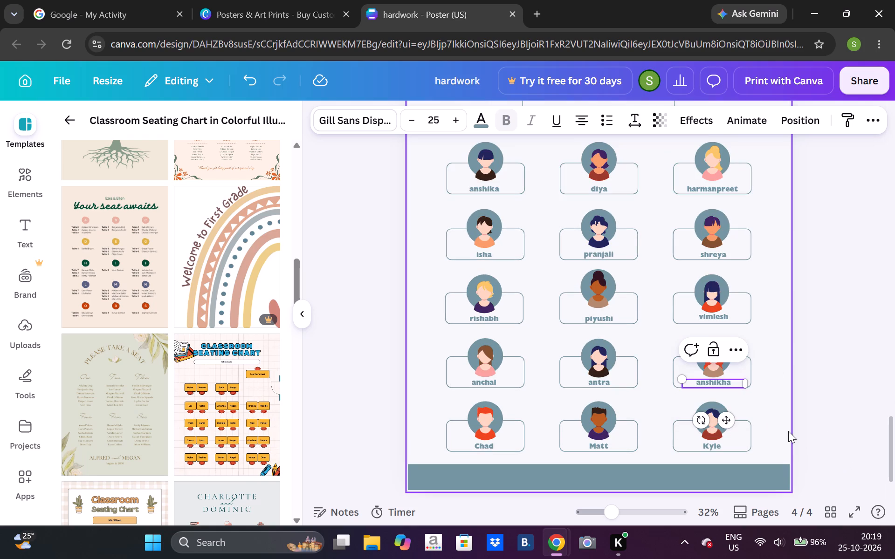
pyautogui.click(788, 431)
pyautogui.click(501, 443)
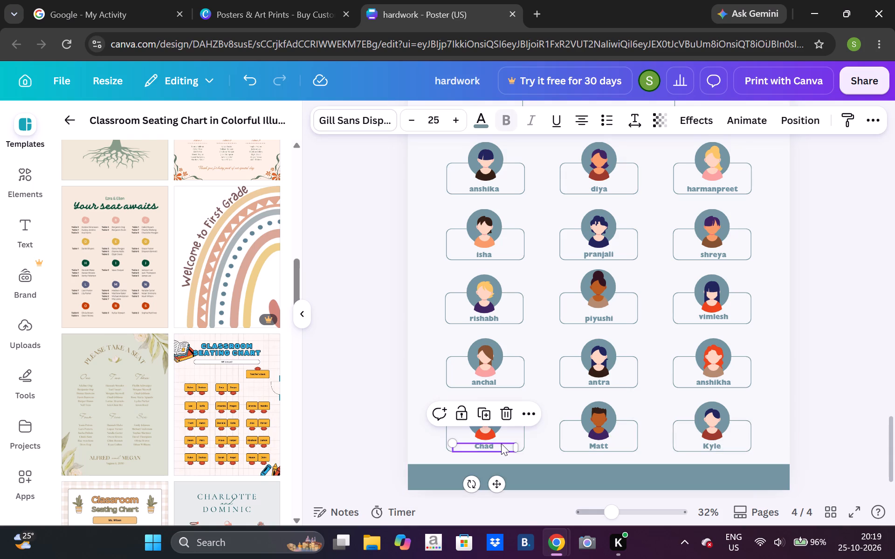
pyautogui.click(344, 454)
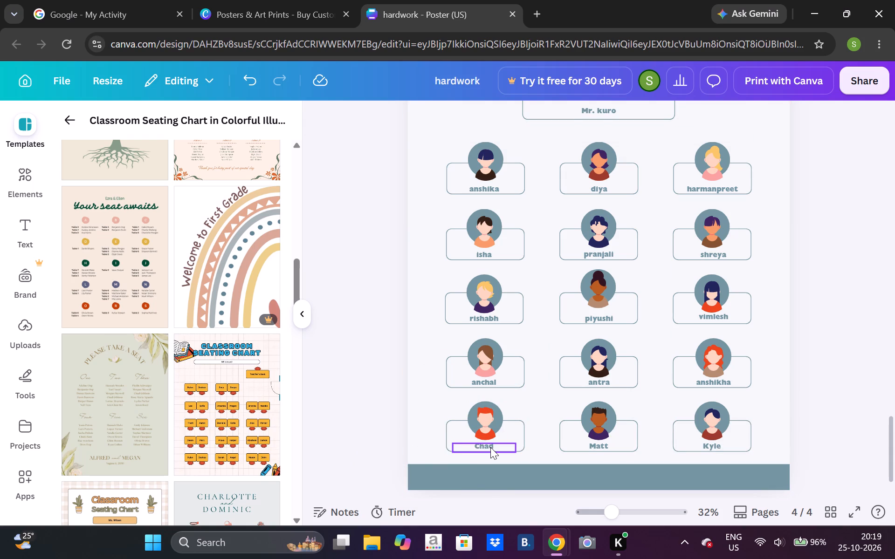
pyautogui.click(490, 447)
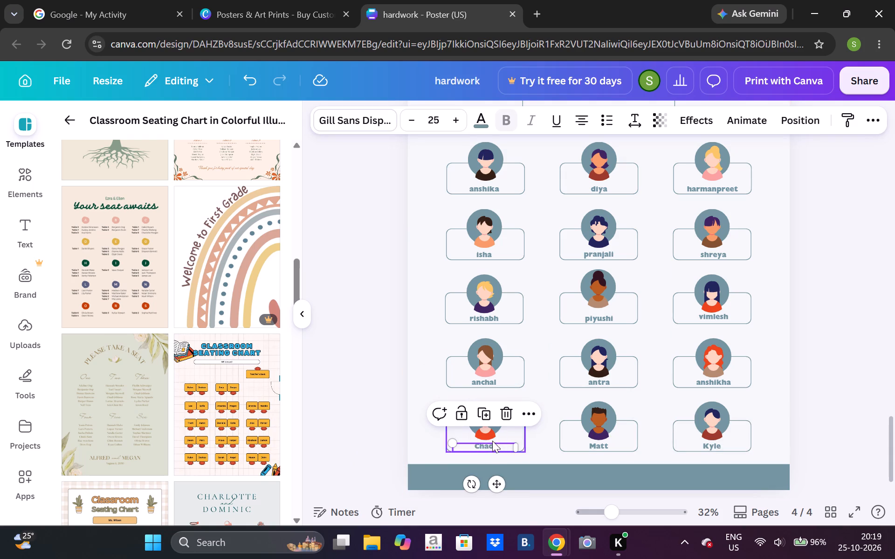
pyautogui.moveTo(320, 422); pyautogui.dragTo(341, 372)
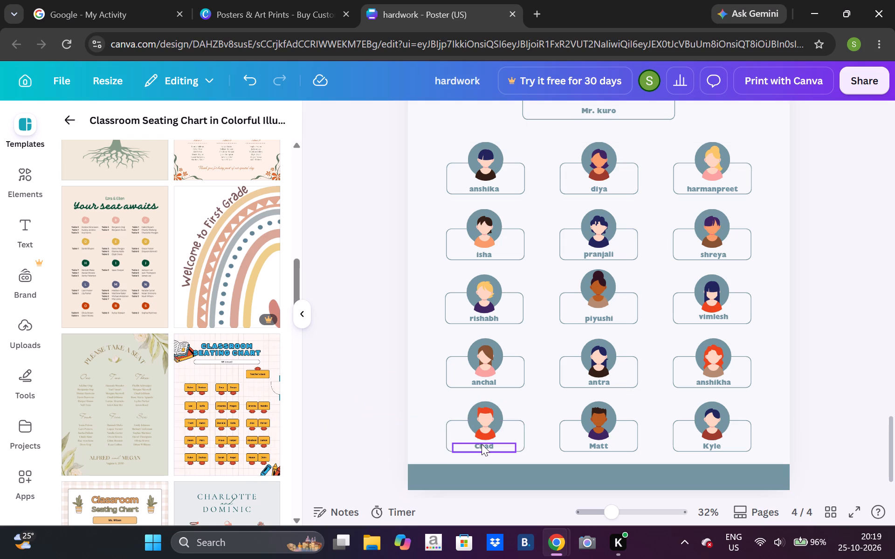
pyautogui.click(482, 444)
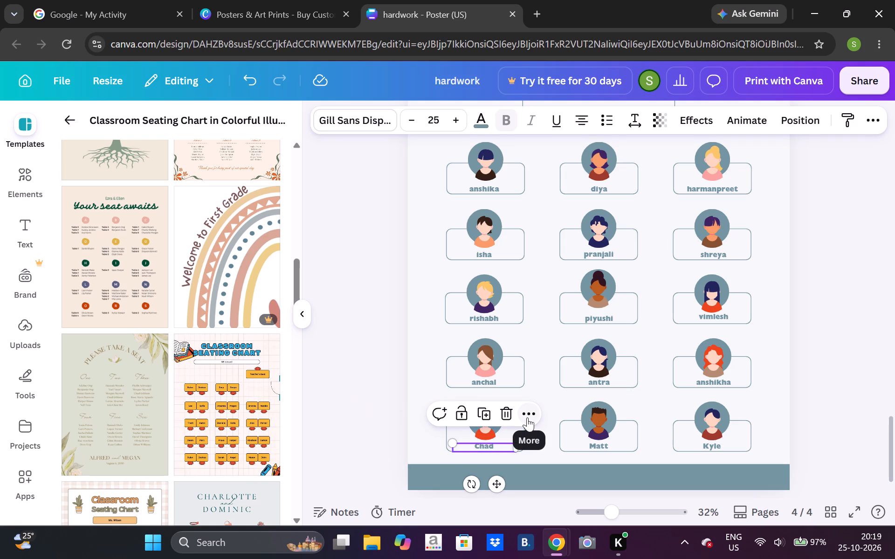
pyautogui.click(357, 436)
pyautogui.click(469, 443)
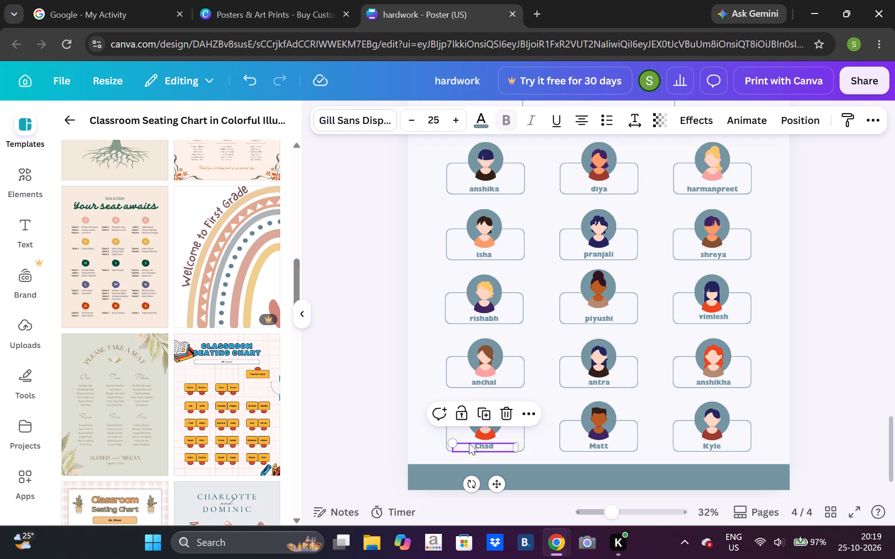
pyautogui.click(523, 416)
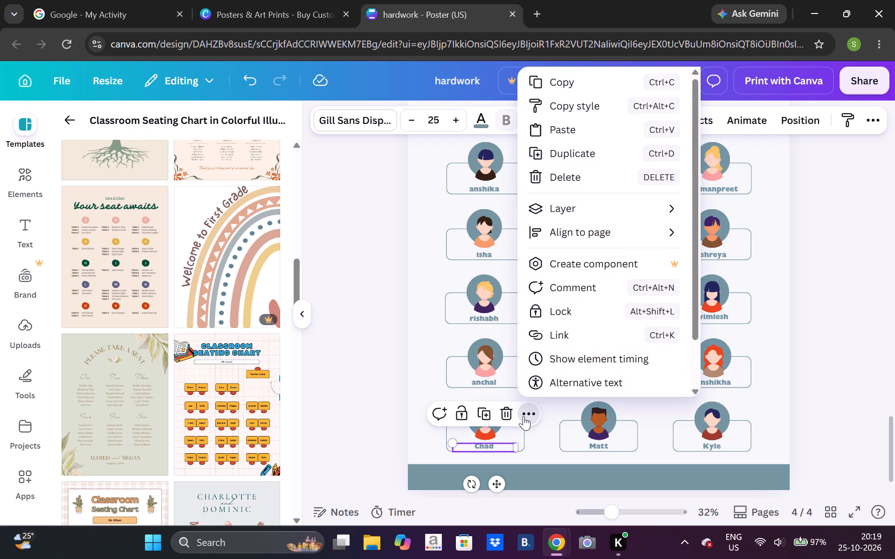
pyautogui.click(496, 444)
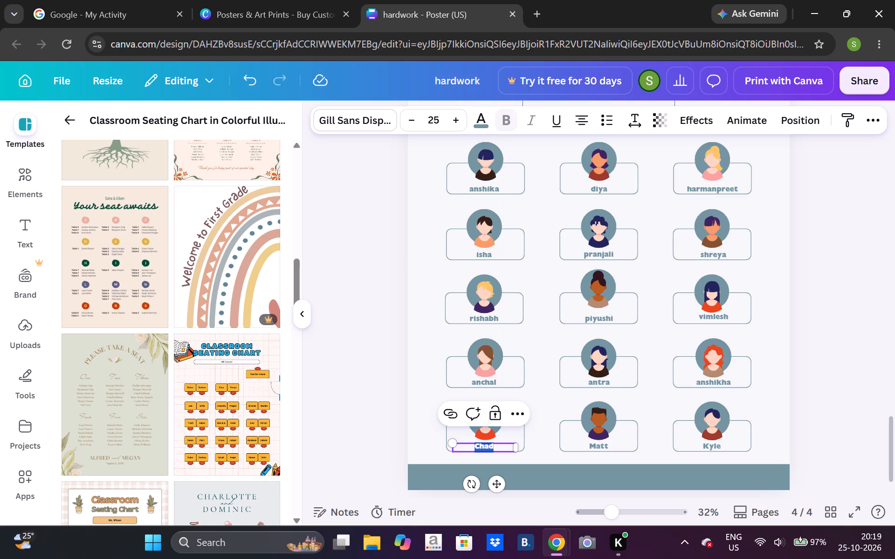
pyautogui.press('BackSpace')
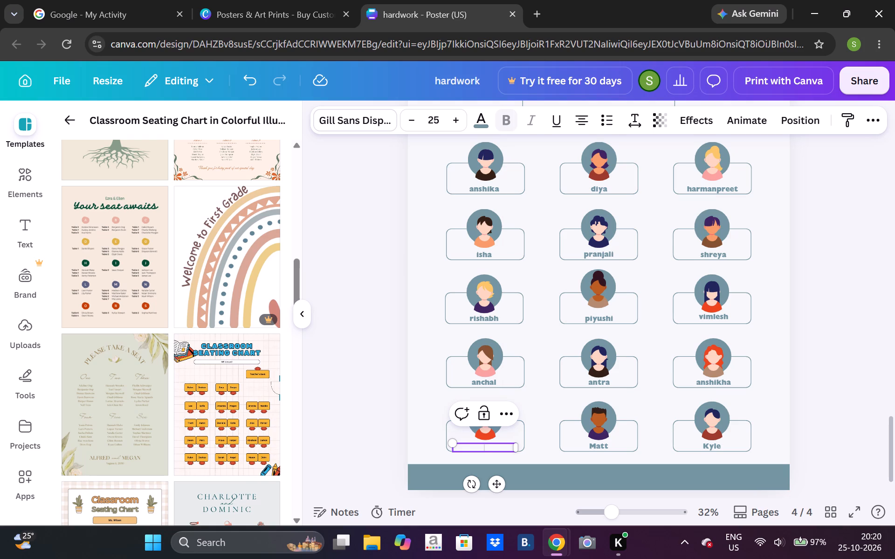
pyautogui.write('jai')
# Replace the second student's name in the bottom row of the seating chart with "rishabh".
pyautogui.click(604, 443)
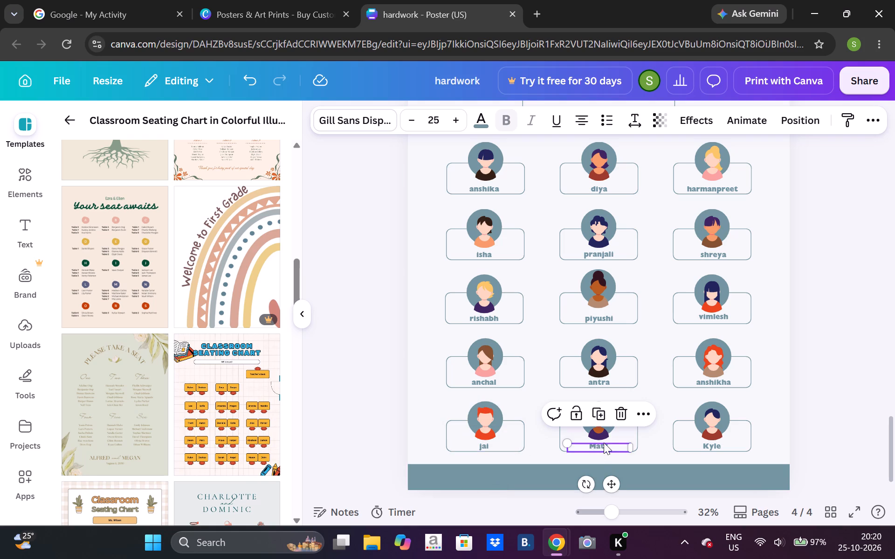
pyautogui.click(604, 443)
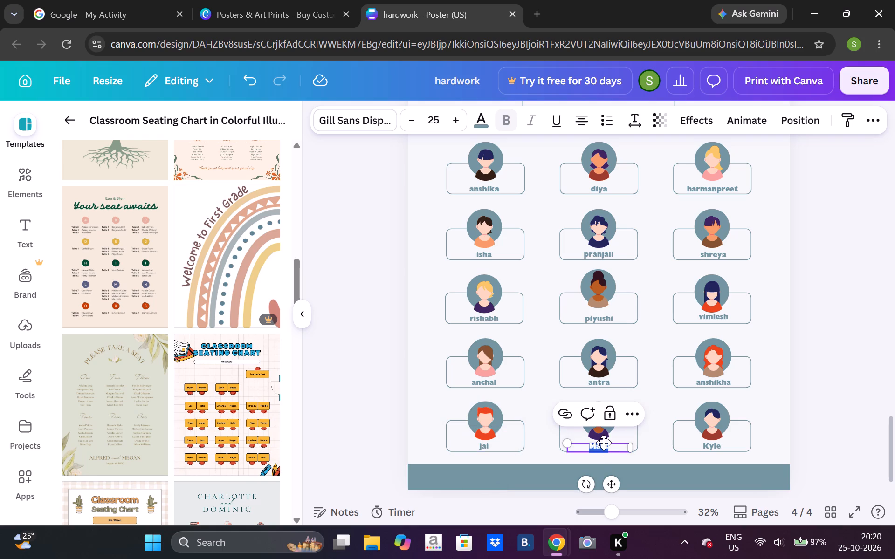
pyautogui.press('BackSpace')
pyautogui.write('rishabh')
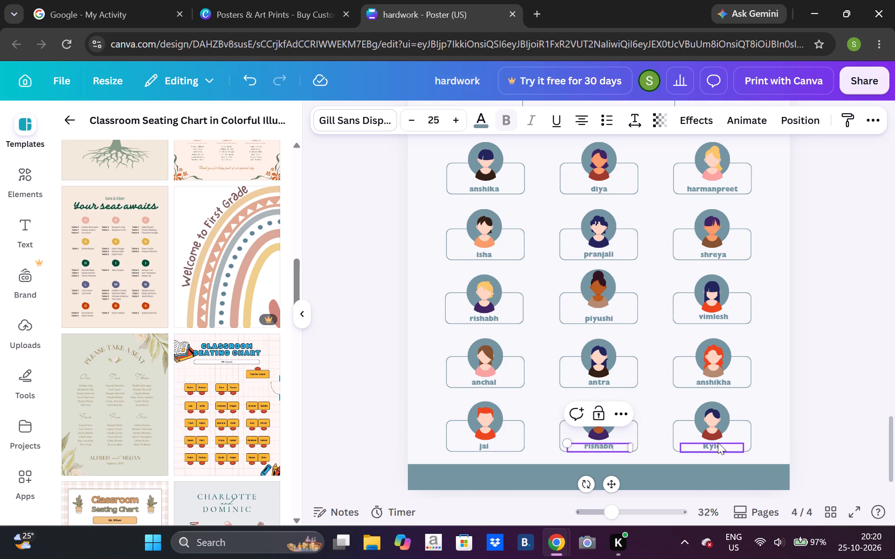
# Replace the third student's name in the bottom row of the seating chart with "sristri".
pyautogui.click(718, 443)
pyautogui.click(718, 443)
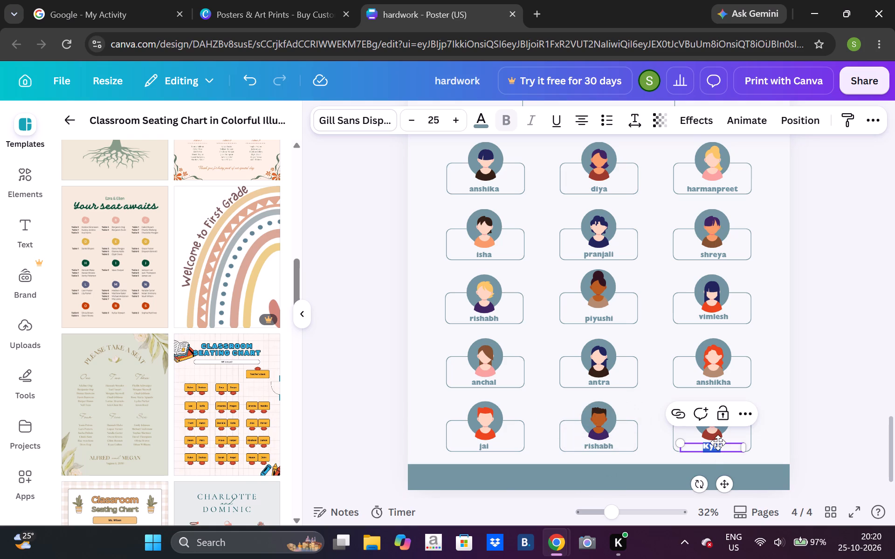
pyautogui.press('BackSpace')
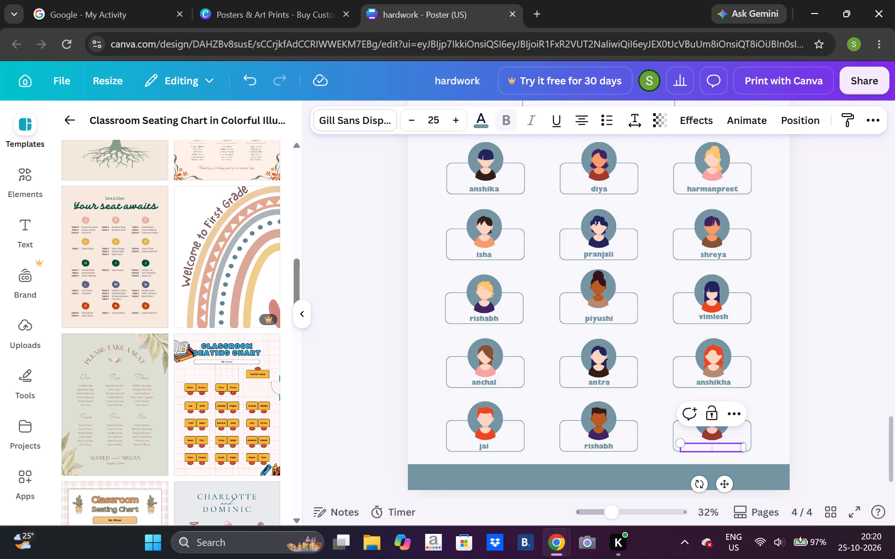
pyautogui.write('sristri')
pyautogui.click(816, 410)
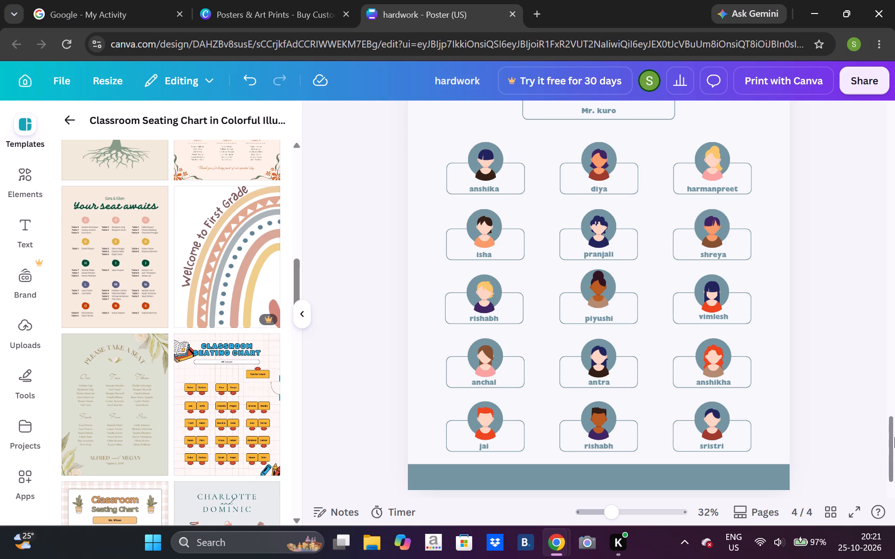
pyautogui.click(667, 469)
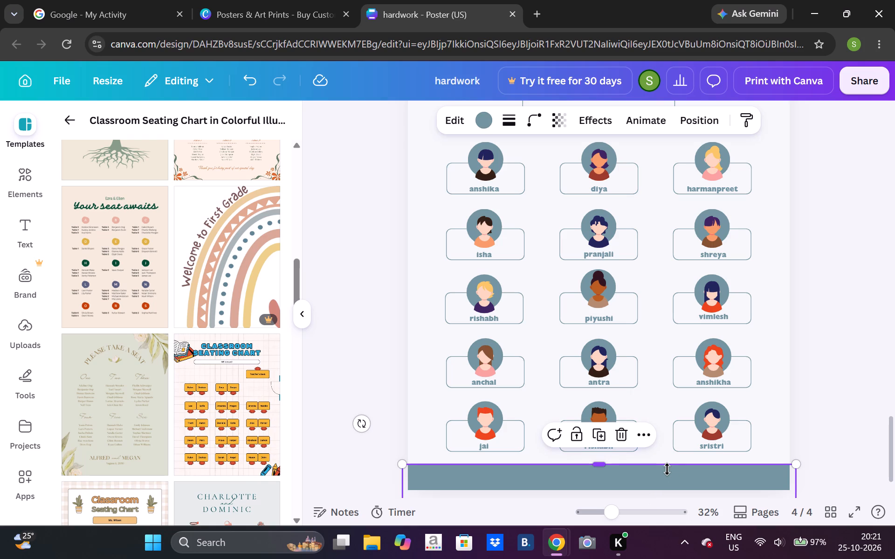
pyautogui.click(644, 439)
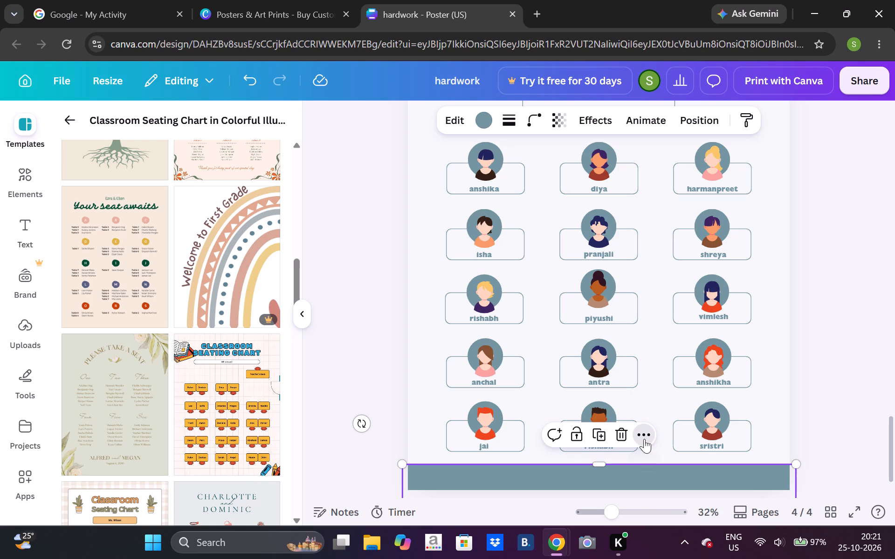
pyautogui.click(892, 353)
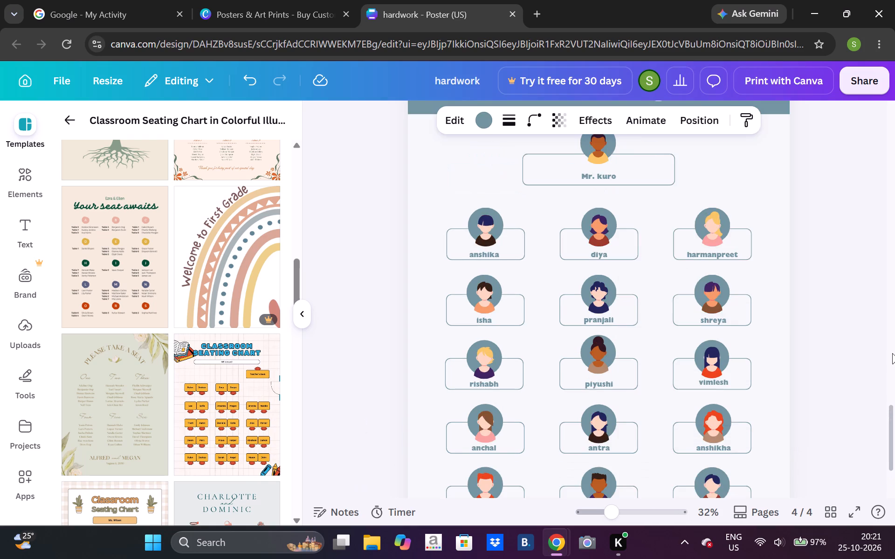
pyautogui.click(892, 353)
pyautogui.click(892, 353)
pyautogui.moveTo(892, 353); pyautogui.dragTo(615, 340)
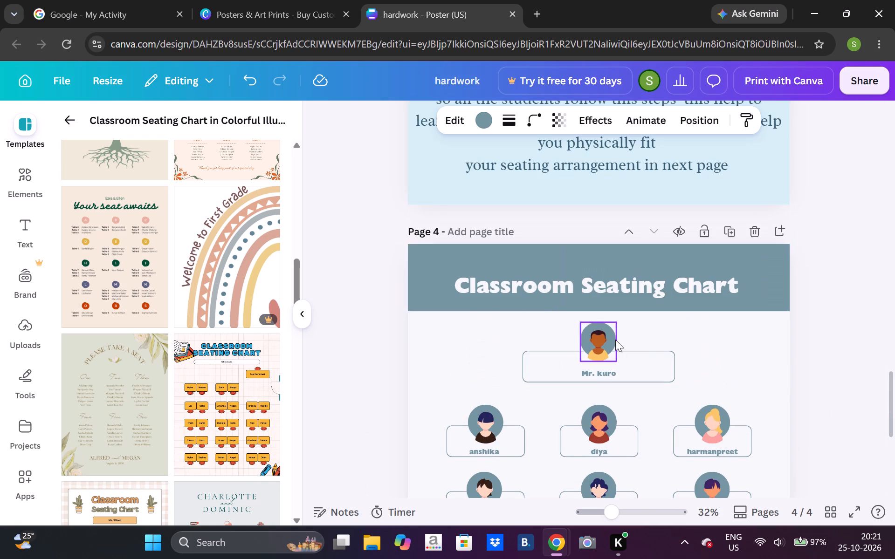
# Extend the page 4 title to "Classroom Seating Chart for 9", moving it up, reducing its text to 66.4 and widening it to one line.
pyautogui.moveTo(615, 340); pyautogui.dragTo(640, 294)
pyautogui.click(640, 294)
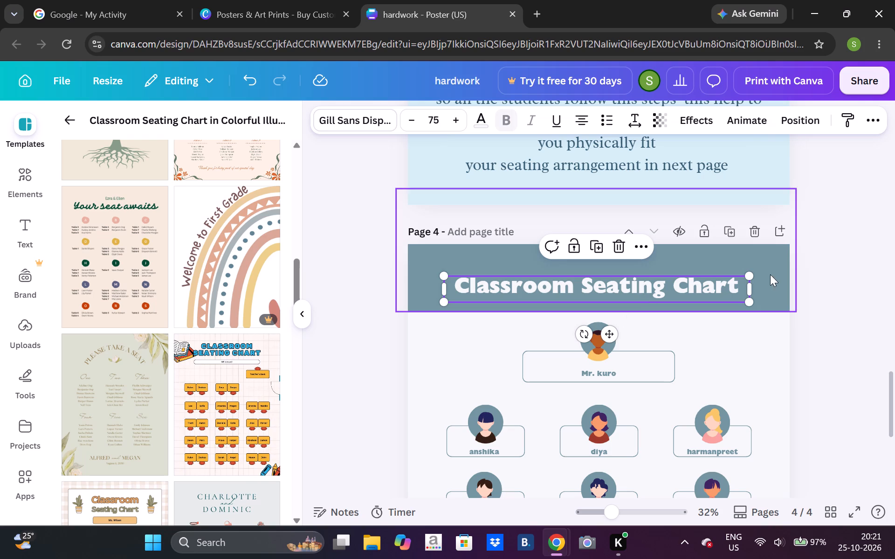
pyautogui.click(739, 277)
pyautogui.click(710, 276)
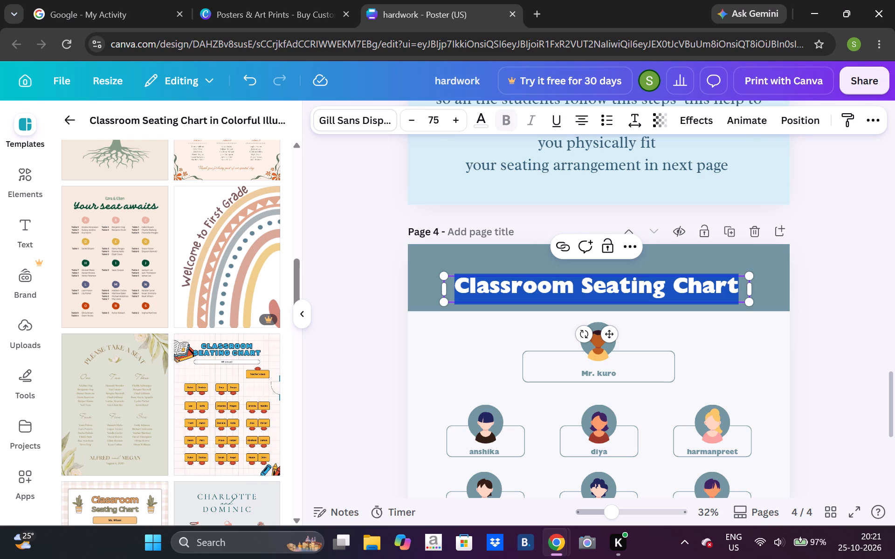
pyautogui.click(742, 285)
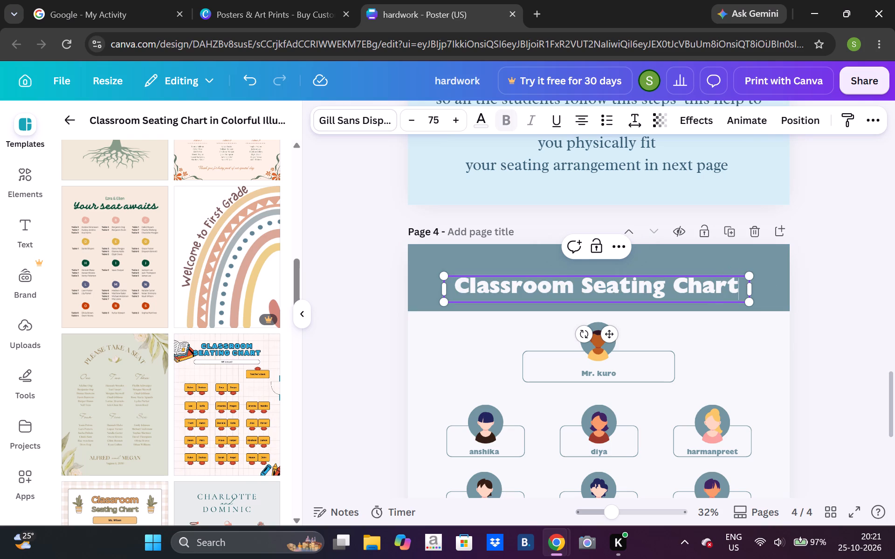
pyautogui.press('space')
pyautogui.write('fo')
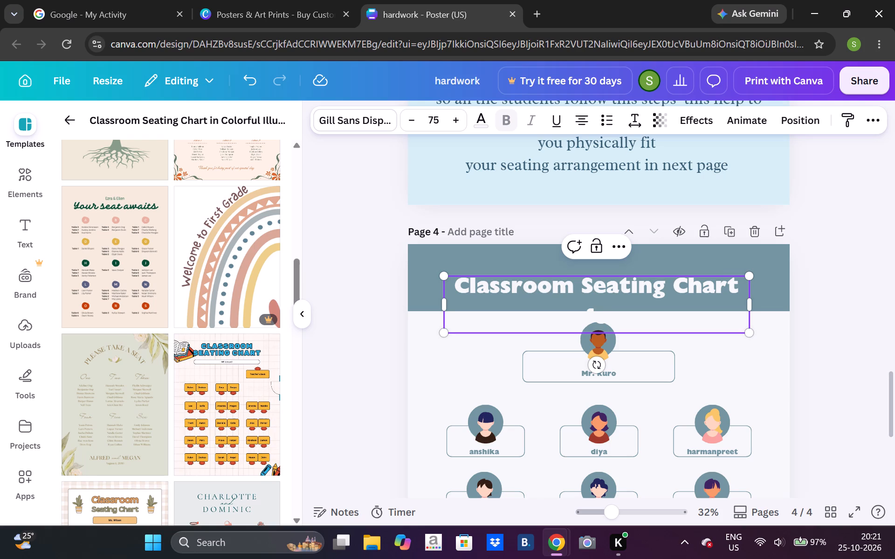
pyautogui.moveTo(731, 273); pyautogui.dragTo(728, 263)
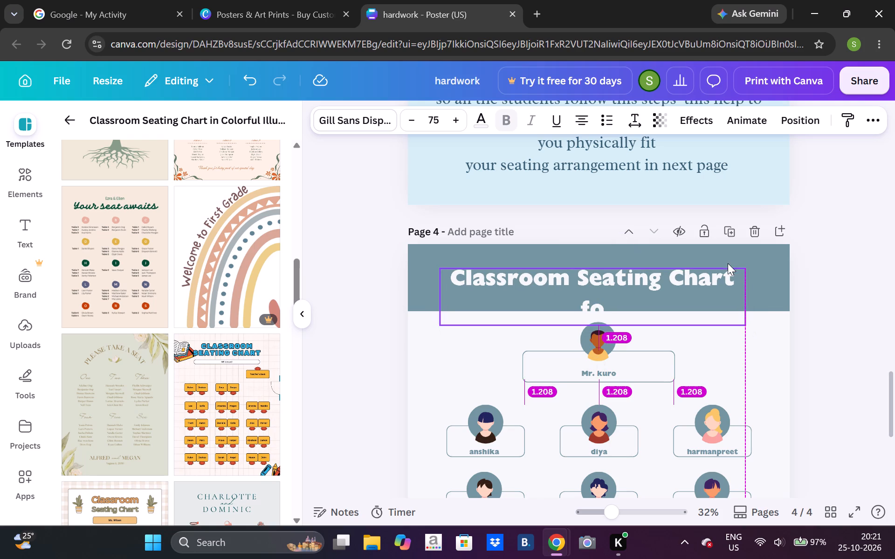
pyautogui.moveTo(749, 322); pyautogui.dragTo(717, 297)
pyautogui.moveTo(714, 287); pyautogui.dragTo(745, 282)
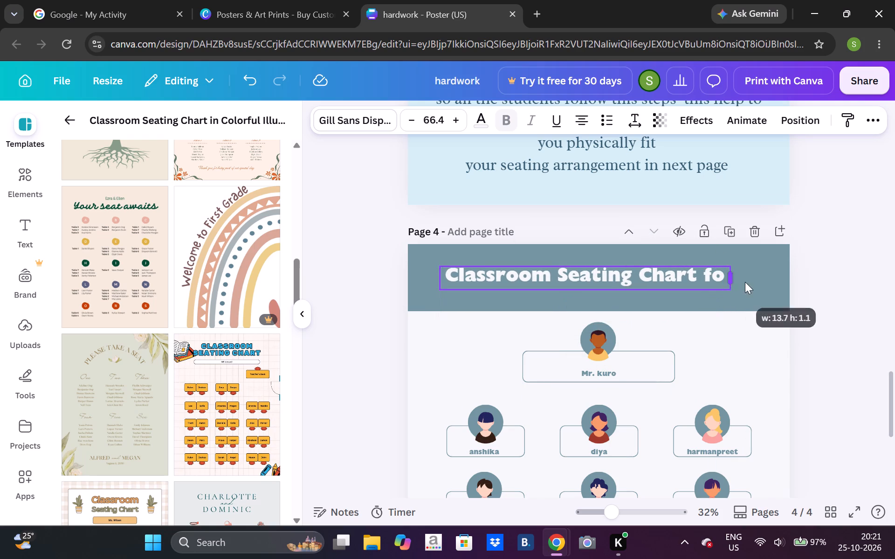
pyautogui.moveTo(745, 282); pyautogui.dragTo(759, 277)
pyautogui.click(737, 273)
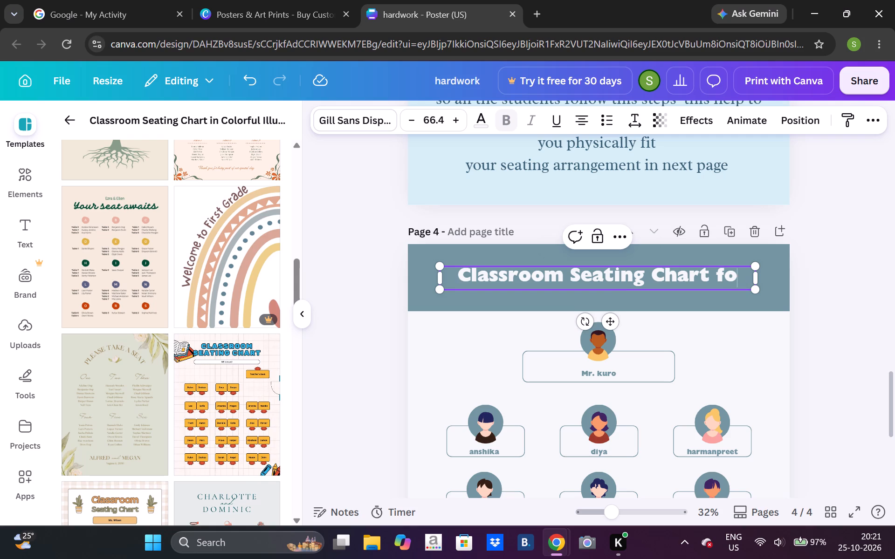
pyautogui.press('r')
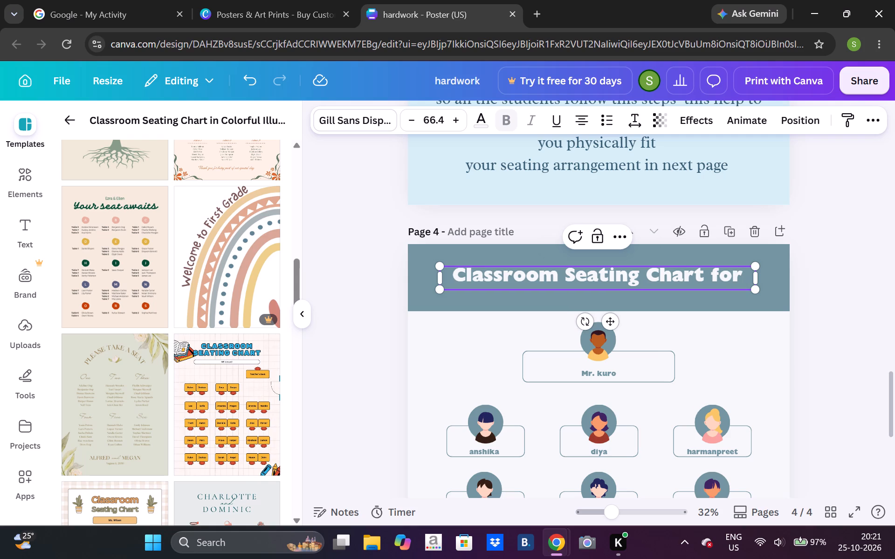
pyautogui.press('space')
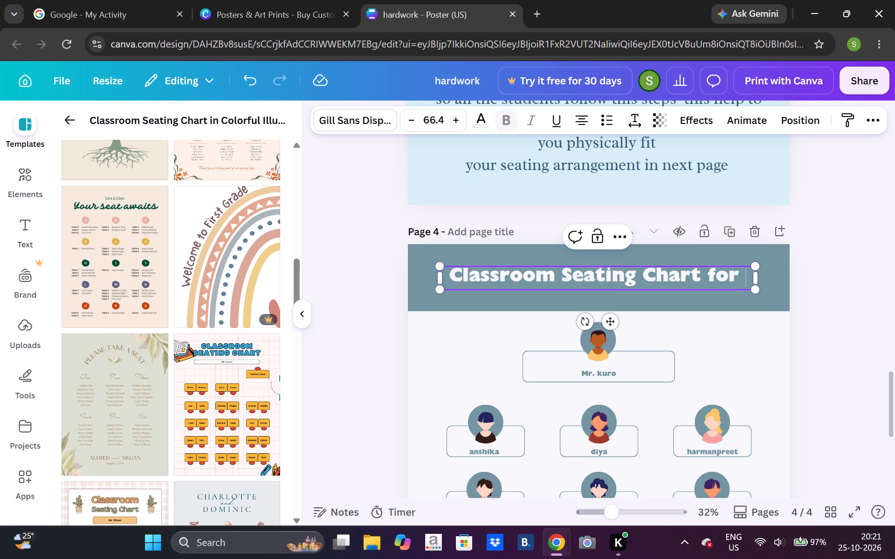
pyautogui.press('9')
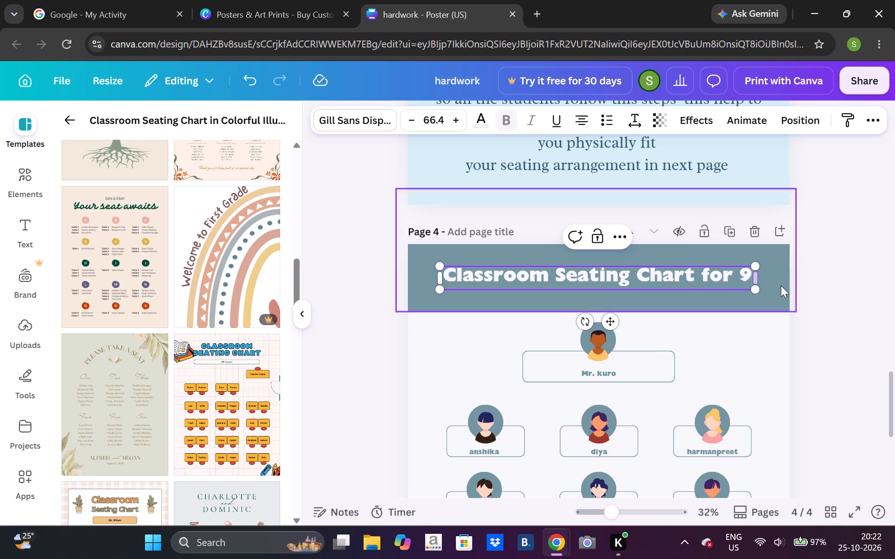
pyautogui.click(848, 304)
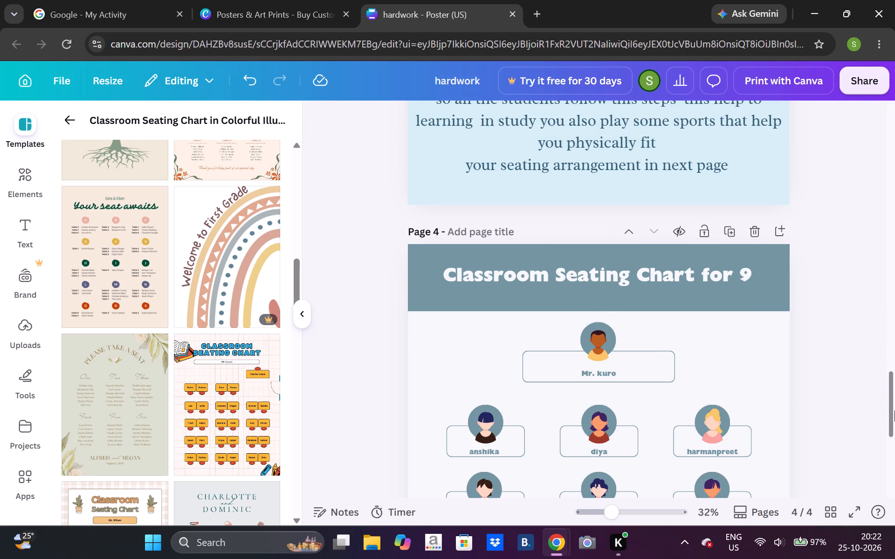
# Review the seating chart on page 4 from its title to the bottom row, and the end of page 3.
pyautogui.click(894, 457)
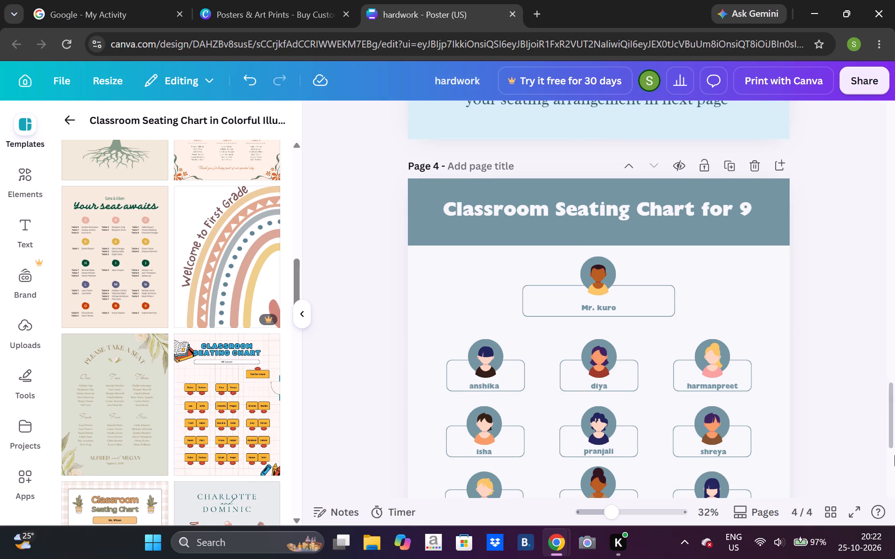
pyautogui.click(894, 455)
pyautogui.click(894, 455)
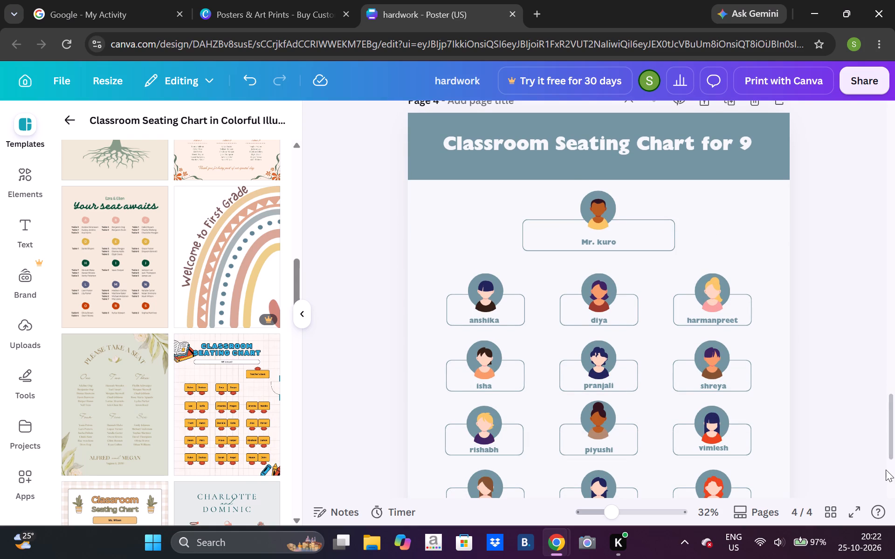
pyautogui.click(886, 470)
pyautogui.click(894, 472)
pyautogui.click(894, 472)
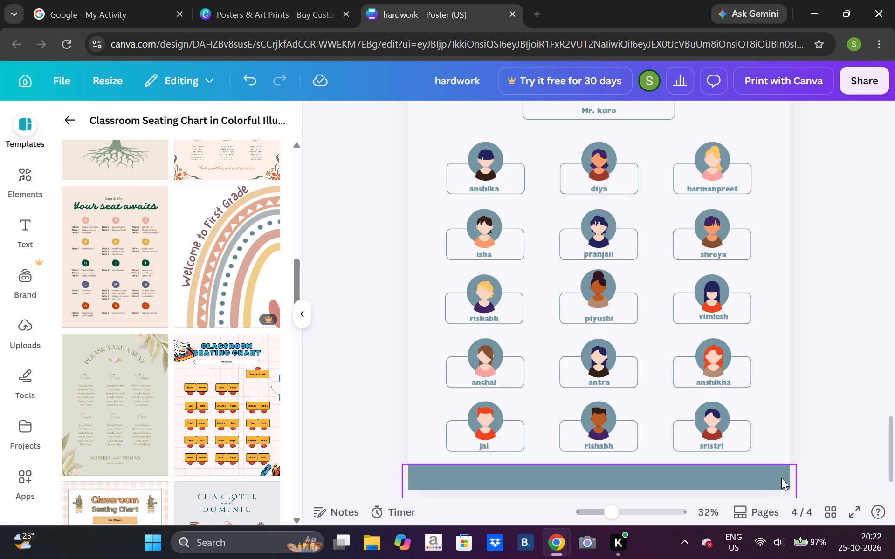
pyautogui.click(894, 314)
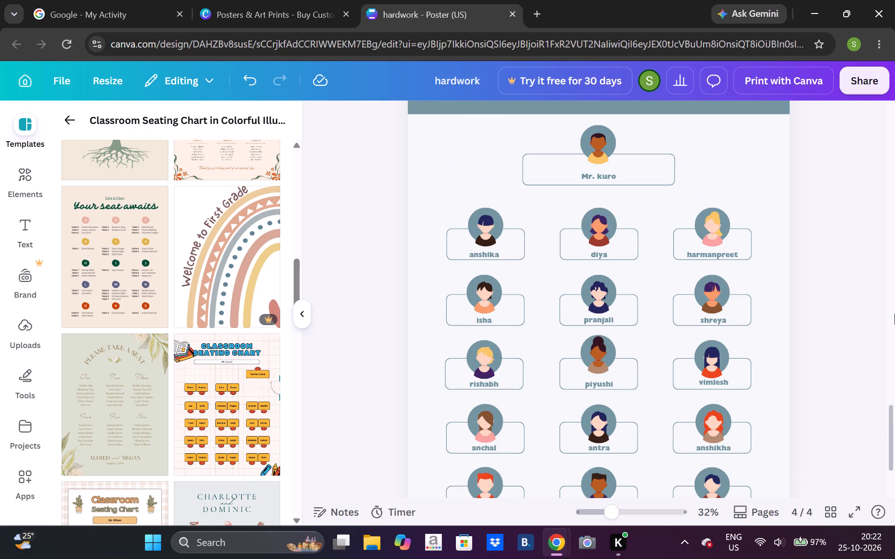
pyautogui.click(894, 314)
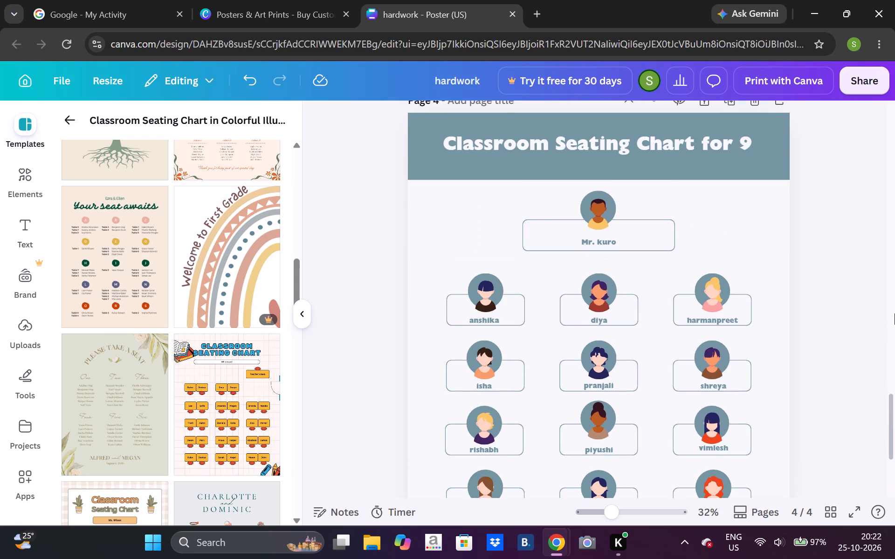
pyautogui.tripleClick(894, 314)
pyautogui.moveTo(894, 314); pyautogui.dragTo(894, 471)
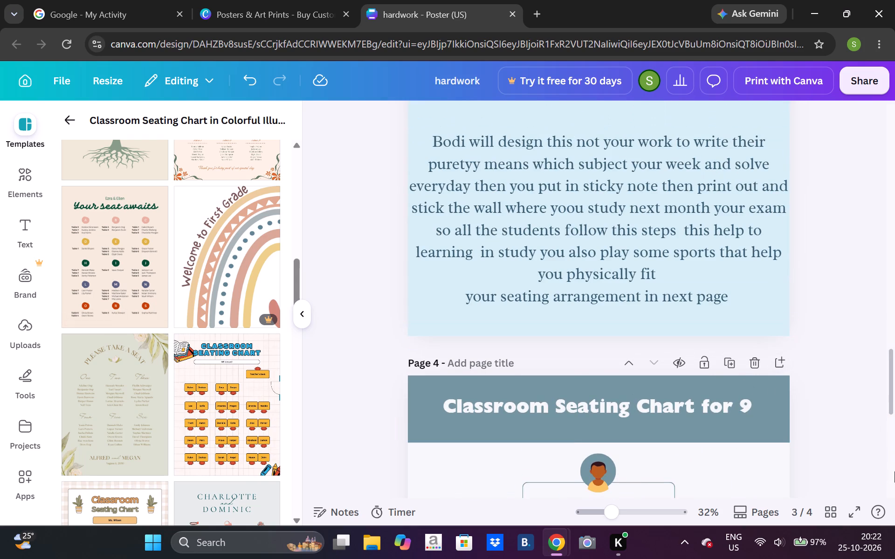
pyautogui.click(894, 471)
# Browse the "More like this" templates for the Classroom Seating Chart through to the end of the list, and return to its start.
pyautogui.click(296, 349)
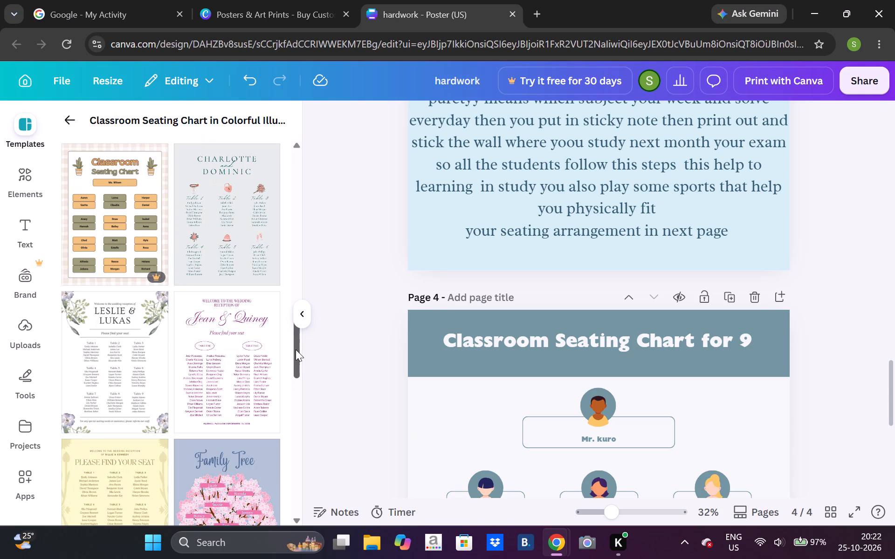
pyautogui.click(303, 373)
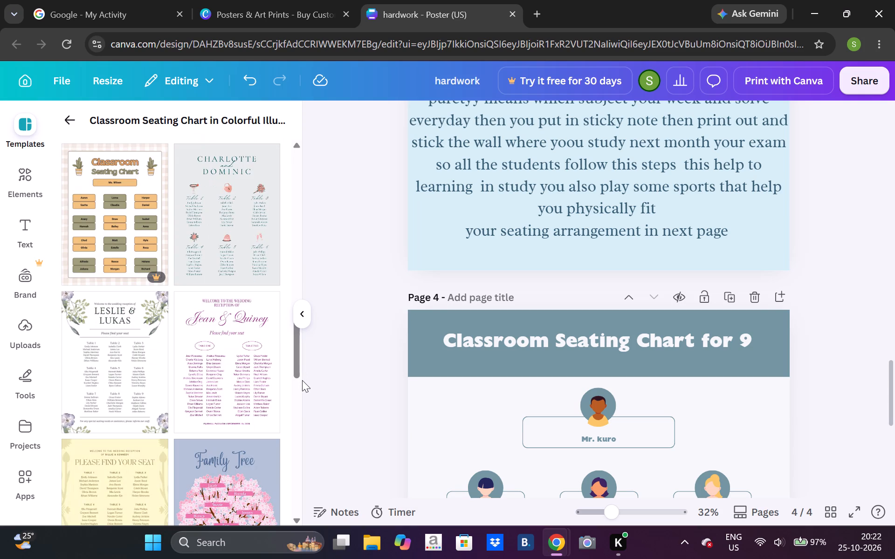
pyautogui.click(297, 385)
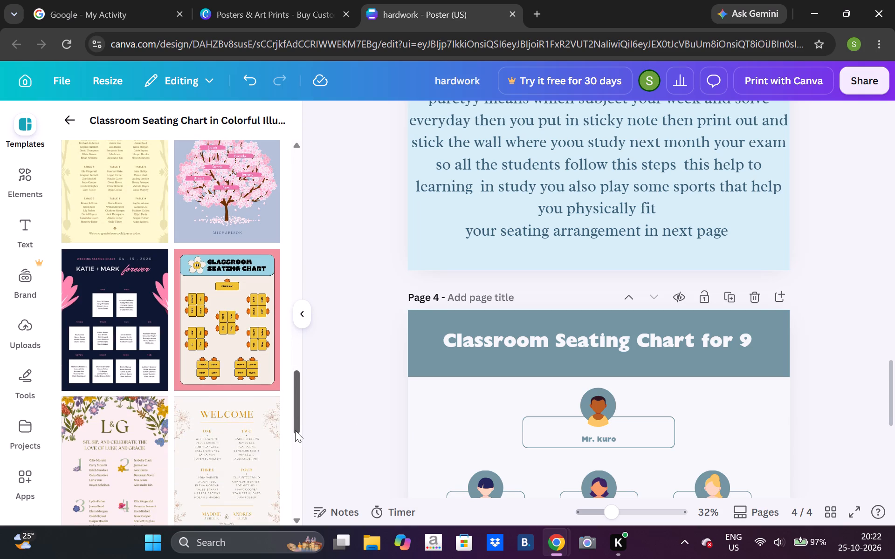
pyautogui.click(295, 430)
pyautogui.click(296, 448)
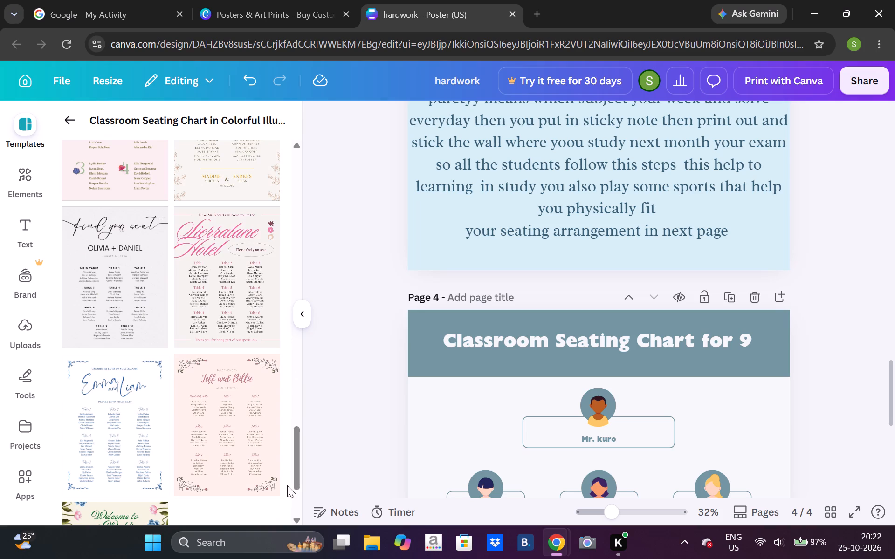
pyautogui.tripleClick(295, 515)
pyautogui.doubleClick(295, 515)
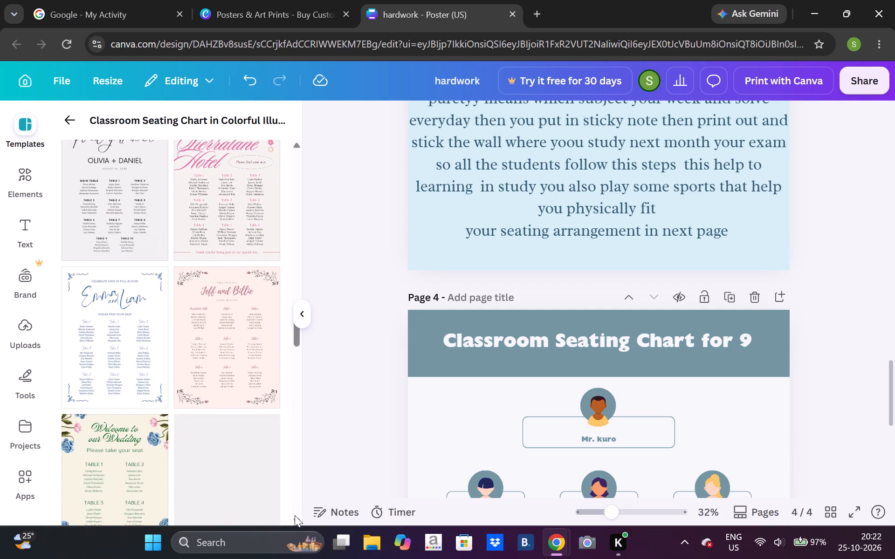
pyautogui.tripleClick(295, 515)
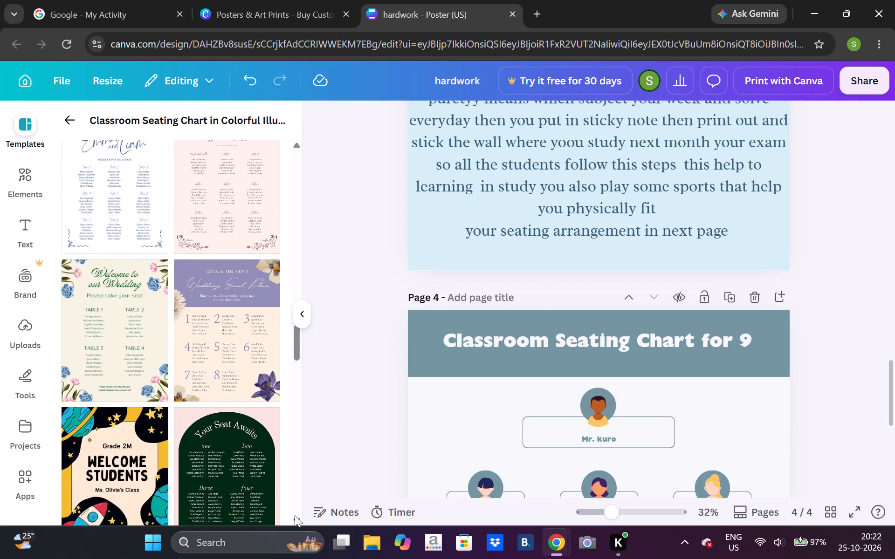
pyautogui.doubleClick(295, 515)
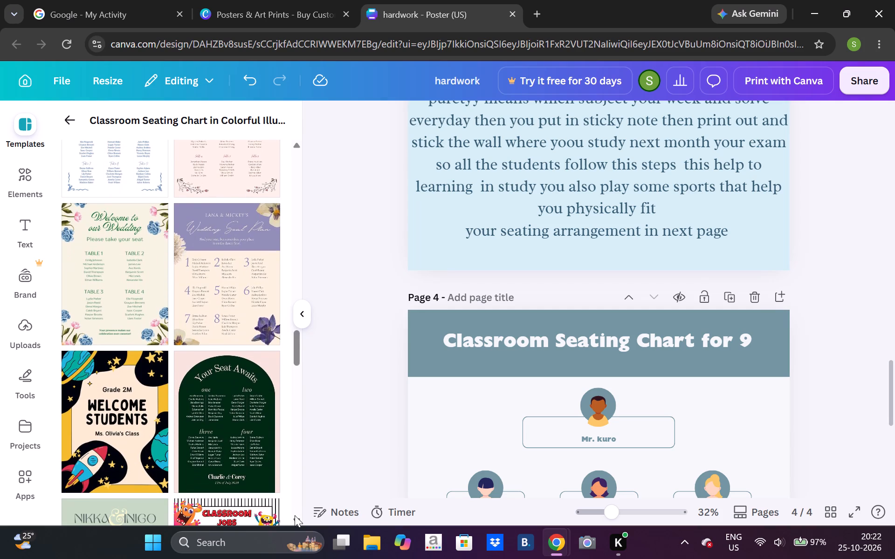
pyautogui.tripleClick(295, 523)
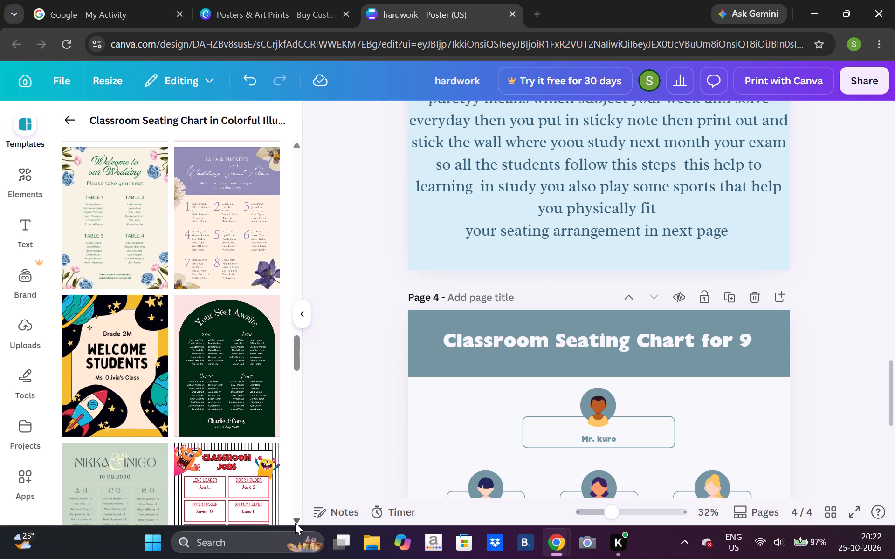
pyautogui.tripleClick(295, 523)
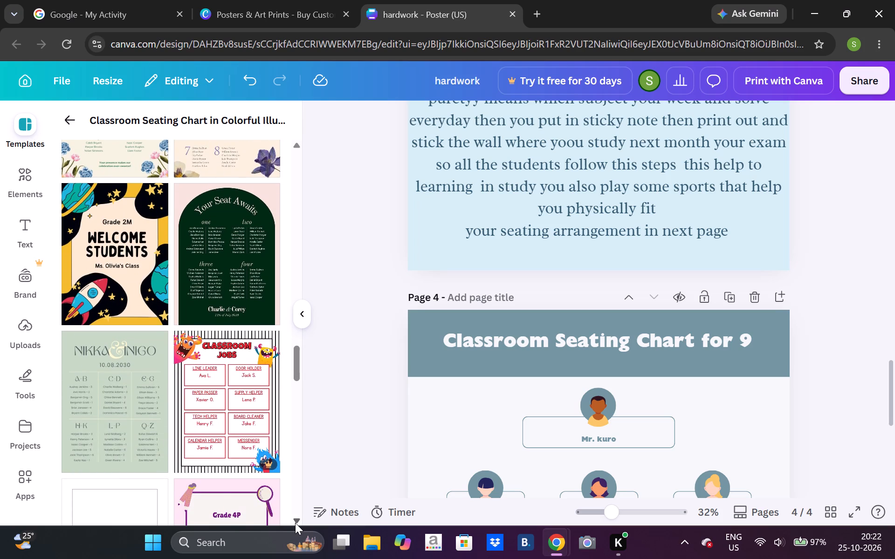
pyautogui.tripleClick(295, 523)
pyautogui.click(295, 523)
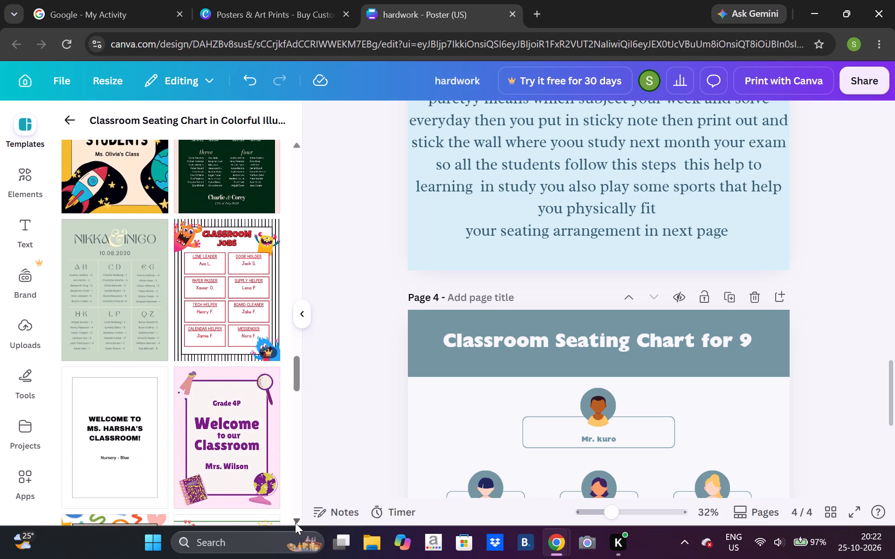
pyautogui.tripleClick(295, 523)
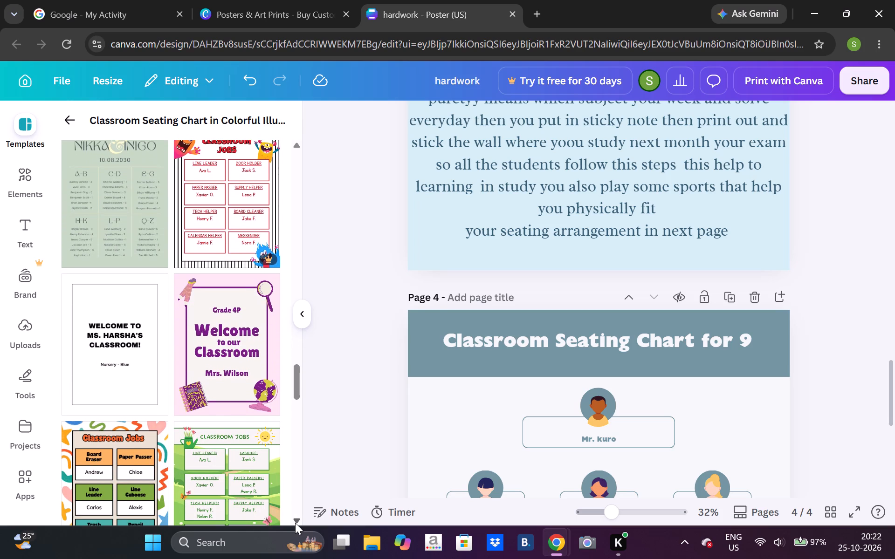
pyautogui.tripleClick(295, 523)
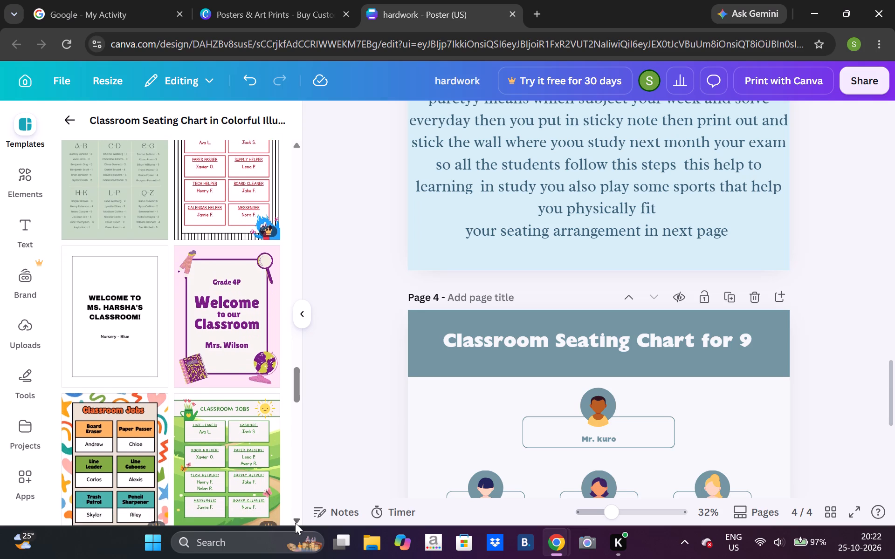
pyautogui.tripleClick(295, 523)
pyautogui.click(295, 523)
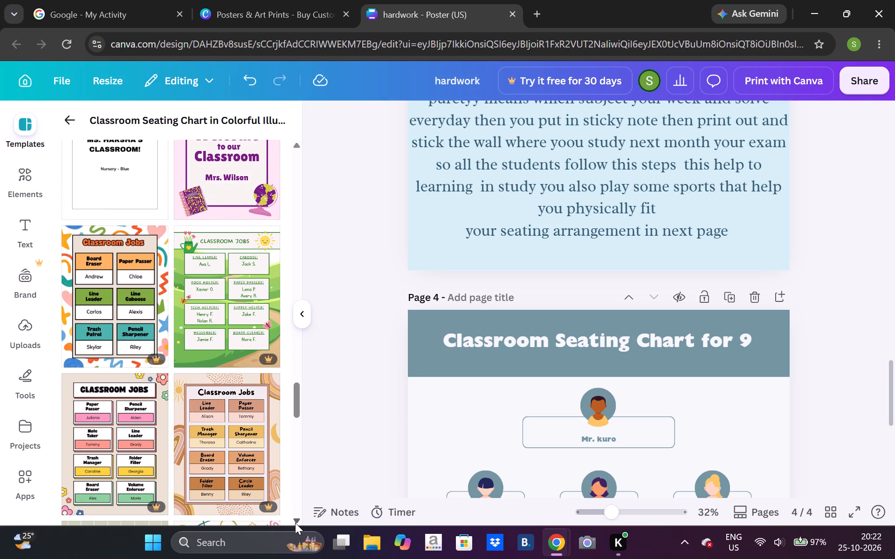
pyautogui.tripleClick(295, 523)
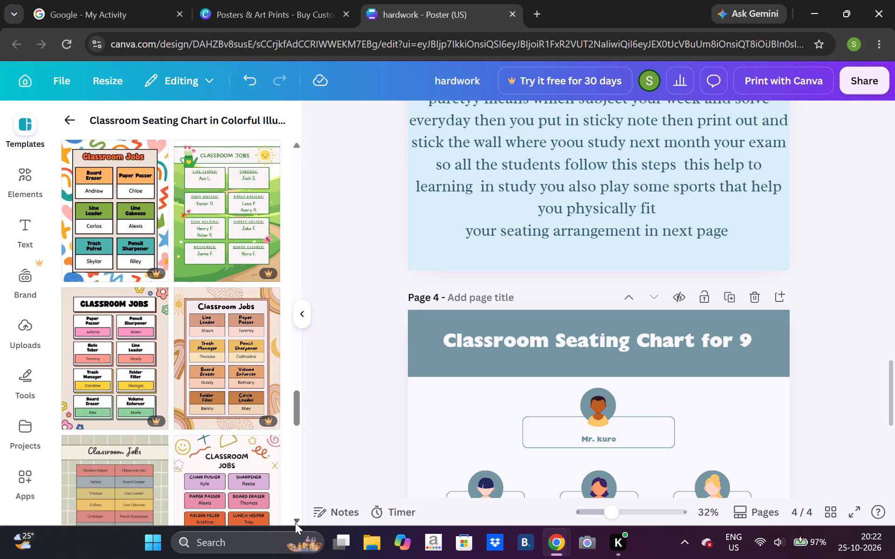
pyautogui.click(295, 523)
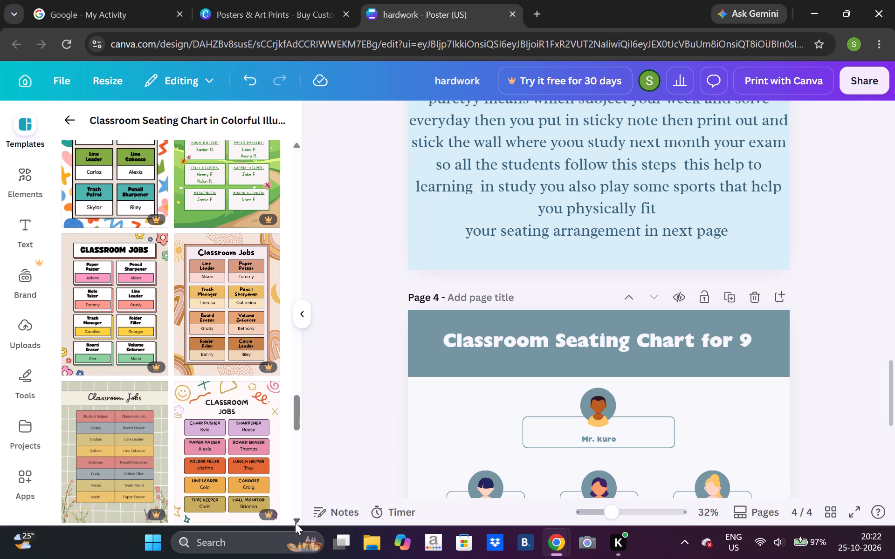
pyautogui.tripleClick(295, 523)
pyautogui.click(295, 523)
pyautogui.tripleClick(295, 523)
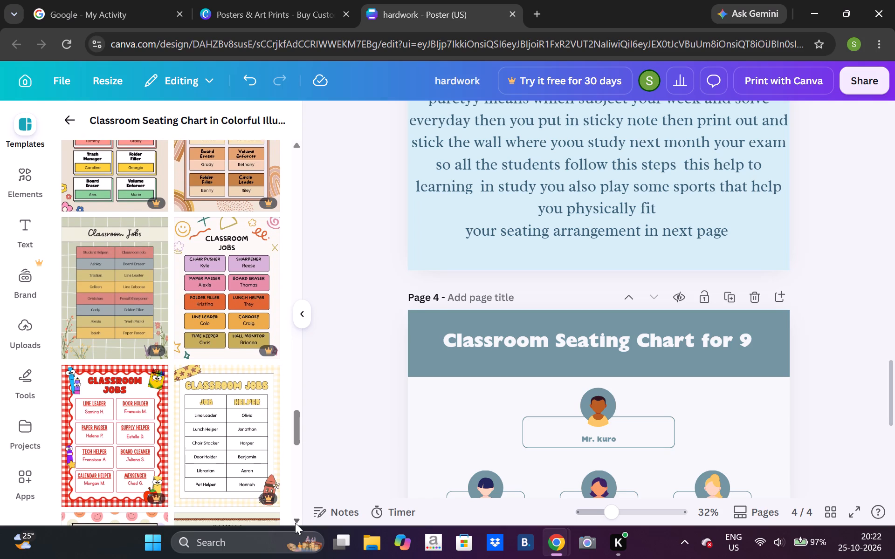
pyautogui.tripleClick(295, 523)
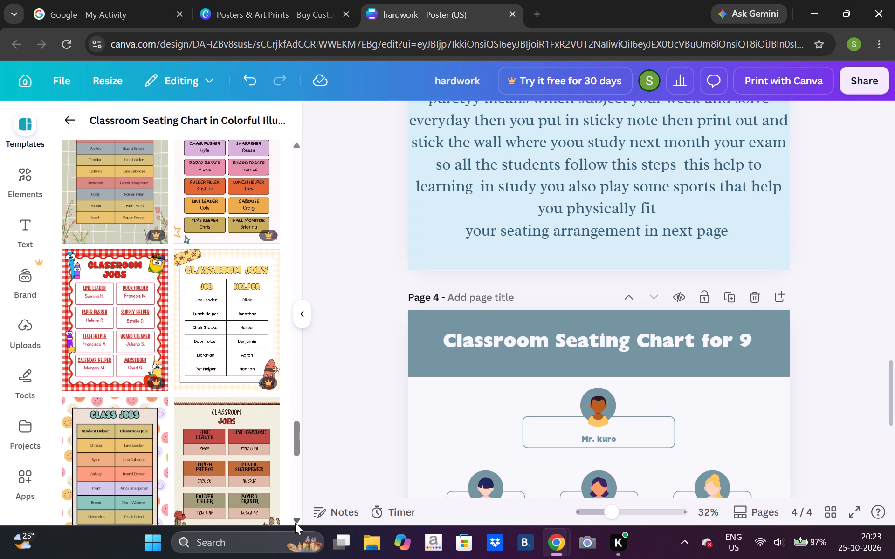
pyautogui.tripleClick(295, 523)
pyautogui.tripleClick(295, 523)
pyautogui.tripleClick(295, 523)
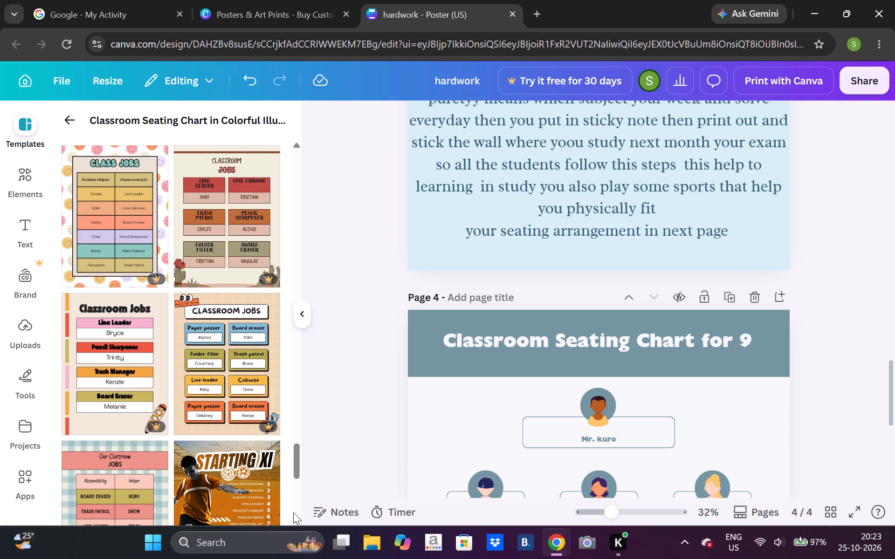
pyautogui.doubleClick(293, 512)
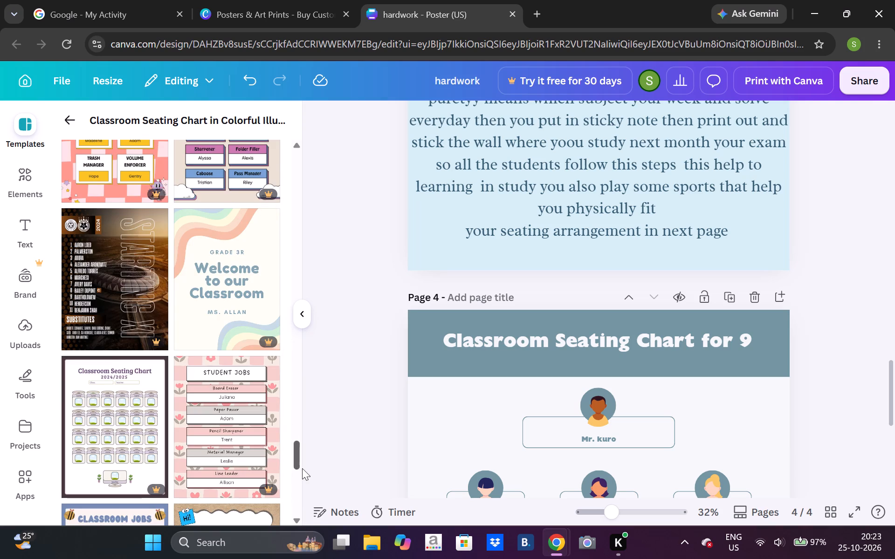
pyautogui.tripleClick(300, 516)
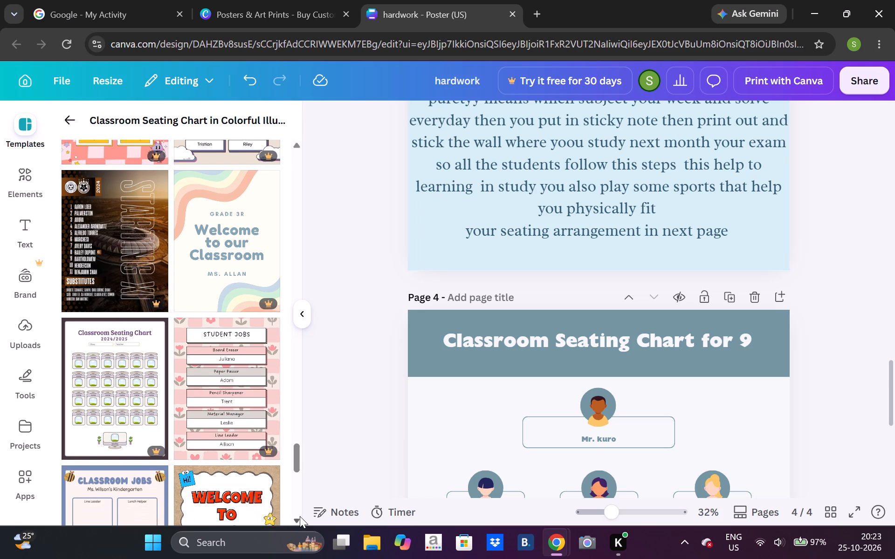
pyautogui.tripleClick(300, 516)
pyautogui.doubleClick(300, 516)
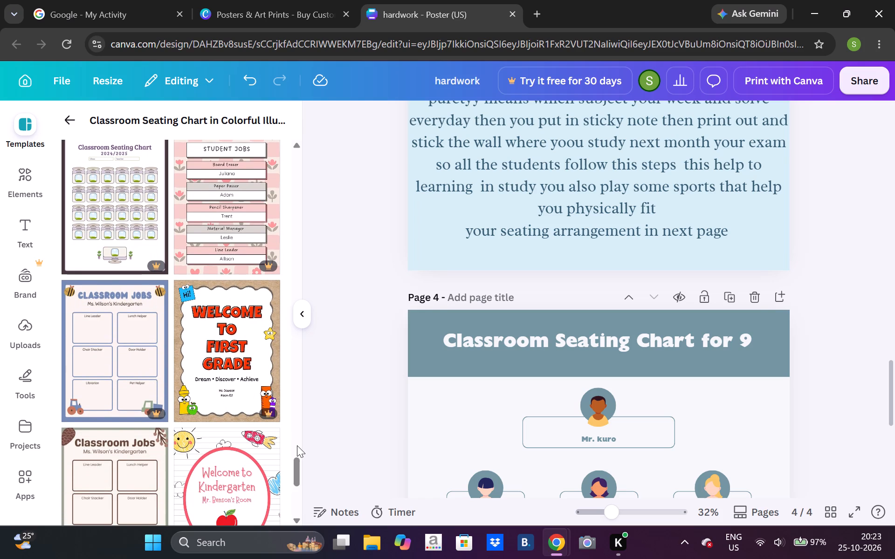
pyautogui.tripleClick(294, 515)
pyautogui.click(294, 515)
pyautogui.click(294, 515)
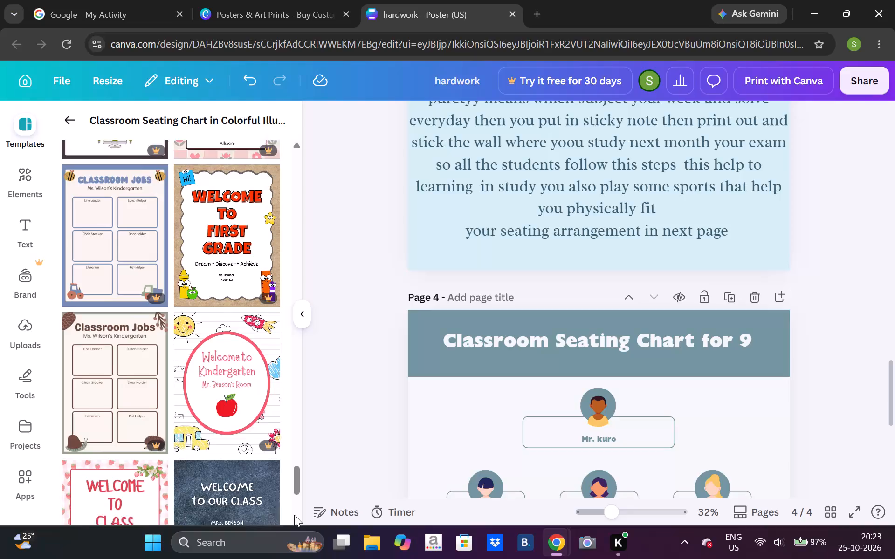
pyautogui.tripleClick(294, 515)
pyautogui.tripleClick(294, 515)
pyautogui.tripleClick(294, 515)
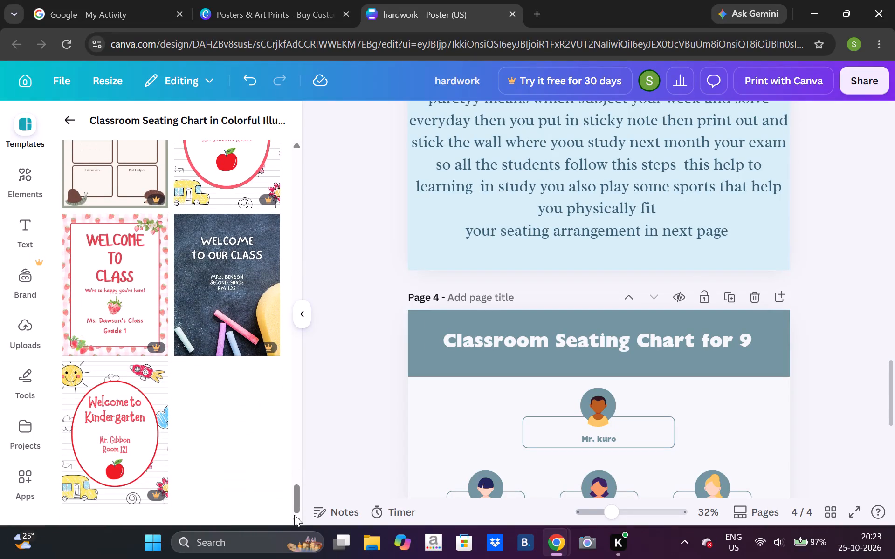
pyautogui.click(296, 152)
pyautogui.doubleClick(296, 152)
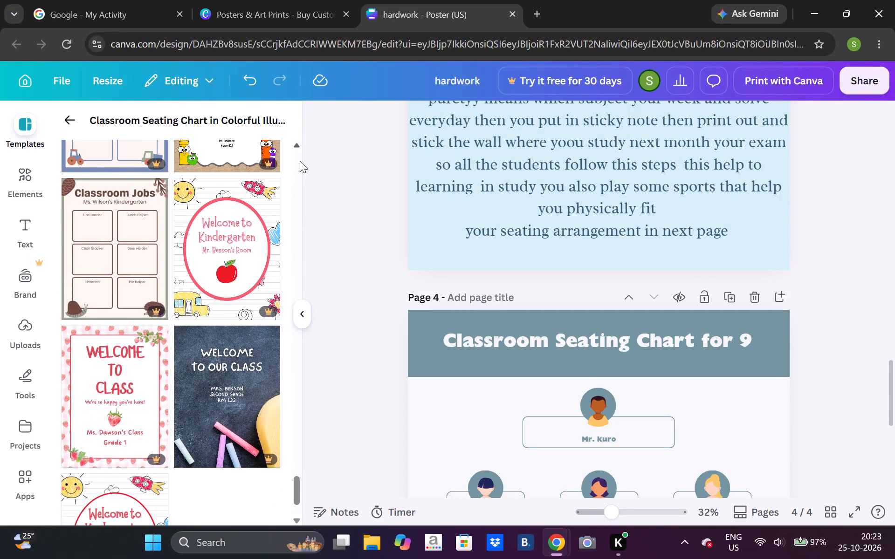
pyautogui.doubleClick(296, 150)
pyautogui.click(296, 150)
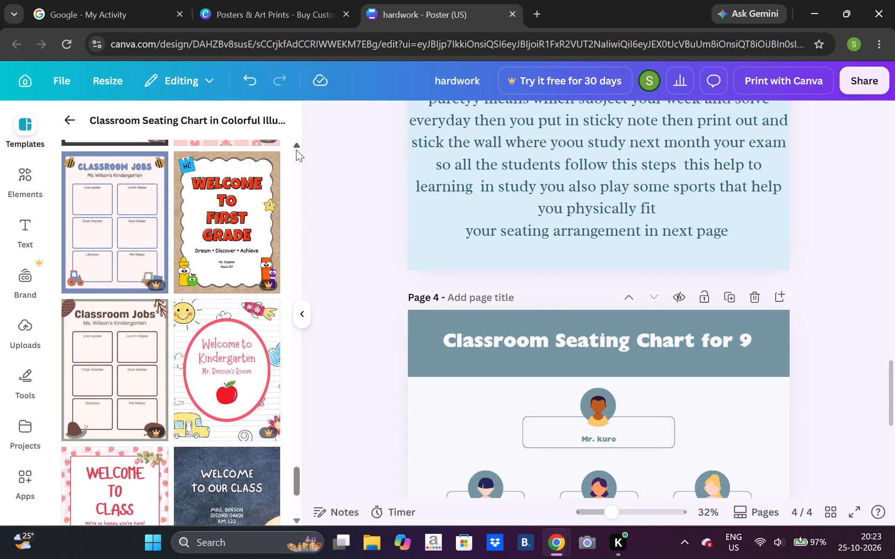
pyautogui.click(296, 147)
pyautogui.moveTo(296, 147); pyautogui.dragTo(301, 148)
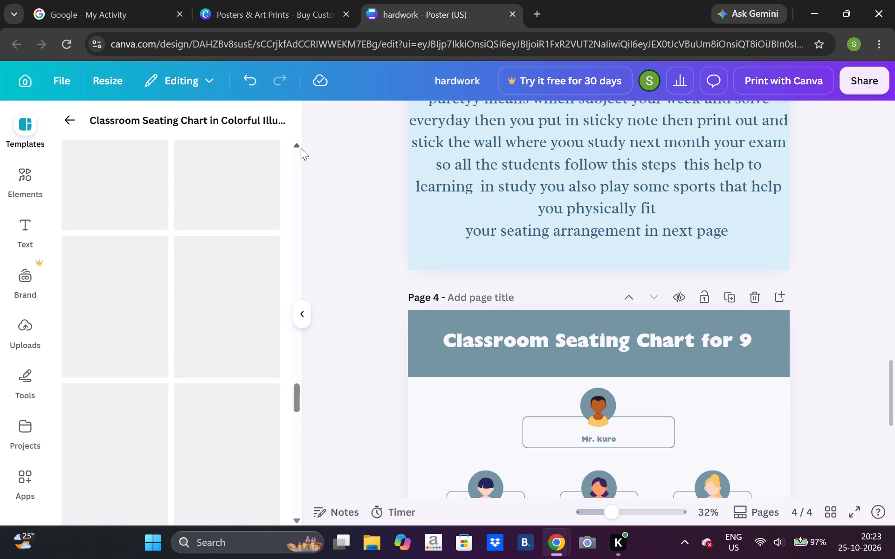
pyautogui.moveTo(301, 148); pyautogui.dragTo(298, 146)
pyautogui.moveTo(298, 146); pyautogui.dragTo(294, 149)
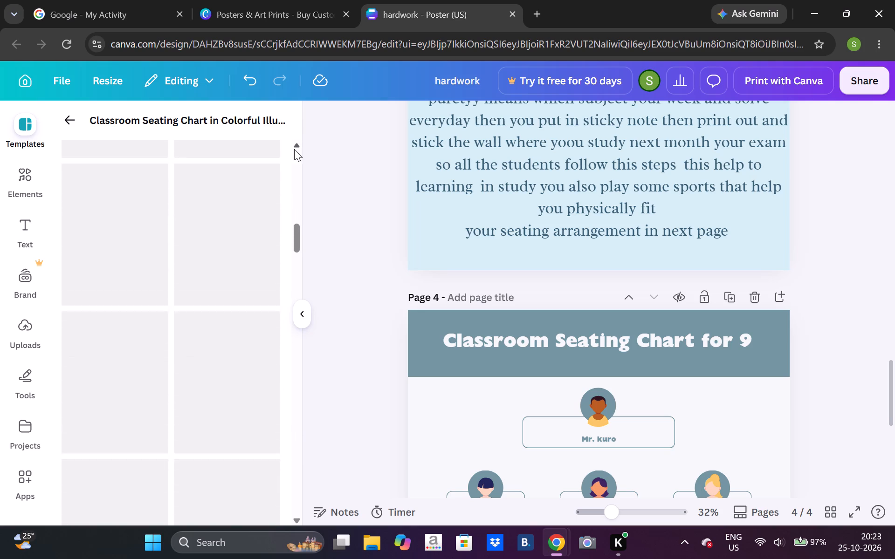
pyautogui.moveTo(294, 149); pyautogui.dragTo(296, 149)
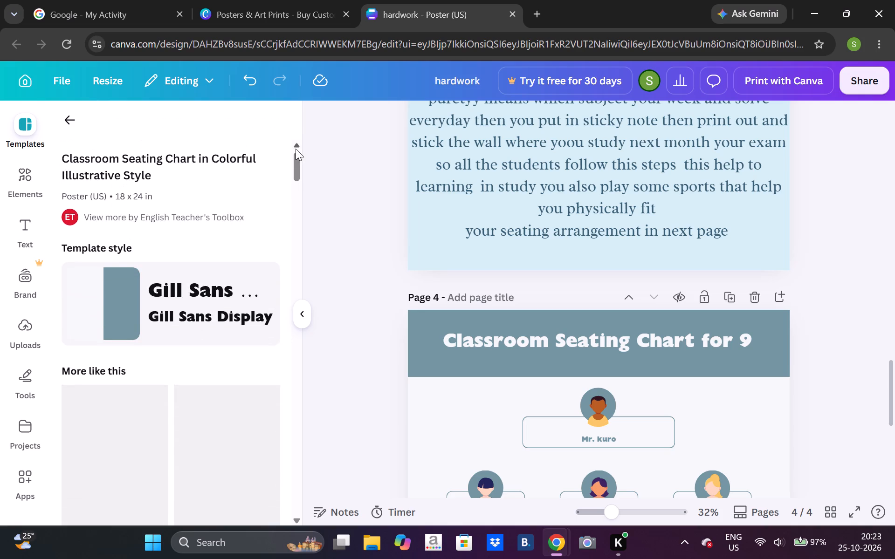
pyautogui.moveTo(296, 149); pyautogui.dragTo(296, 199)
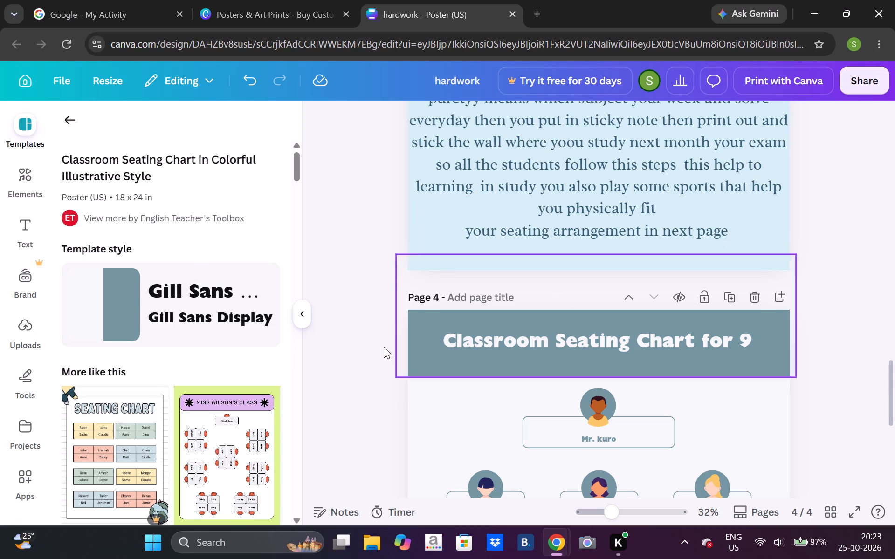
# Review the poster backwards from the seating chart on page 4 through the explanation and timetable pages to the page 1 title.
pyautogui.tripleClick(894, 310)
pyautogui.tripleClick(894, 310)
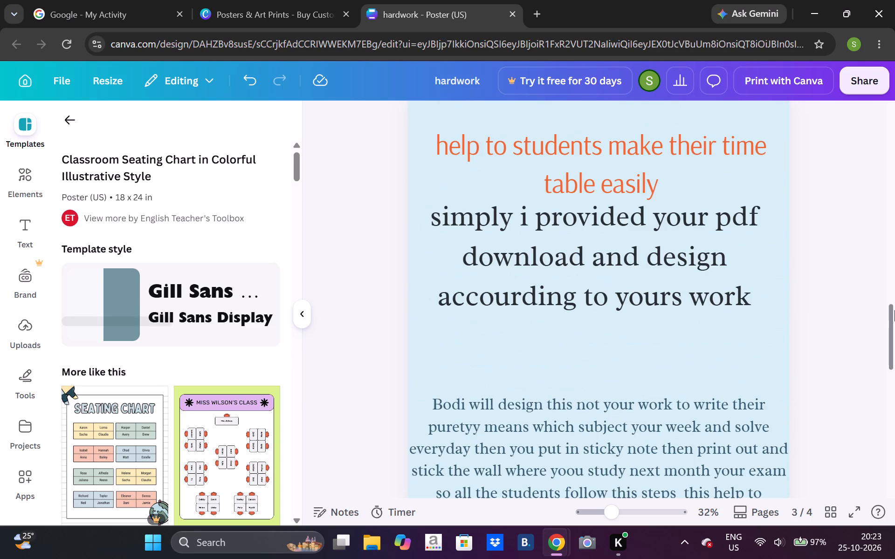
pyautogui.press('Up')
pyautogui.press('Up')
pyautogui.press('Up')
pyautogui.press('Up')
pyautogui.press('Up')
pyautogui.press('Up')
pyautogui.press('Up')
pyautogui.press('Up')
pyautogui.press('Up')
pyautogui.press('Up')
pyautogui.press('Up')
pyautogui.press('Up')
pyautogui.press('Up')
pyautogui.press('Up')
pyautogui.press('Up')
pyautogui.press('Up')
pyautogui.press('Up')
pyautogui.press('Up')
pyautogui.press('Up')
pyautogui.press('Up')
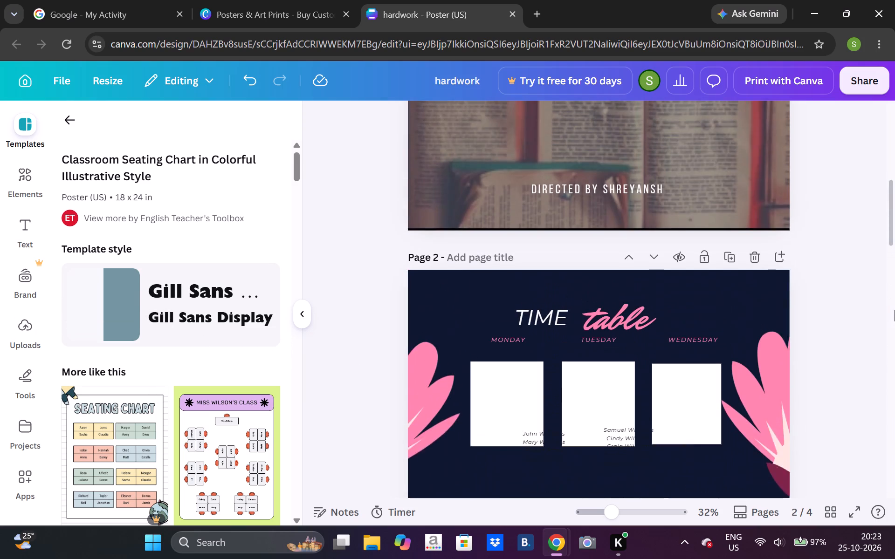
pyautogui.press('Up')
pyautogui.press('Up')
pyautogui.press('Up')
pyautogui.press('Up')
pyautogui.press('Up')
pyautogui.press('Up')
pyautogui.press('Up')
pyautogui.press('Up')
pyautogui.press('Up')
pyautogui.press('Up')
pyautogui.press('Up')
pyautogui.press('Up')
pyautogui.press('Up')
pyautogui.press('Up')
pyautogui.press('Up')
pyautogui.press('Up')
pyautogui.press('Up')
pyautogui.press('Up')
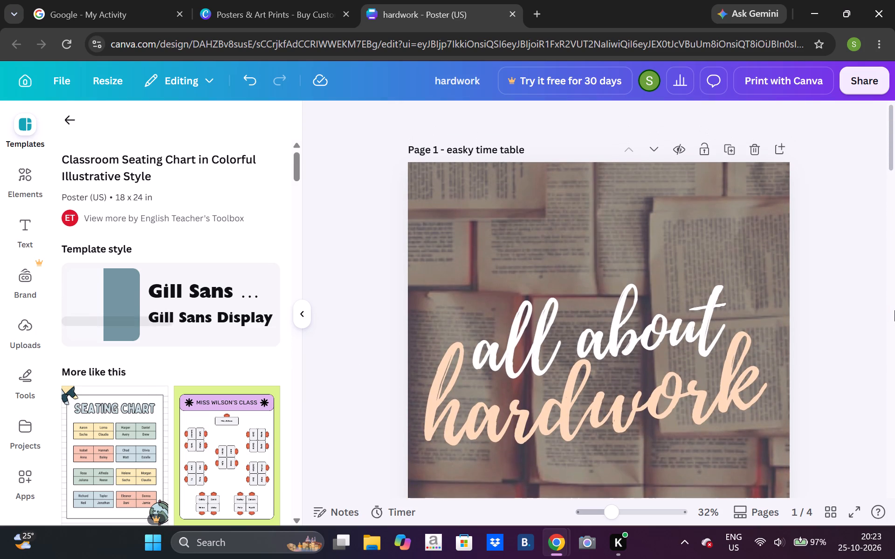
pyautogui.press('Up')
pyautogui.press('Down')
pyautogui.press('Up')
# Review the poster forward from the page 1 title through the timetable and explanation pages to the bottom of the page 4 seating chart.
pyautogui.press('Down')
pyautogui.press('Down')
pyautogui.press('Down')
pyautogui.press('Down')
pyautogui.press('Down')
pyautogui.press('Down')
pyautogui.press('Down')
pyautogui.press('Down')
pyautogui.press('Down')
pyautogui.press('Down')
pyautogui.press('Down')
pyautogui.press('Down')
pyautogui.press('Down')
pyautogui.press('Down')
pyautogui.press('Down')
pyautogui.press('Down')
pyautogui.press('Down')
pyautogui.press('Down')
pyautogui.press('Down')
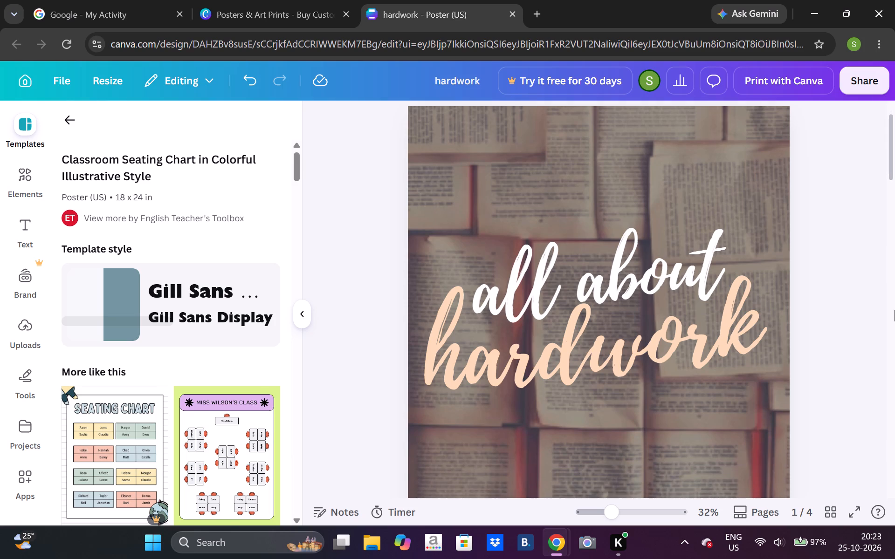
pyautogui.press('Down')
pyautogui.press('Down')
pyautogui.press('Down')
pyautogui.press('Down')
pyautogui.press('Down')
pyautogui.press('Down')
pyautogui.press('Down')
pyautogui.press('Down')
pyautogui.press('Down')
pyautogui.press('Down')
pyautogui.press('Down')
pyautogui.press('Down')
pyautogui.press('Down')
pyautogui.press('Down')
pyautogui.press('Down')
pyautogui.press('Down')
pyautogui.press('Down')
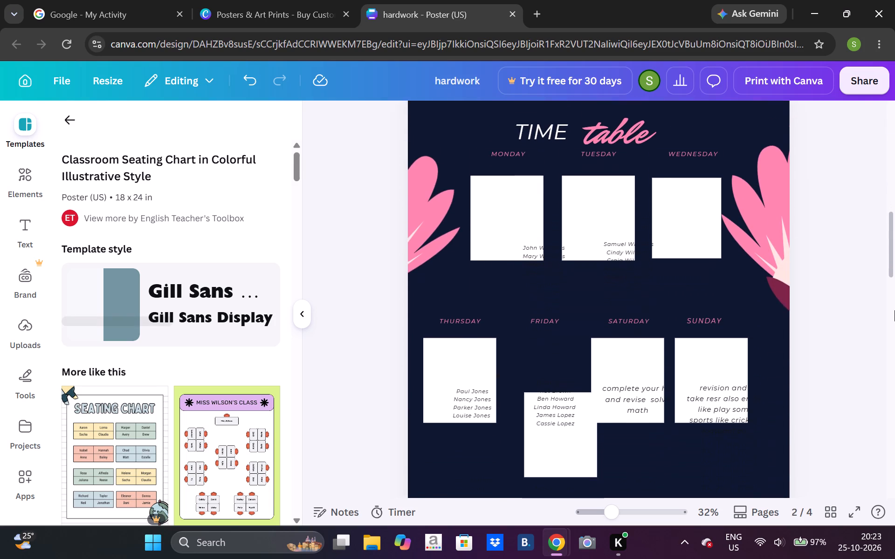
pyautogui.press('Down')
pyautogui.press('Down')
pyautogui.press('Down')
pyautogui.press('Down')
pyautogui.press('Down')
pyautogui.press('Down')
pyautogui.press('Down')
pyautogui.press('Down')
pyautogui.press('Down')
pyautogui.press('Down')
pyautogui.press('Down')
pyautogui.press('Down')
pyautogui.press('Down')
pyautogui.press('Down')
pyautogui.press('Down')
pyautogui.press('Down')
pyautogui.press('Down')
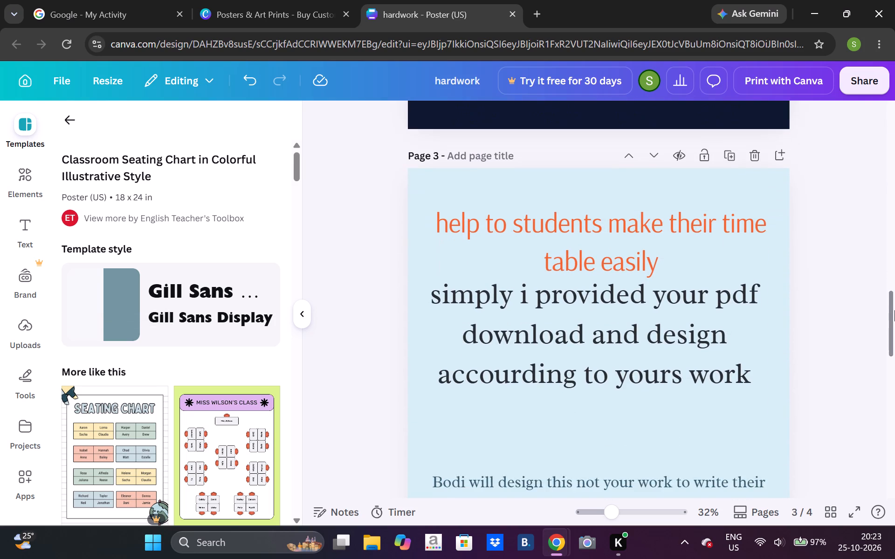
pyautogui.press('Down')
pyautogui.press('Down')
pyautogui.press('Down')
pyautogui.press('Down')
pyautogui.press('Down')
pyautogui.press('Down')
pyautogui.press('Down')
pyautogui.press('Down')
pyautogui.press('Down')
pyautogui.press('Down')
pyautogui.press('Down')
pyautogui.press('Down')
pyautogui.press('Down')
pyautogui.press('Down')
pyautogui.press('Down')
pyautogui.press('Down')
pyautogui.press('Down')
pyautogui.press('Down')
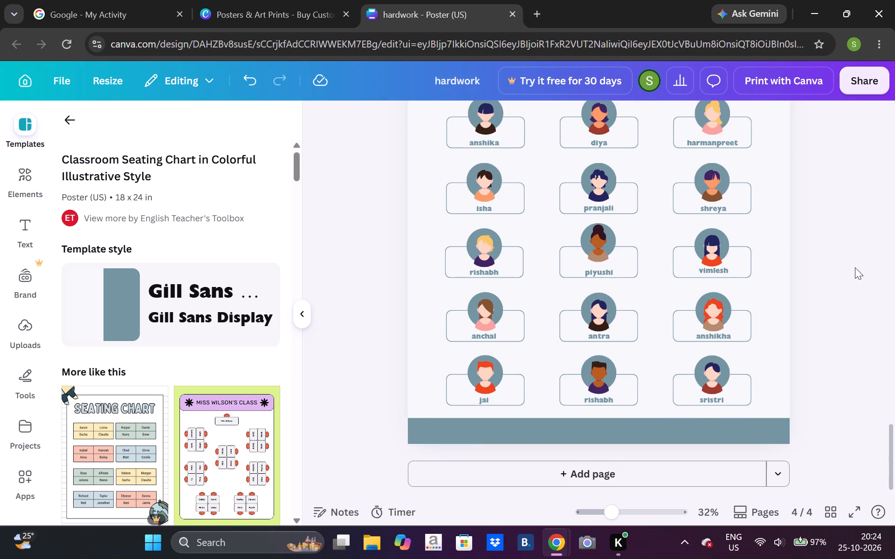
# Review the poster backwards from the seating chart on page 4 through the explanation and timetable pages to page 1.
pyautogui.click(894, 280)
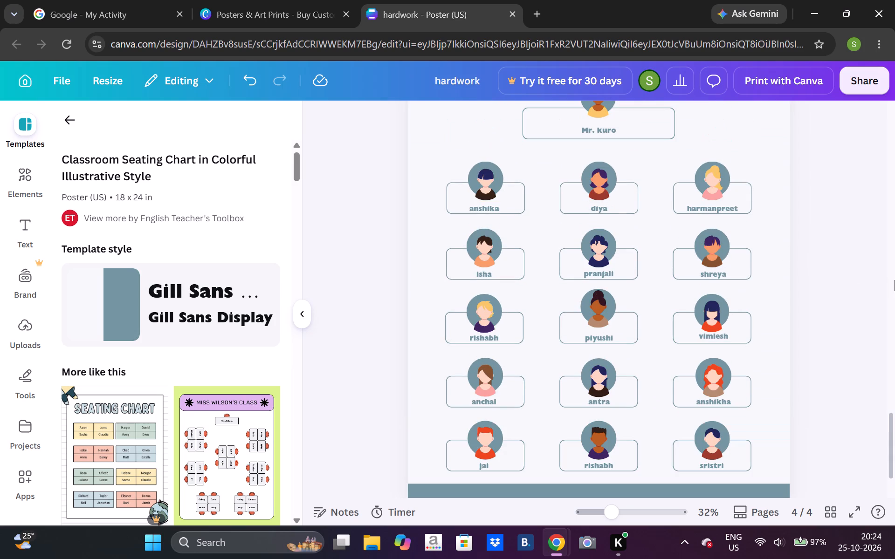
pyautogui.click(894, 280)
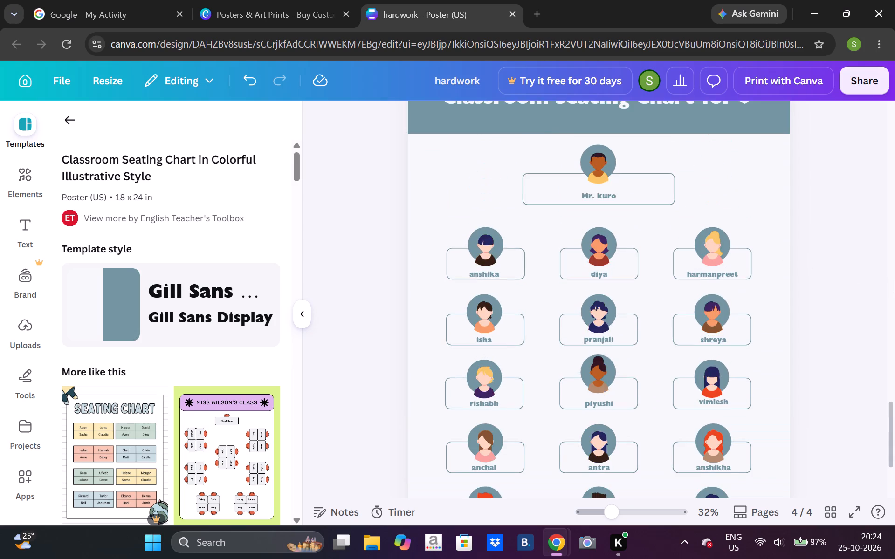
pyautogui.tripleClick(894, 280)
pyautogui.tripleClick(894, 280)
pyautogui.click(894, 280)
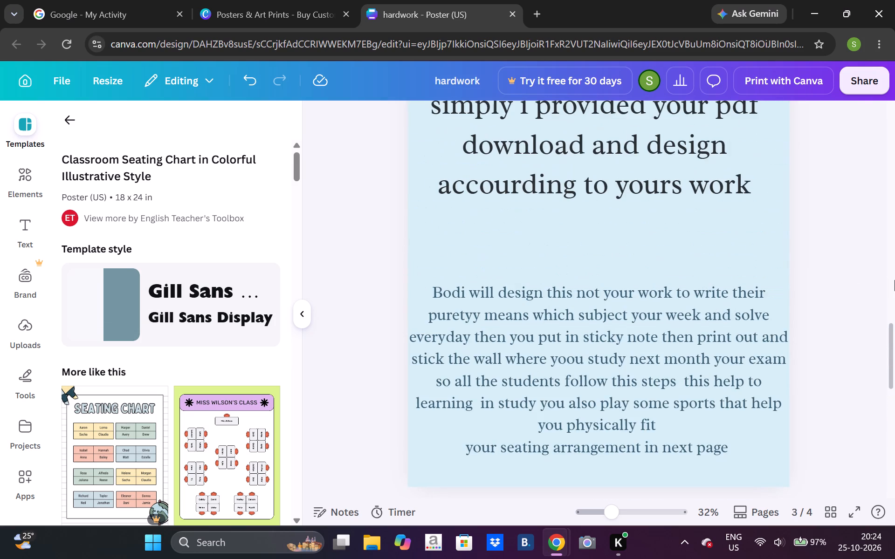
pyautogui.tripleClick(894, 280)
pyautogui.tripleClick(894, 280)
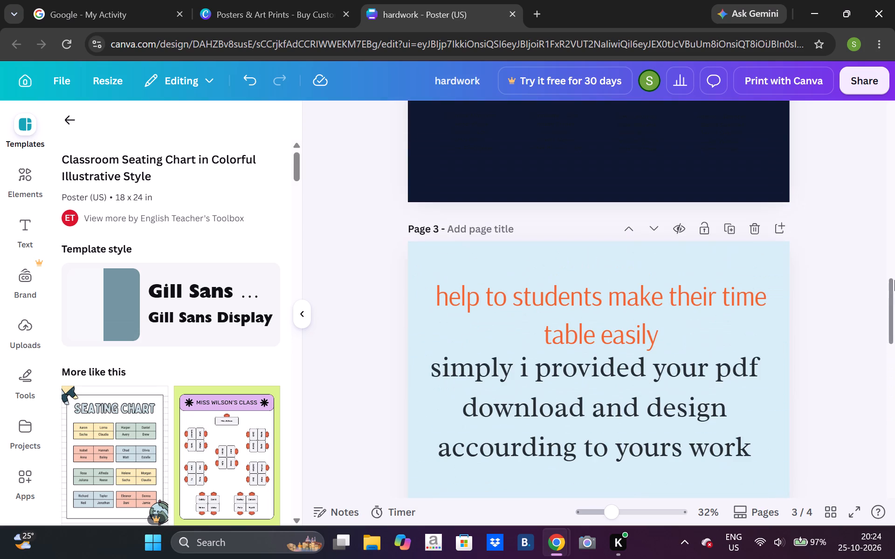
pyautogui.moveTo(894, 280); pyautogui.dragTo(851, 174)
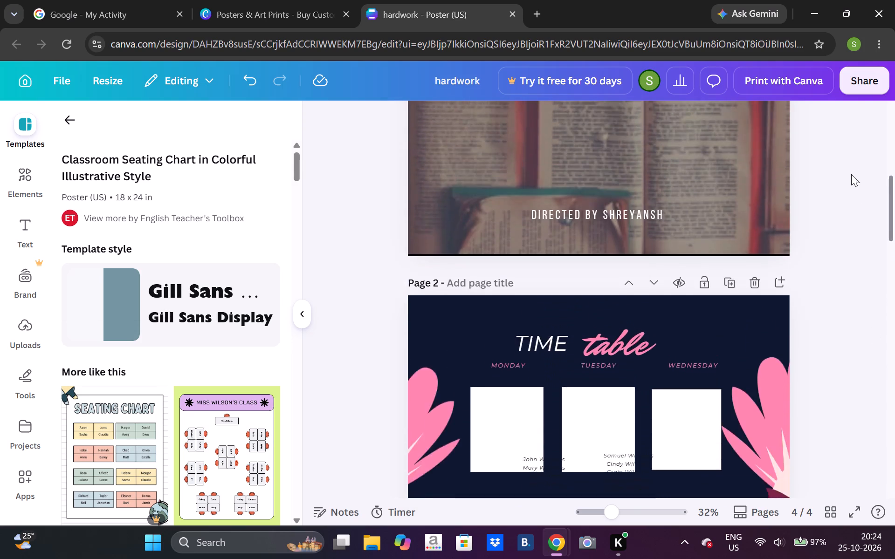
pyautogui.moveTo(851, 174); pyautogui.dragTo(861, 150)
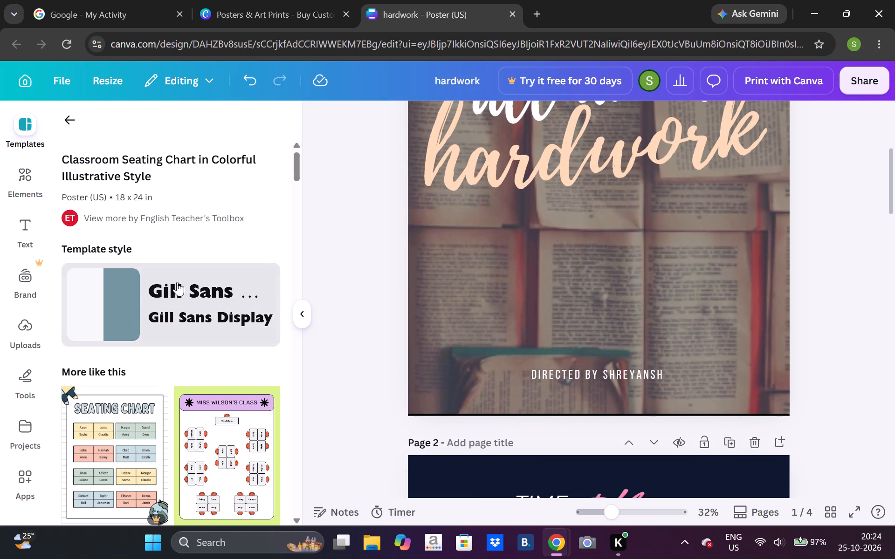
# Browse the "More like this" templates for the Classroom Seating Chart, and return to the main template list.
pyautogui.doubleClick(294, 258)
pyautogui.moveTo(294, 258); pyautogui.dragTo(303, 454)
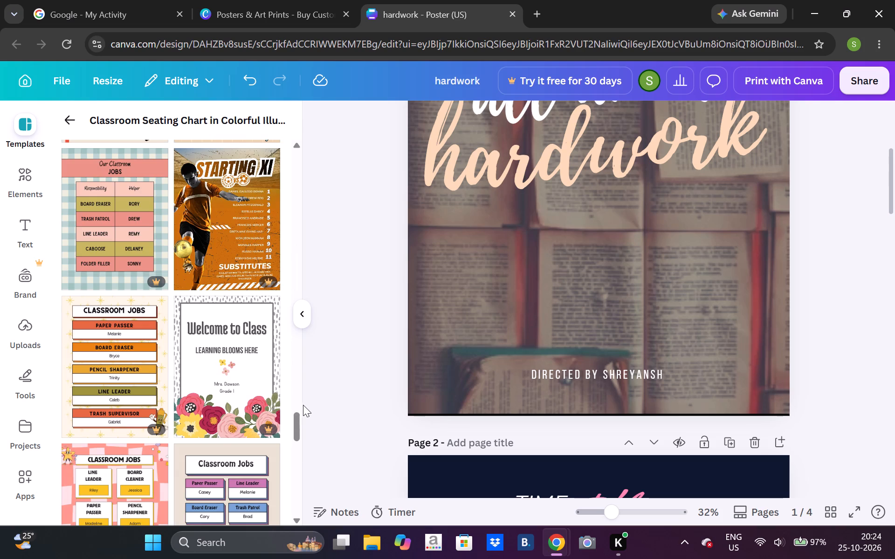
pyautogui.tripleClick(292, 369)
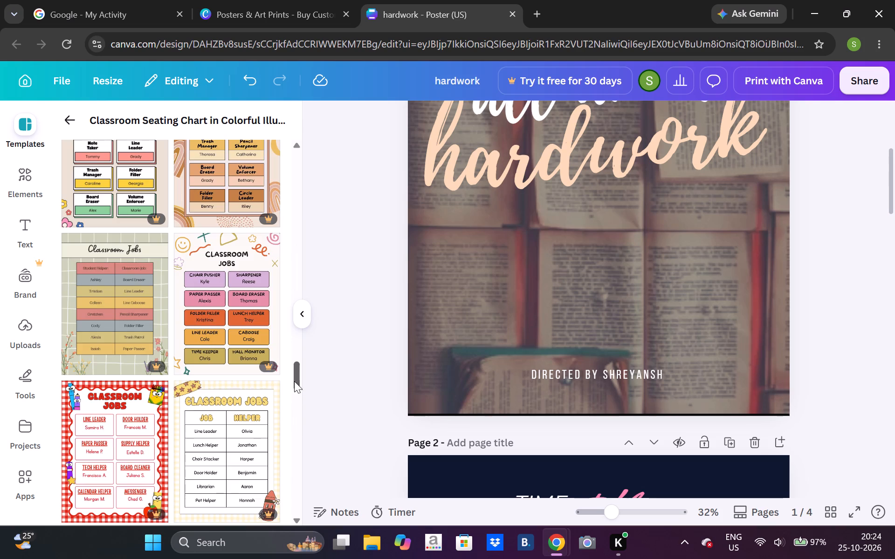
pyautogui.tripleClick(288, 430)
pyautogui.doubleClick(288, 430)
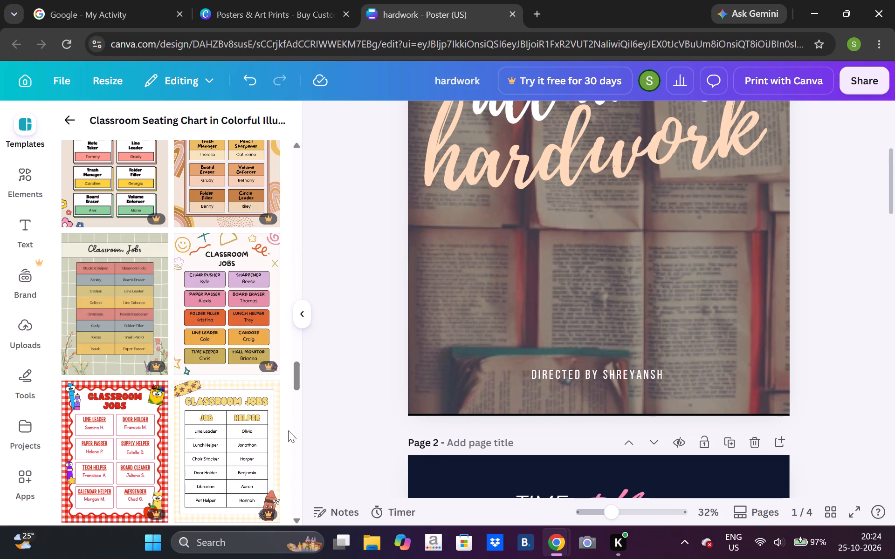
pyautogui.doubleClick(291, 433)
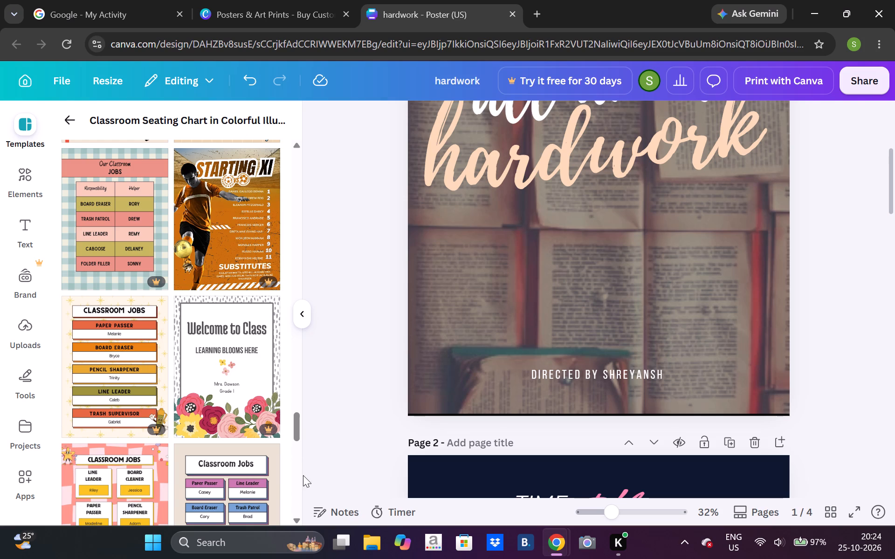
pyautogui.tripleClick(294, 514)
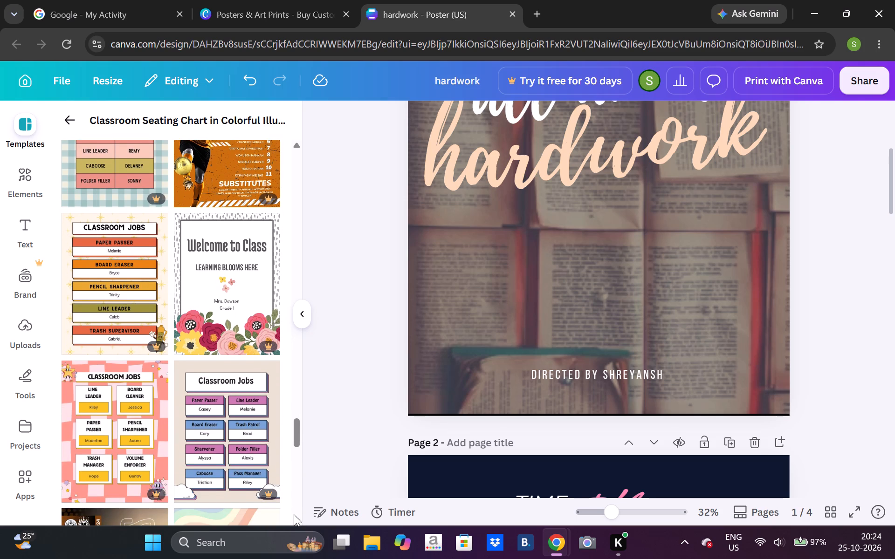
pyautogui.tripleClick(294, 514)
pyautogui.tripleClick(294, 514)
pyautogui.tripleClick(294, 514)
pyautogui.tripleClick(294, 514)
pyautogui.click(294, 514)
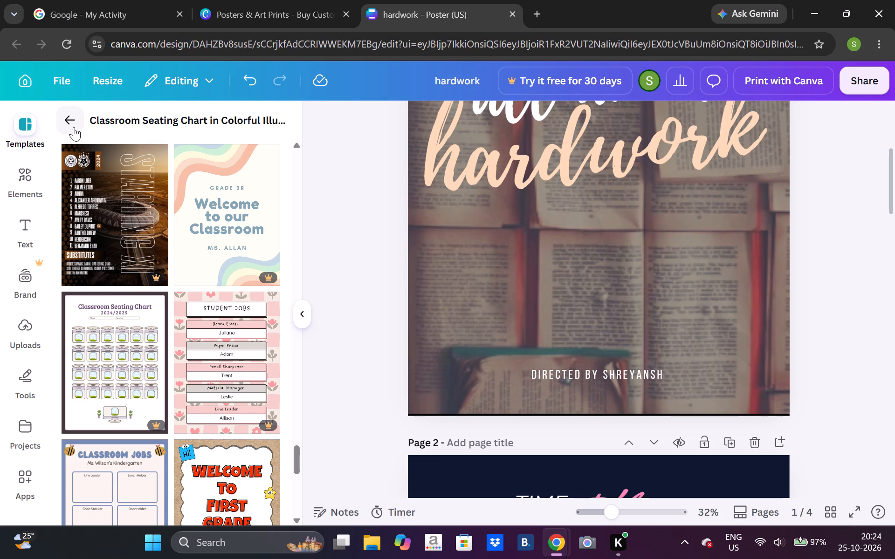
pyautogui.click(74, 127)
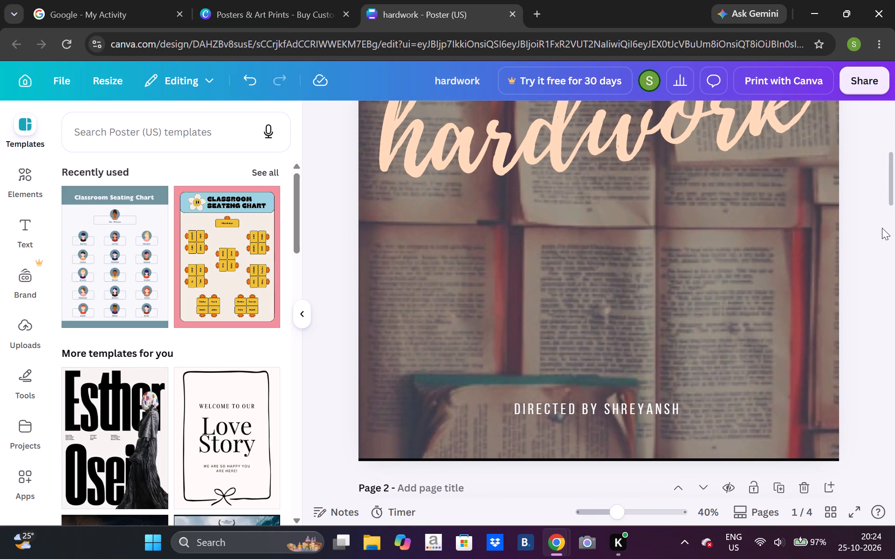
# Review all the pages again from the page 1 title to the bottom of the page 4 seating chart.
pyautogui.tripleClick(894, 129)
pyautogui.doubleClick(894, 129)
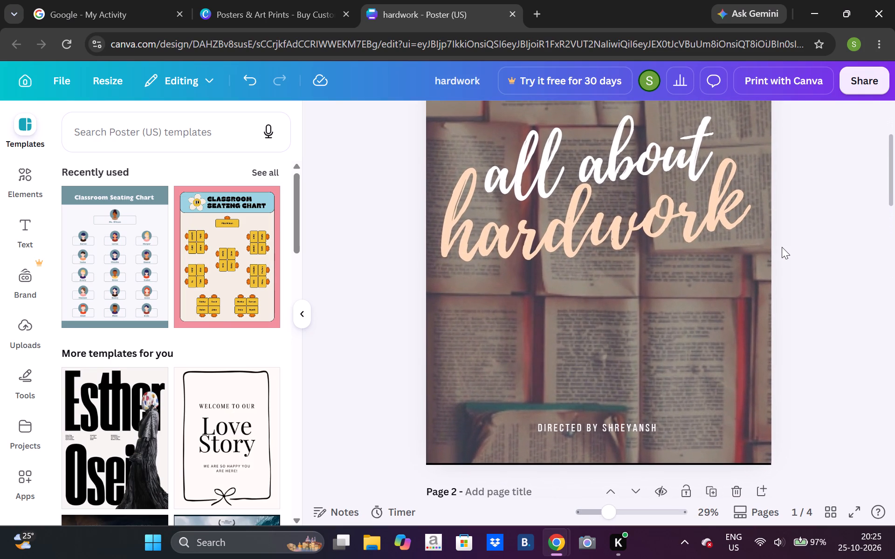
pyautogui.tripleClick(894, 247)
pyautogui.tripleClick(894, 247)
pyautogui.moveTo(894, 247); pyautogui.dragTo(894, 278)
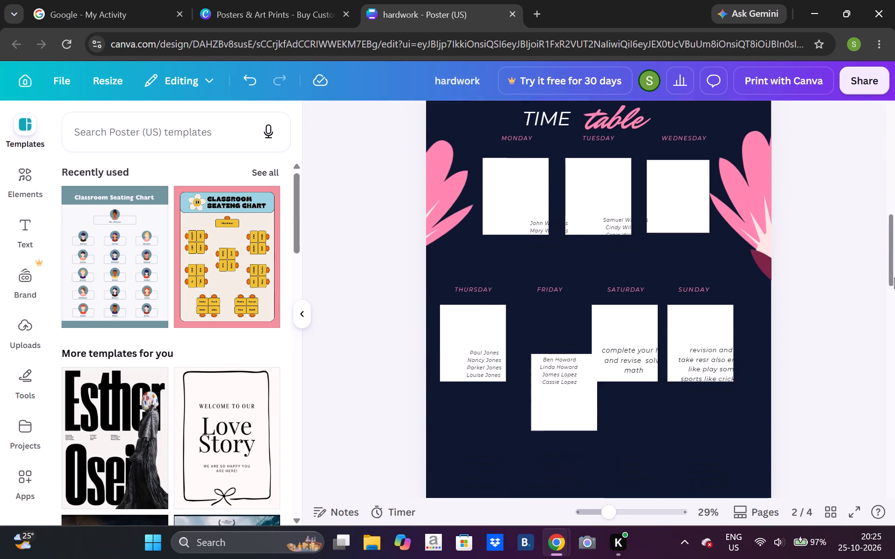
pyautogui.moveTo(894, 278); pyautogui.dragTo(894, 402)
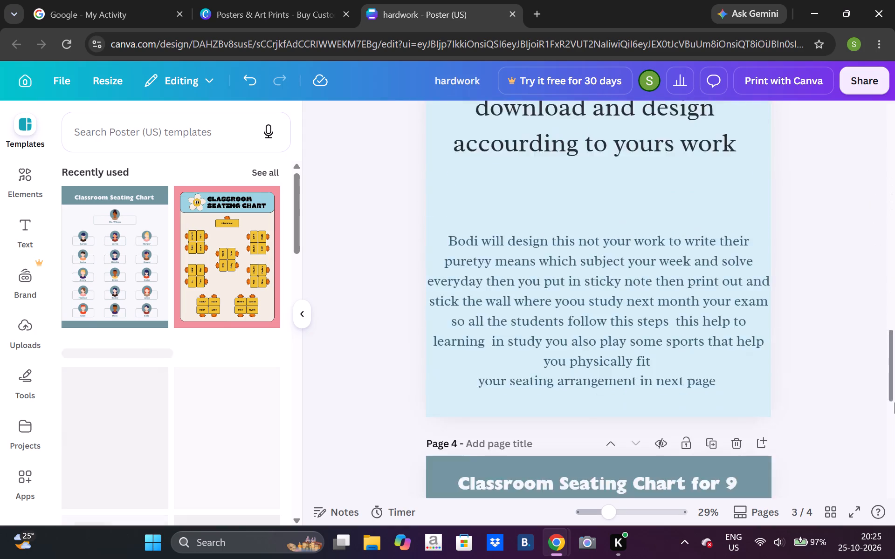
pyautogui.moveTo(894, 402); pyautogui.dragTo(881, 505)
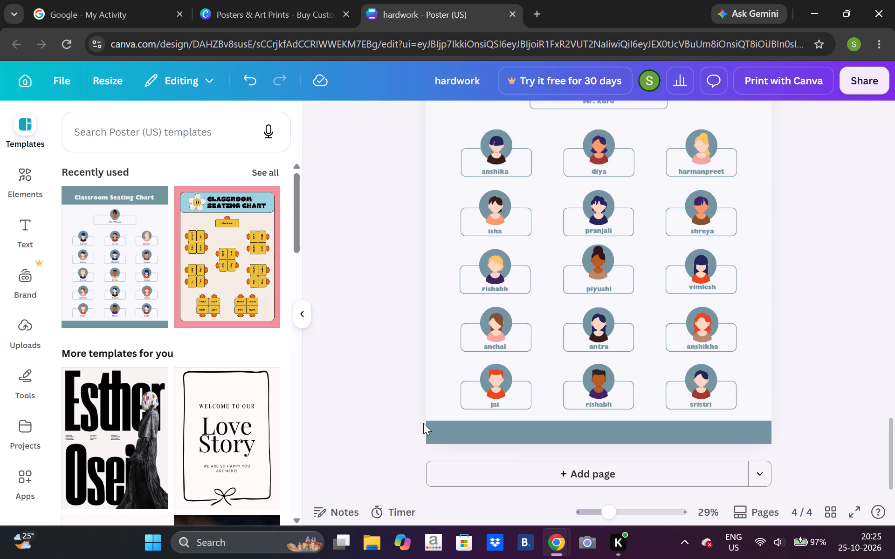
# Recolour the band at the bottom of page 4, trying dark purple, pink and vivid red before choosing light orange.
pyautogui.click(453, 423)
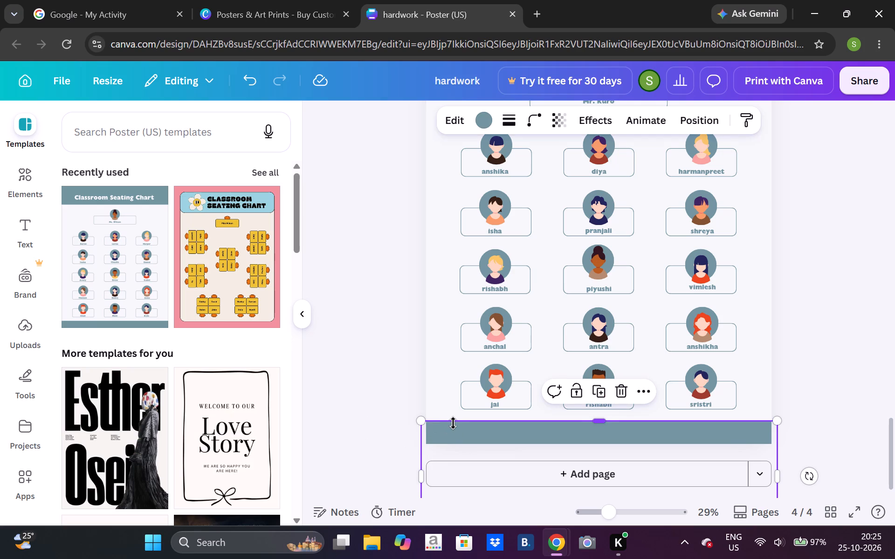
pyautogui.click(482, 112)
pyautogui.click(160, 280)
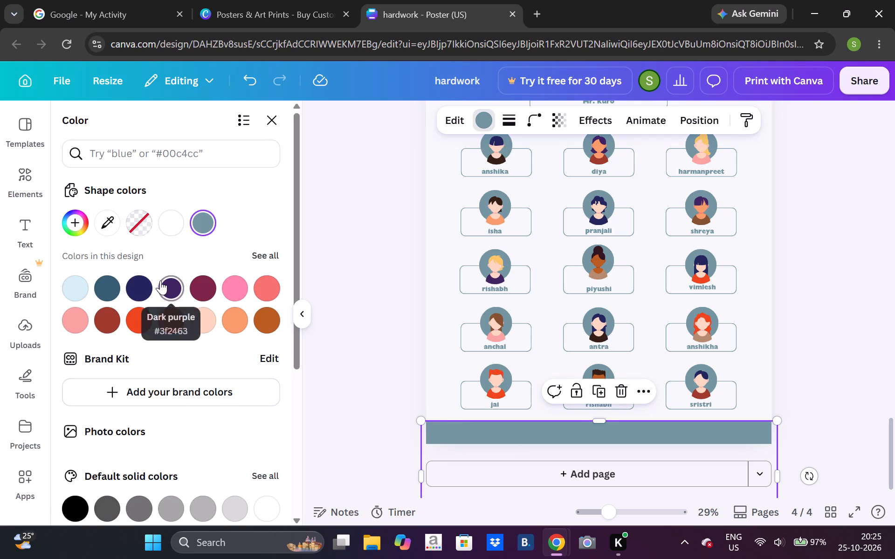
pyautogui.click(179, 293)
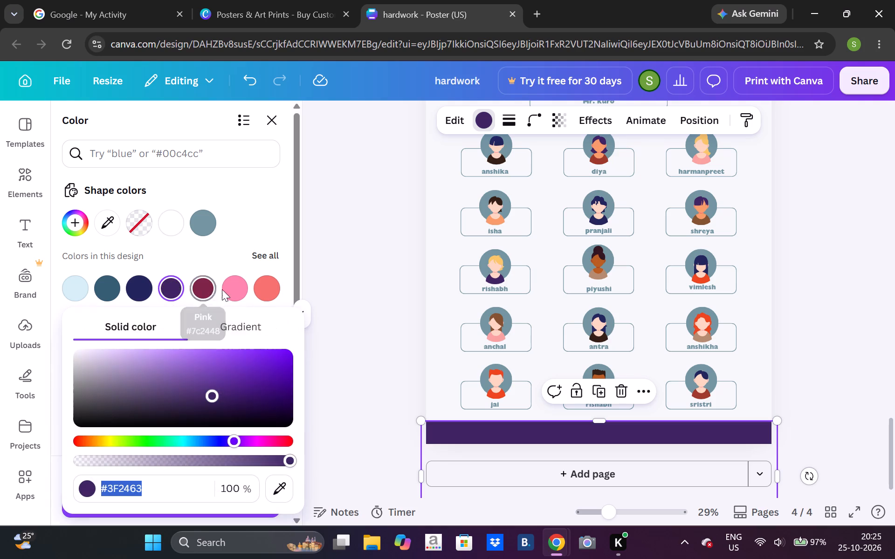
pyautogui.click(235, 289)
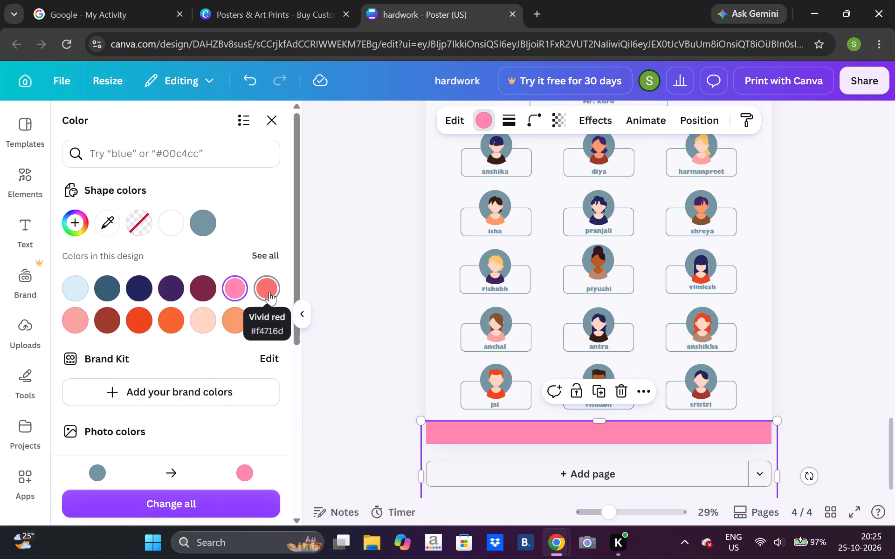
pyautogui.click(269, 292)
pyautogui.click(226, 317)
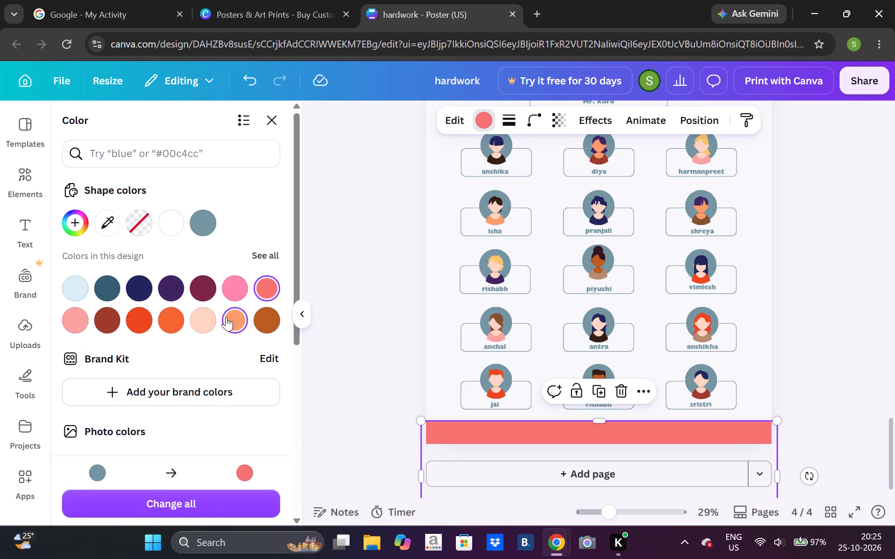
# Recolour the hair of shreya's avatar on page 4, trying light orange #F79B68 before choosing dark blue.
pyautogui.click(742, 206)
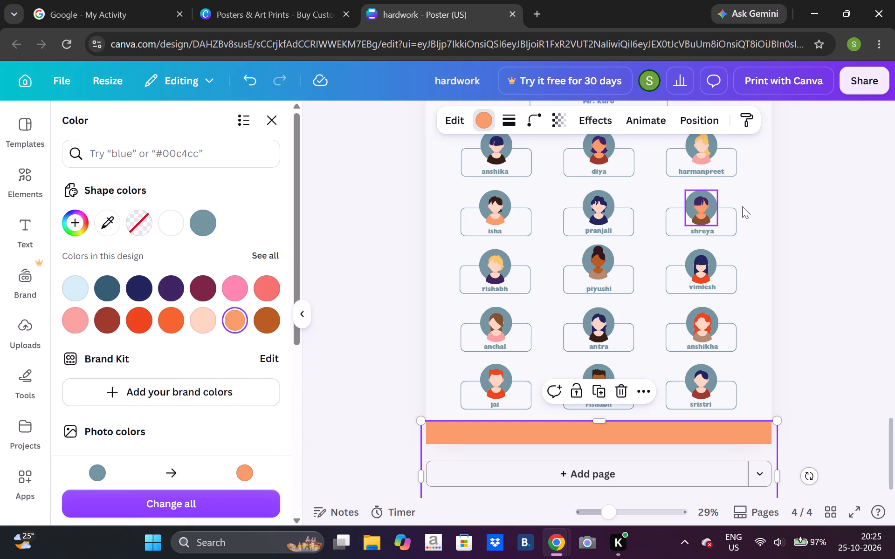
pyautogui.click(712, 208)
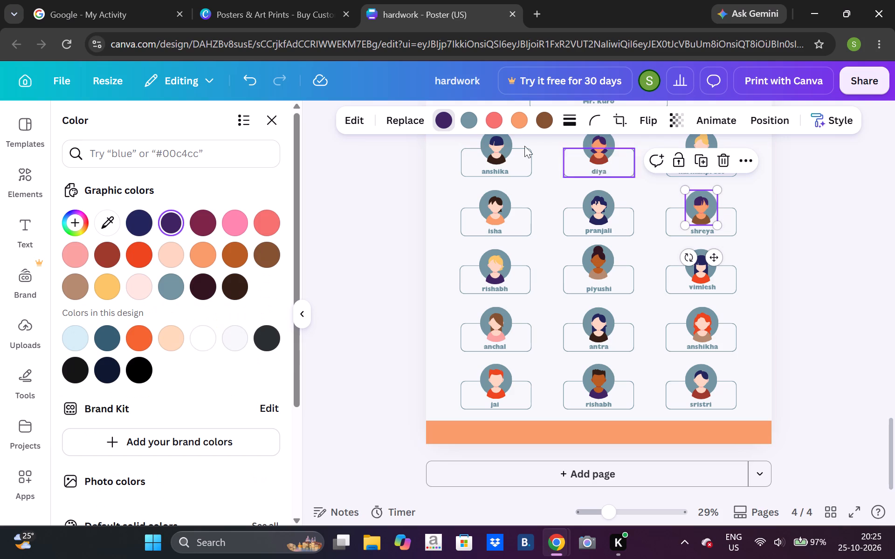
pyautogui.click(204, 262)
pyautogui.click(204, 262)
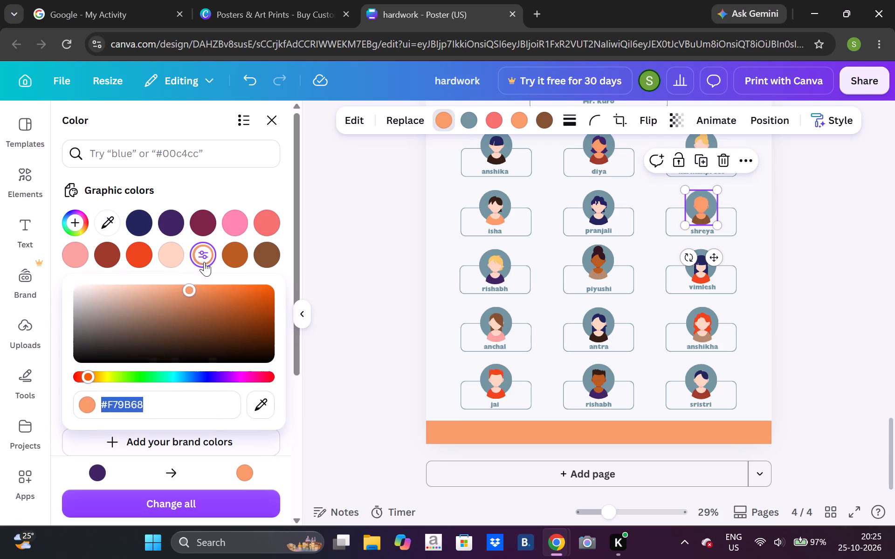
pyautogui.click(141, 219)
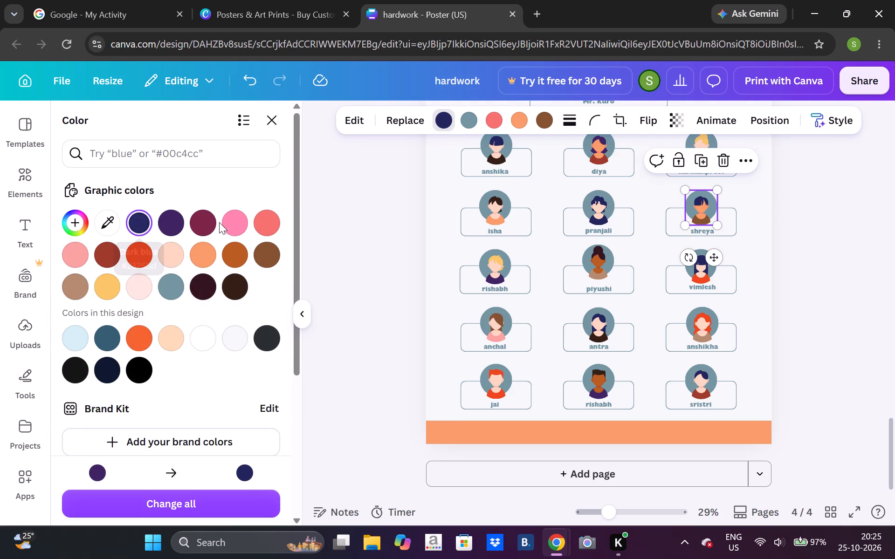
pyautogui.click(311, 239)
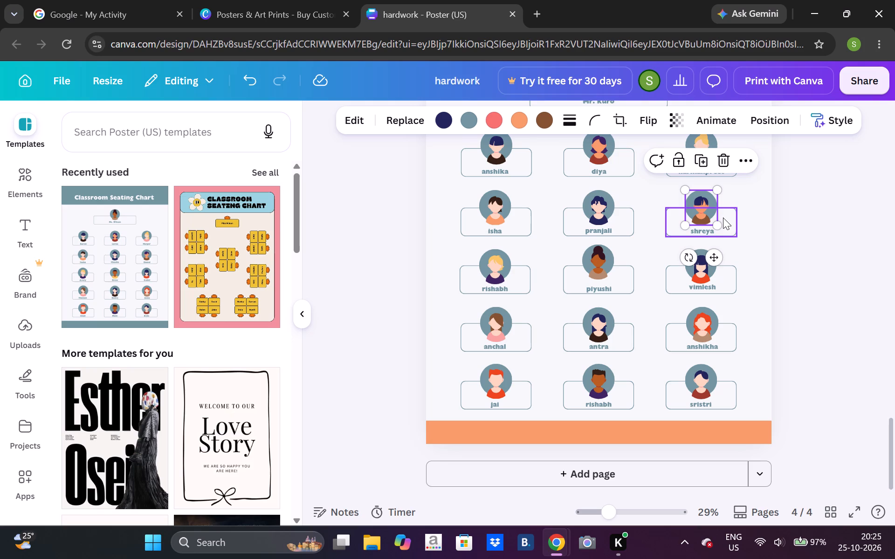
pyautogui.click(713, 211)
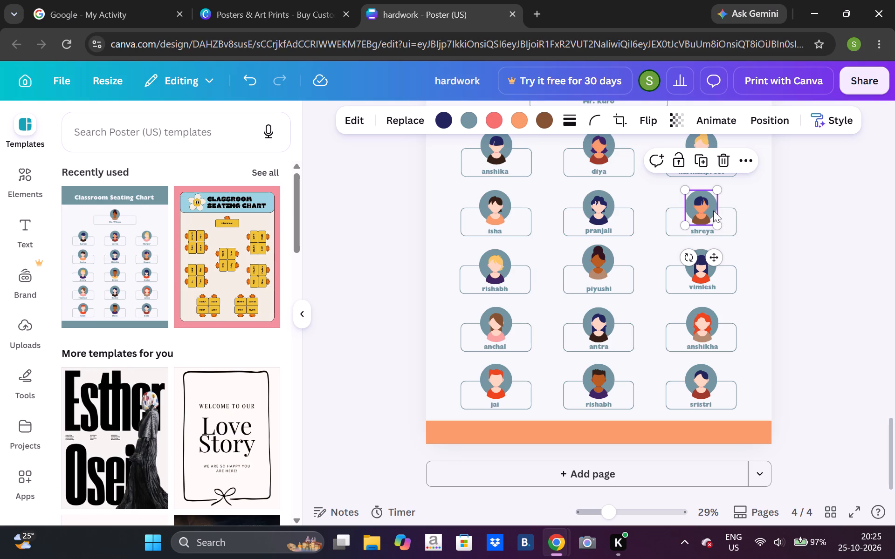
pyautogui.click(713, 211)
# Recolour the title band at the top of the page 4 seating chart, trying light pink before choosing coral red.
pyautogui.click(894, 171)
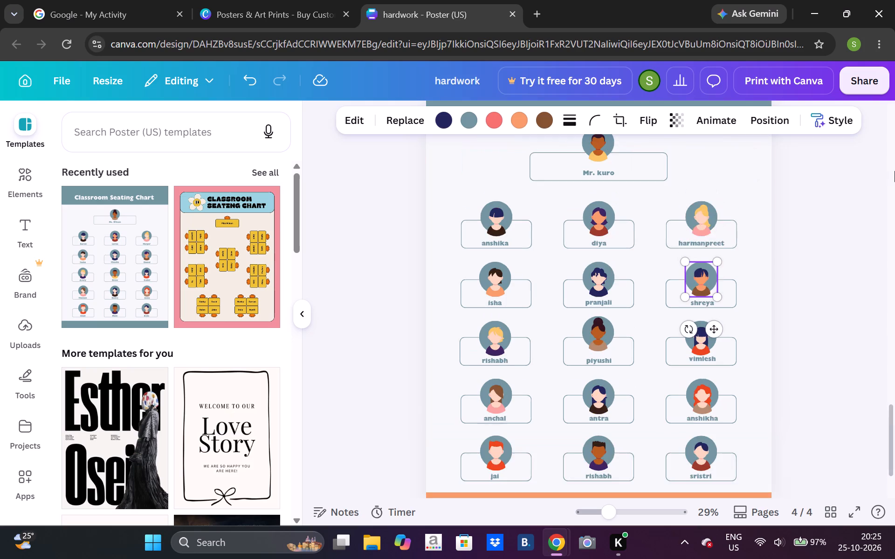
pyautogui.click(894, 171)
pyautogui.click(755, 163)
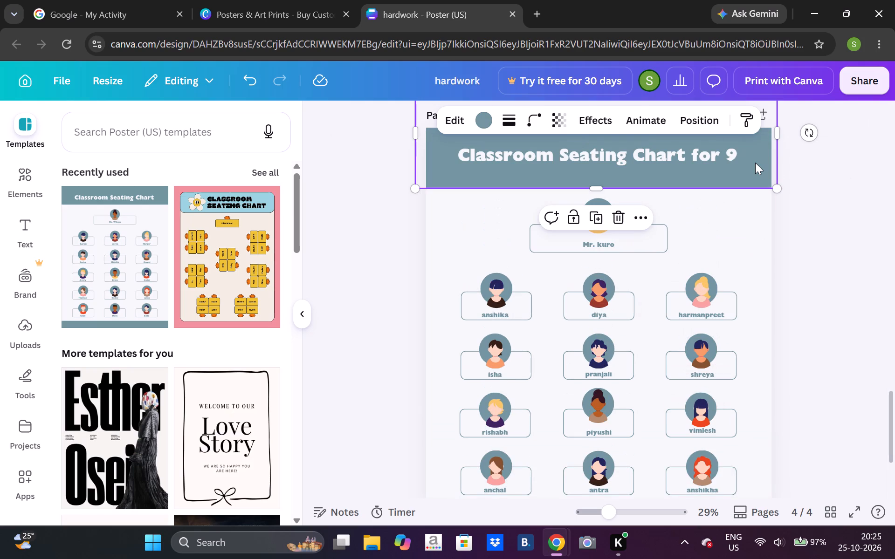
pyautogui.click(755, 163)
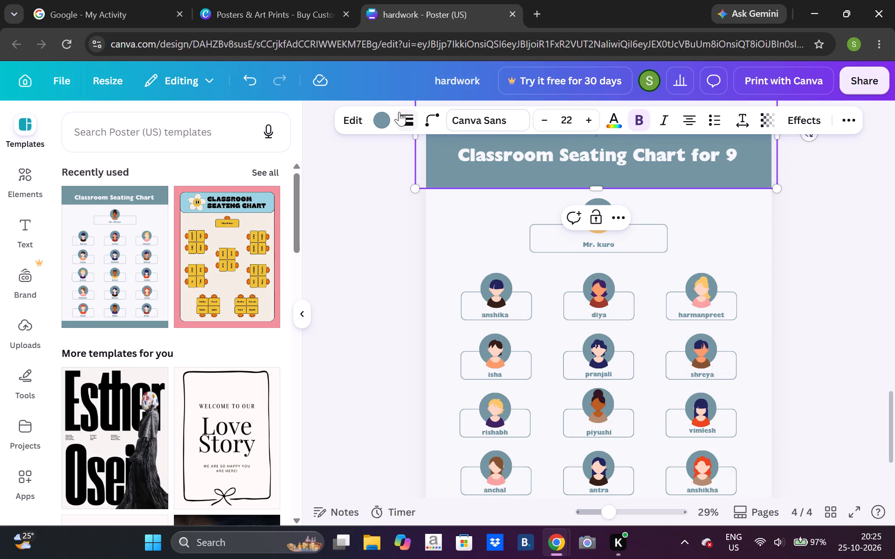
pyautogui.click(393, 116)
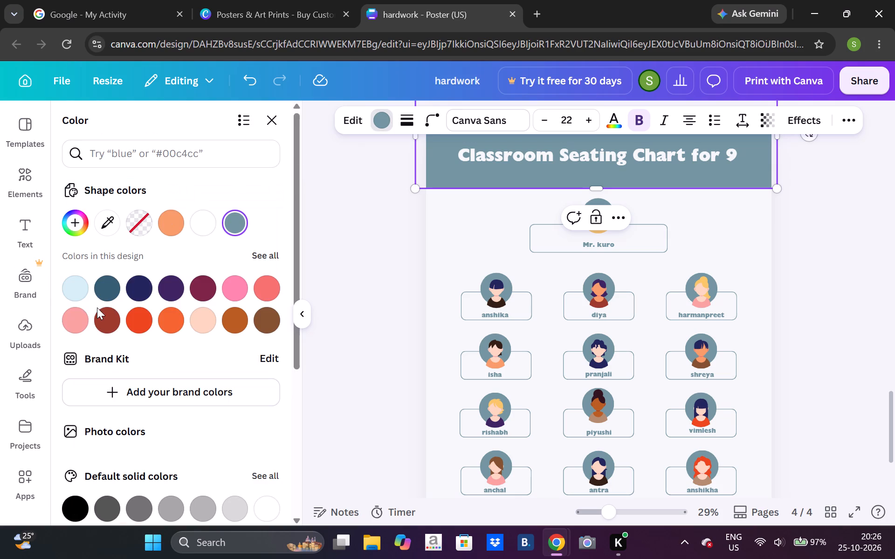
pyautogui.click(78, 318)
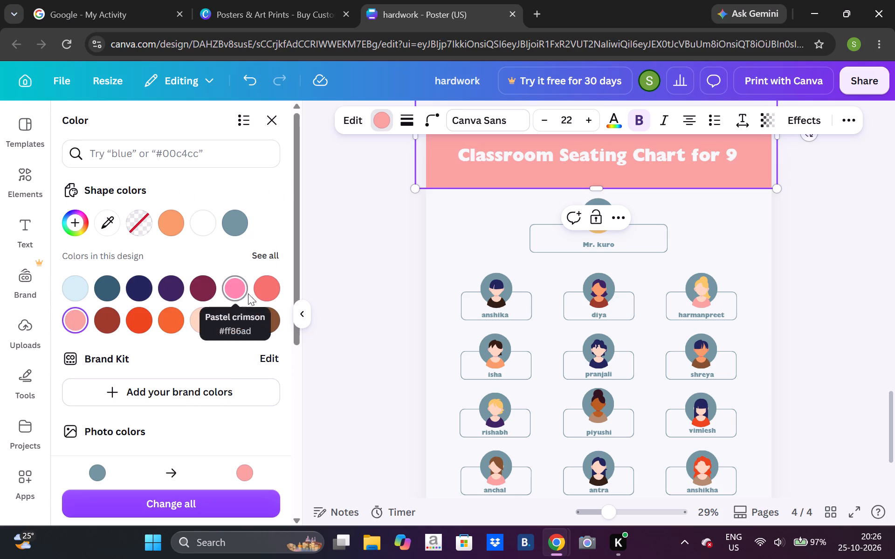
pyautogui.click(256, 291)
pyautogui.click(792, 290)
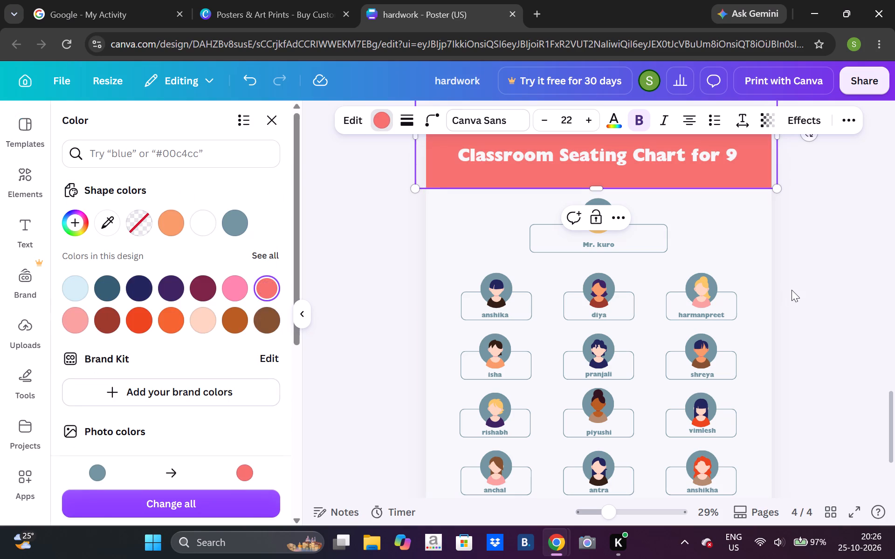
# Review the end of the page 3 explanation and the page 4 seating chart down to its orange bottom band.
pyautogui.tripleClick(894, 291)
pyautogui.moveTo(894, 291); pyautogui.dragTo(732, 286)
pyautogui.press('Right')
pyautogui.press('Down')
pyautogui.press('Down')
pyautogui.press('Down')
pyautogui.press('Down')
pyautogui.press('Down')
pyautogui.press('Down')
pyautogui.press('Down')
pyautogui.press('Down')
pyautogui.press('Down')
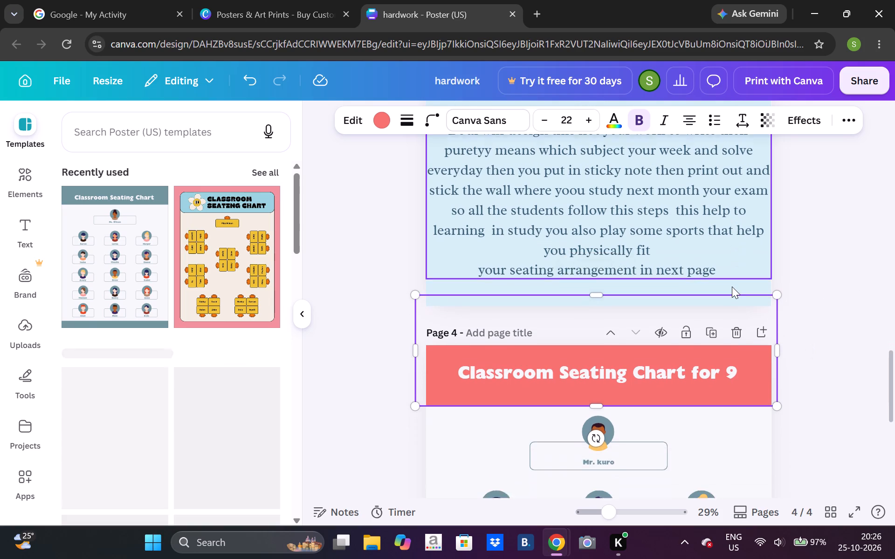
pyautogui.press('Down')
pyautogui.press('Down')
pyautogui.press('Down')
pyautogui.press('Down')
pyautogui.press('Down')
pyautogui.press('Down')
pyautogui.press('Down')
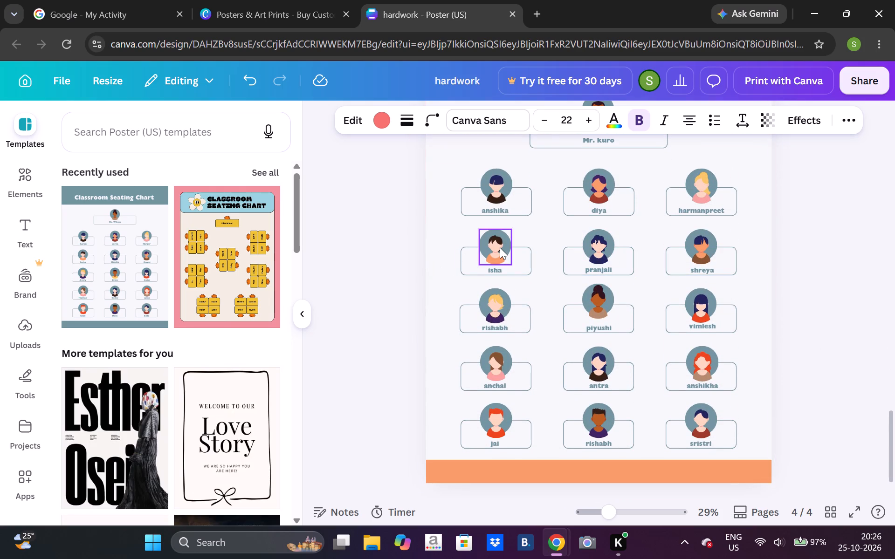
pyautogui.press('Left')
pyautogui.press('Down')
pyautogui.press('Down')
pyautogui.press('Down')
pyautogui.press('Down')
pyautogui.press('Down')
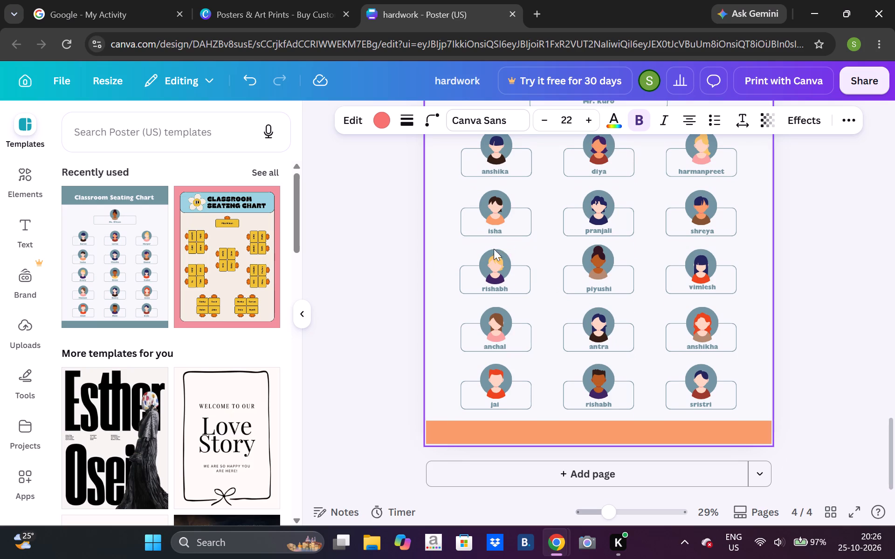
# Add the Black and White Minimalist Love Story Poster template as a new page after the seating chart.
pyautogui.click(235, 415)
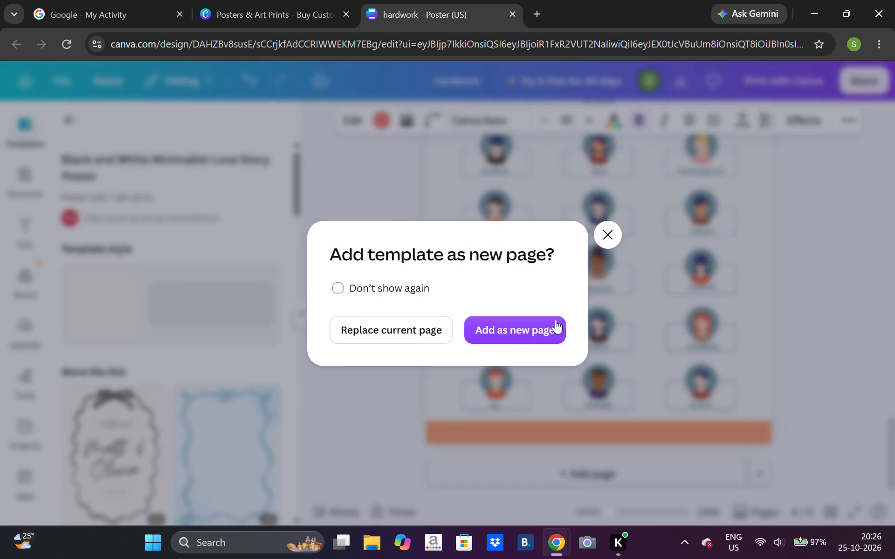
pyautogui.click(518, 331)
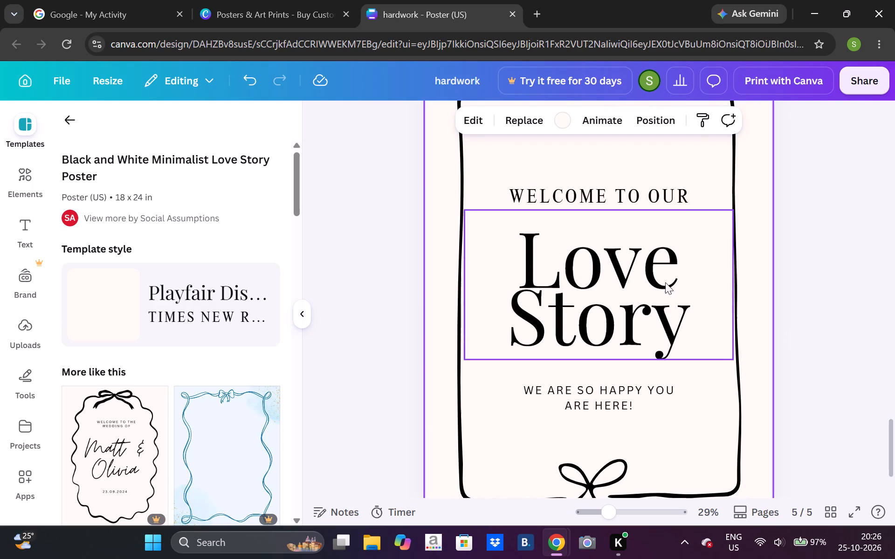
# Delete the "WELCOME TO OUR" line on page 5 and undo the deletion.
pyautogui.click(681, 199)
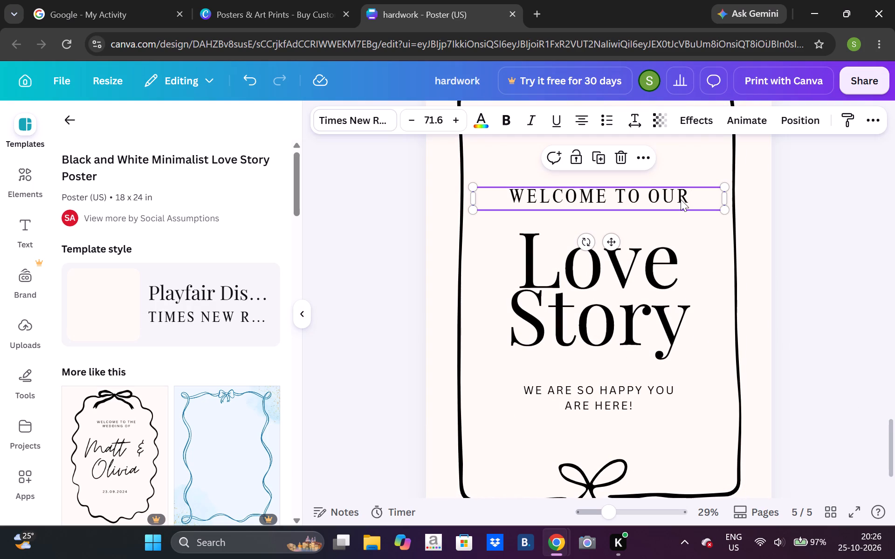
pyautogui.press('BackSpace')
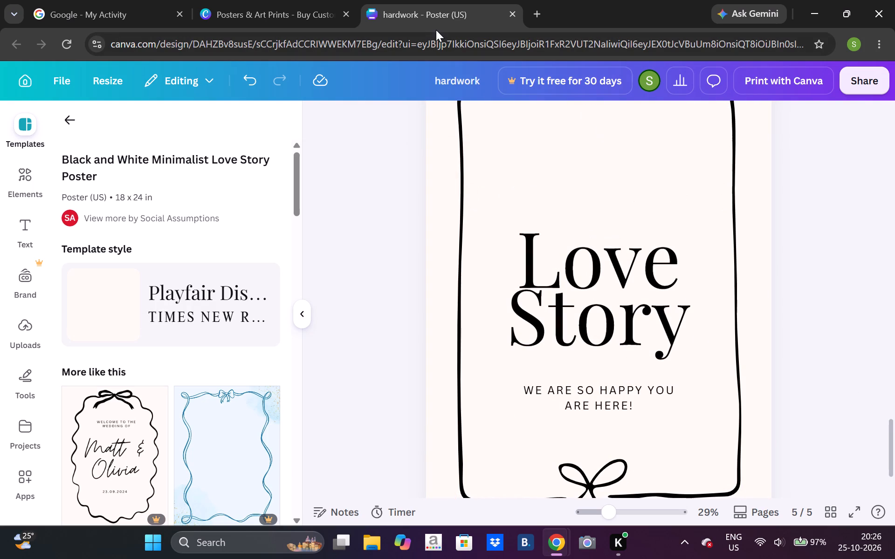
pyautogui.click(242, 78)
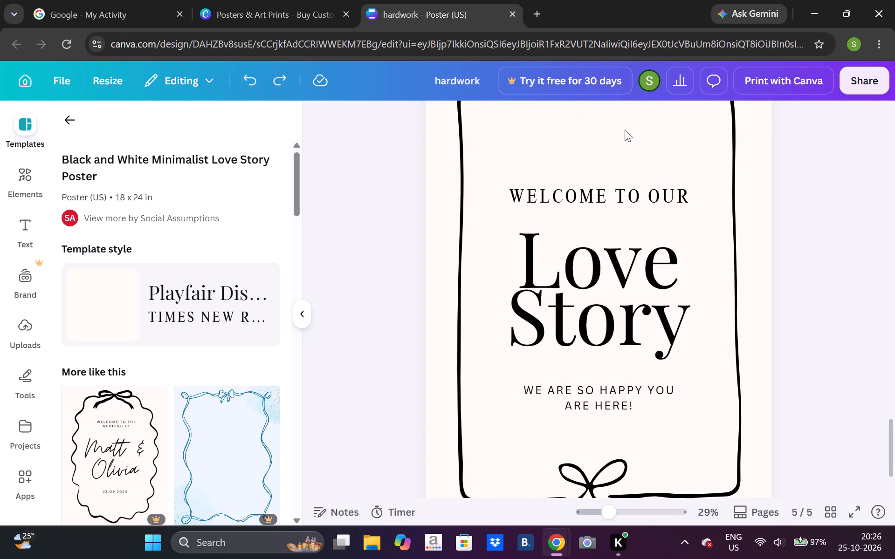
# Change the "WELCOME TO OUR" line on page 5 to read "WELCOME TO CLASS".
pyautogui.doubleClick(655, 197)
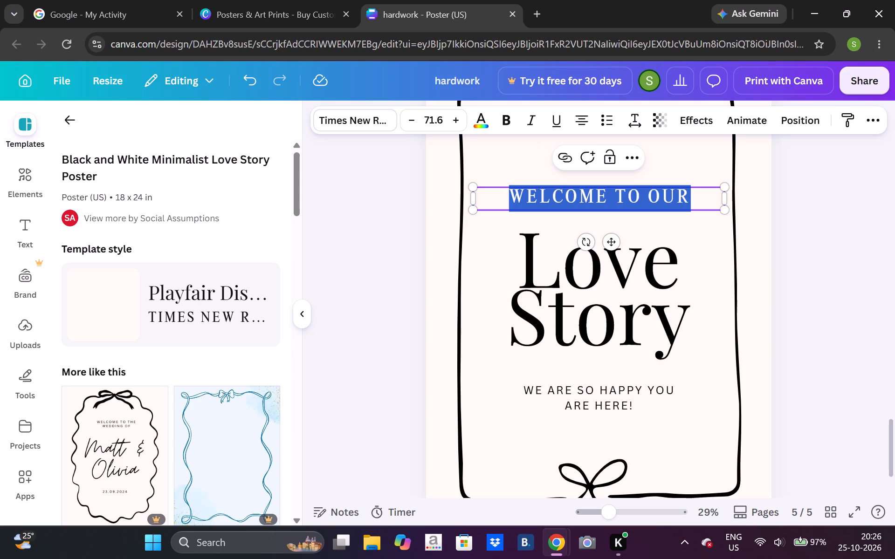
pyautogui.click(687, 197)
pyautogui.press('BackSpace')
pyautogui.press('BackSpace')
pyautogui.press('BackSpace')
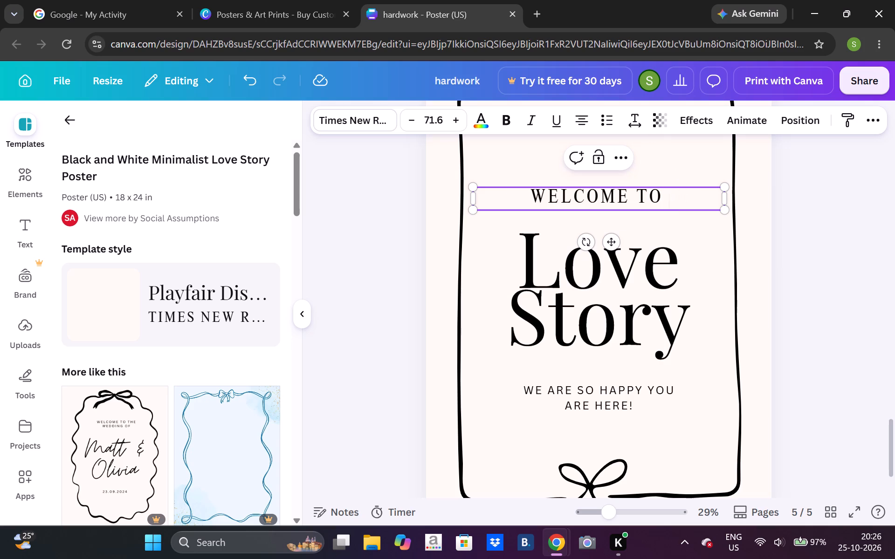
pyautogui.write('class')
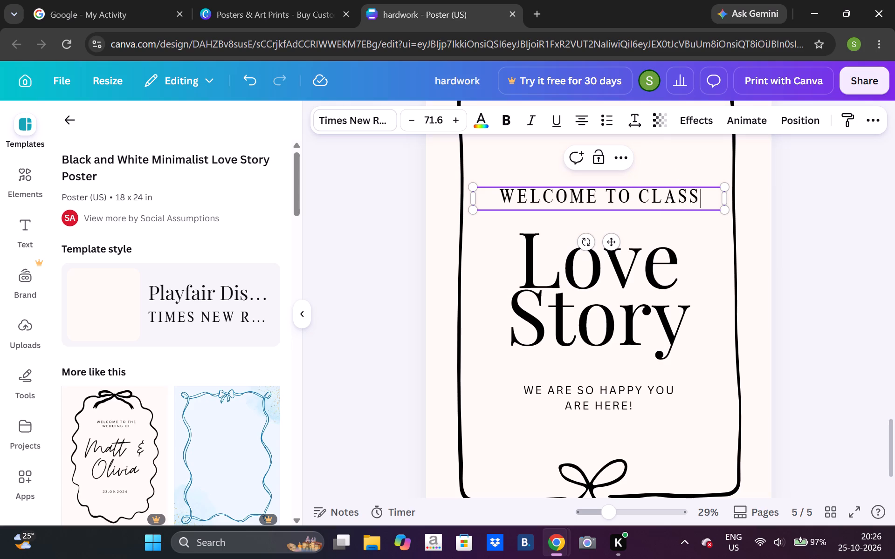
# Replace the large "Love Story" text on page 5 with "10".
pyautogui.click(608, 283)
pyautogui.click(608, 283)
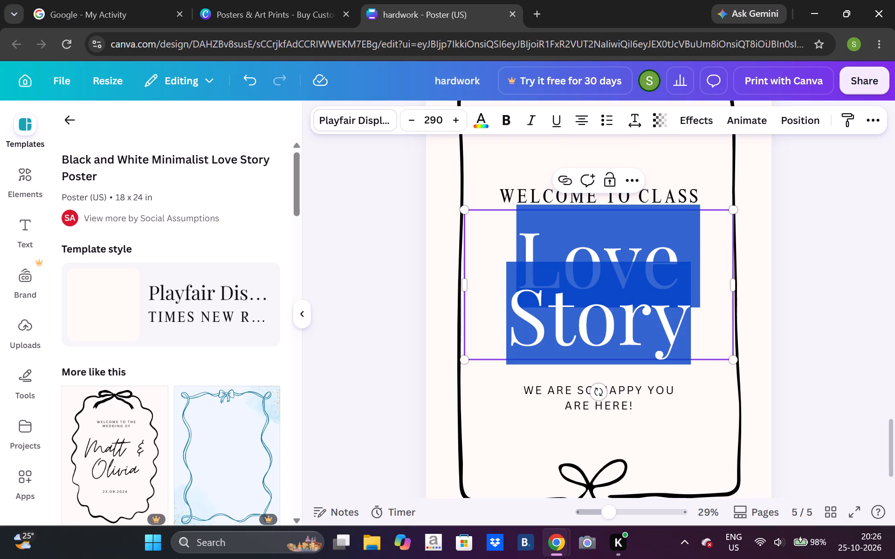
pyautogui.press('BackSpace')
pyautogui.press('1')
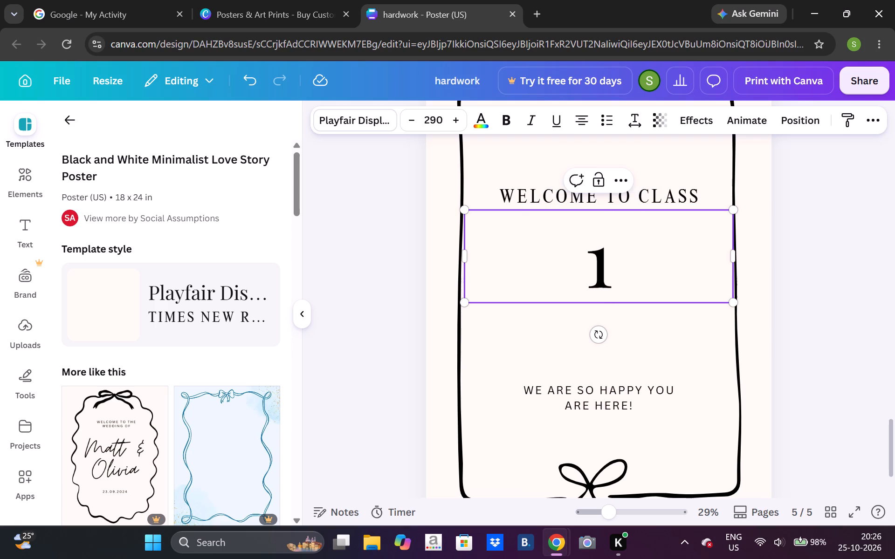
pyautogui.press('0')
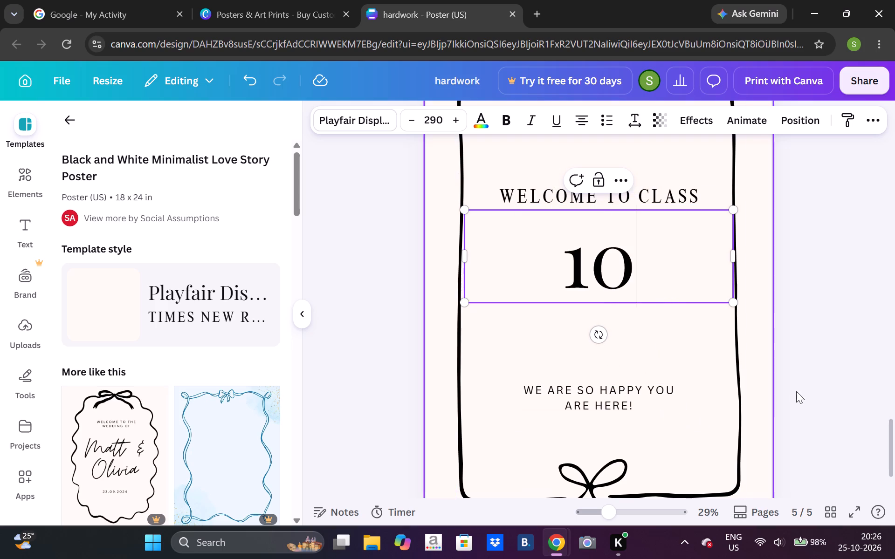
# Review the poster from page 5 back up to the end of page 2, and return to the bottom of page 5.
pyautogui.click(888, 253)
pyautogui.tripleClick(888, 253)
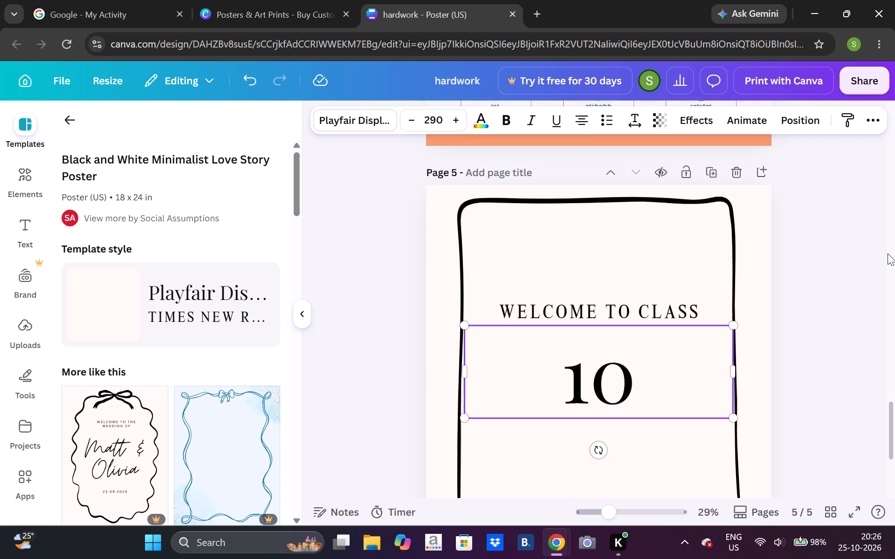
pyautogui.tripleClick(888, 253)
pyautogui.tripleClick(888, 253)
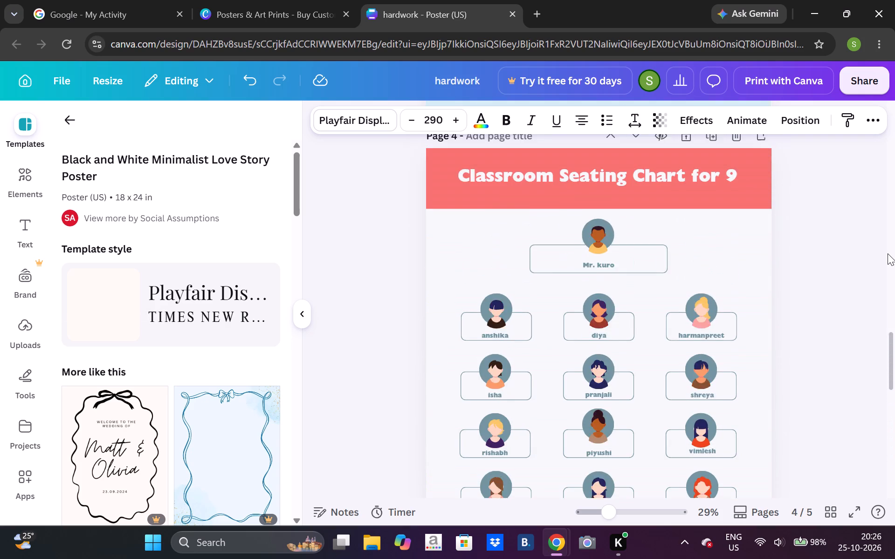
pyautogui.click(888, 253)
pyautogui.moveTo(888, 253); pyautogui.dragTo(867, 306)
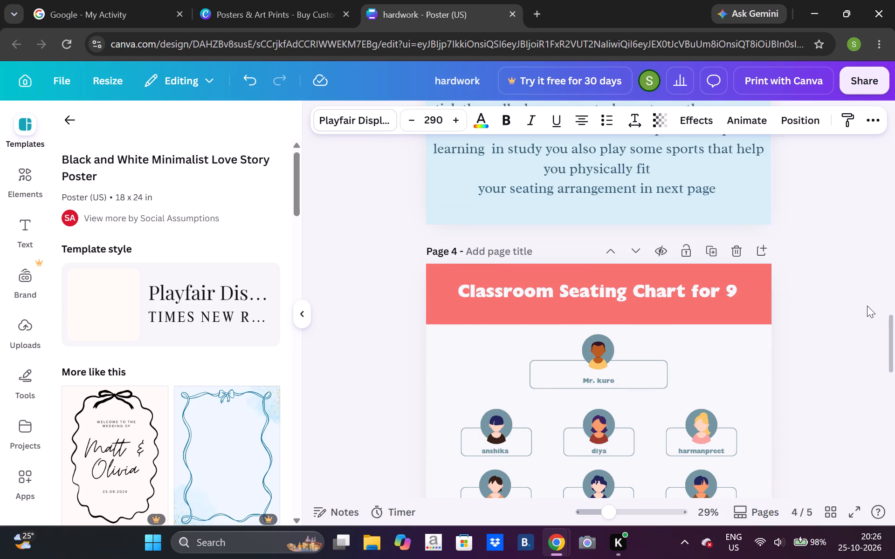
pyautogui.doubleClick(894, 272)
pyautogui.moveTo(894, 272); pyautogui.dragTo(889, 275)
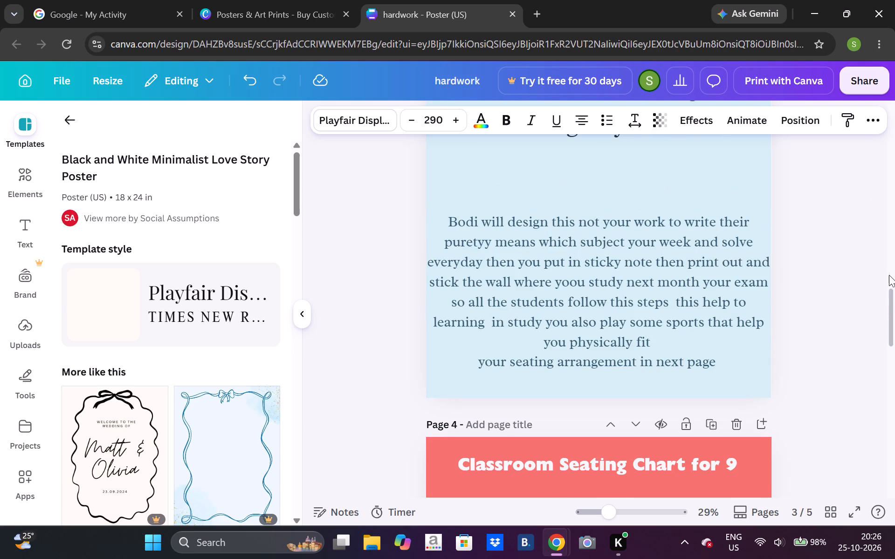
pyautogui.tripleClick(889, 275)
pyautogui.tripleClick(889, 275)
pyautogui.moveTo(889, 275); pyautogui.dragTo(894, 231)
pyautogui.tripleClick(894, 359)
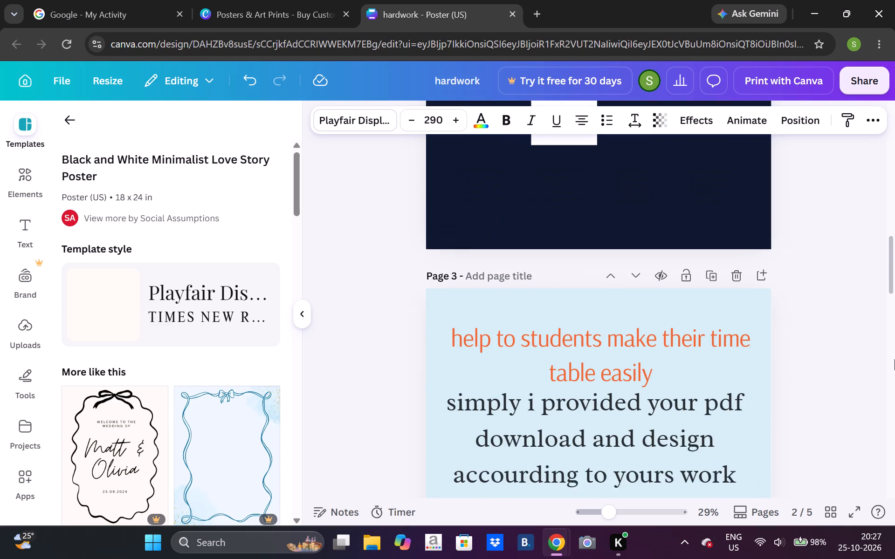
pyautogui.tripleClick(894, 359)
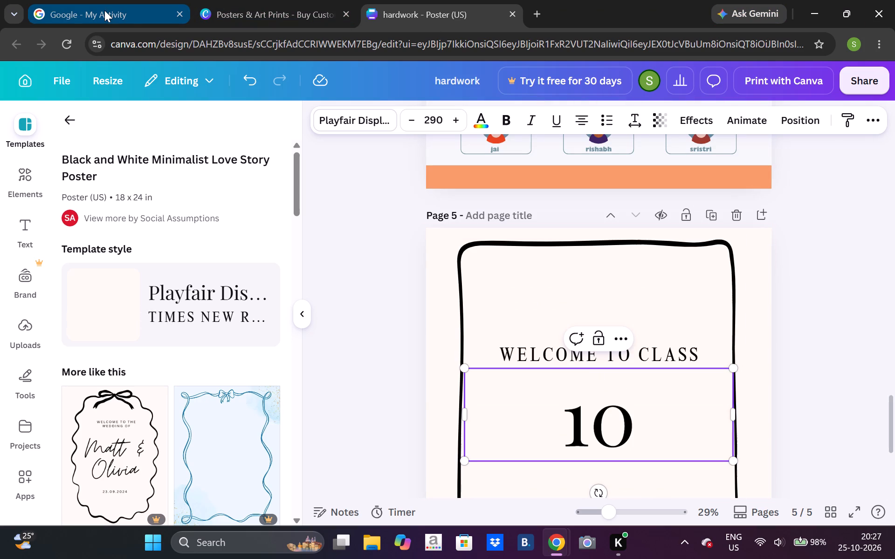
pyautogui.doubleClick(894, 466)
pyautogui.moveTo(894, 466); pyautogui.dragTo(824, 483)
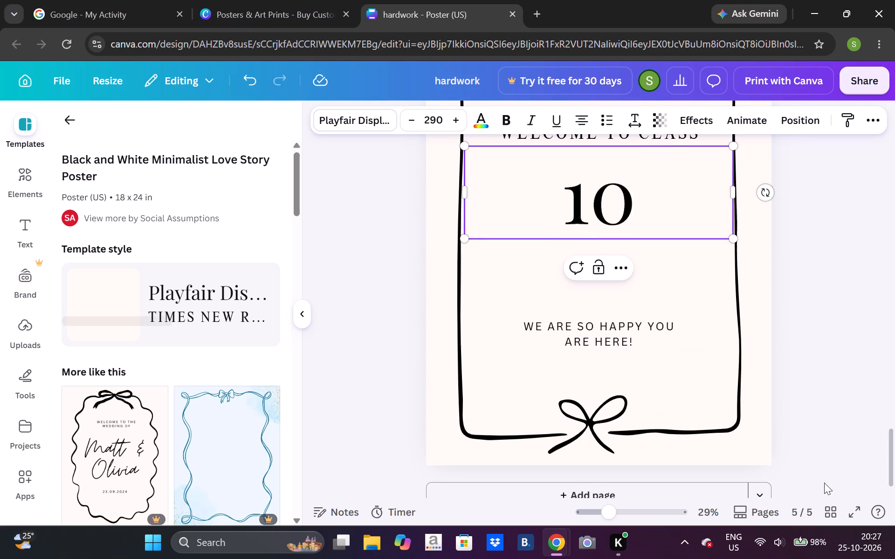
pyautogui.click(821, 413)
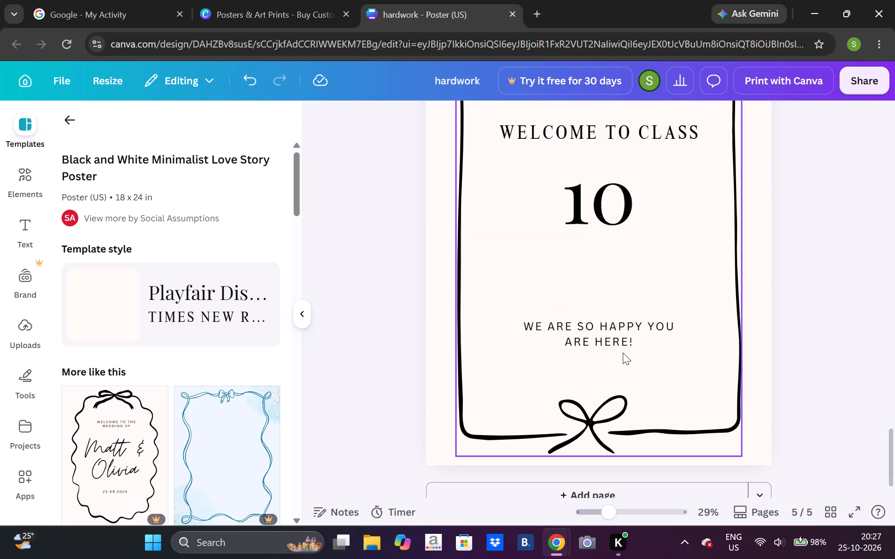
# Add "..." to the end of the "your seating arrangement in next page" line on page 3.
pyautogui.press('Up')
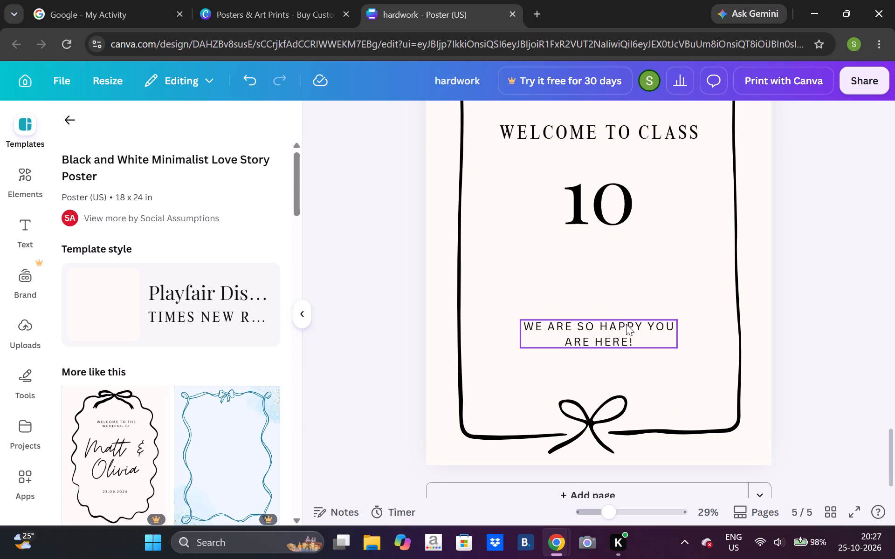
pyautogui.press('Up')
pyautogui.press('Up')
pyautogui.tripleClick(894, 313)
pyautogui.tripleClick(894, 313)
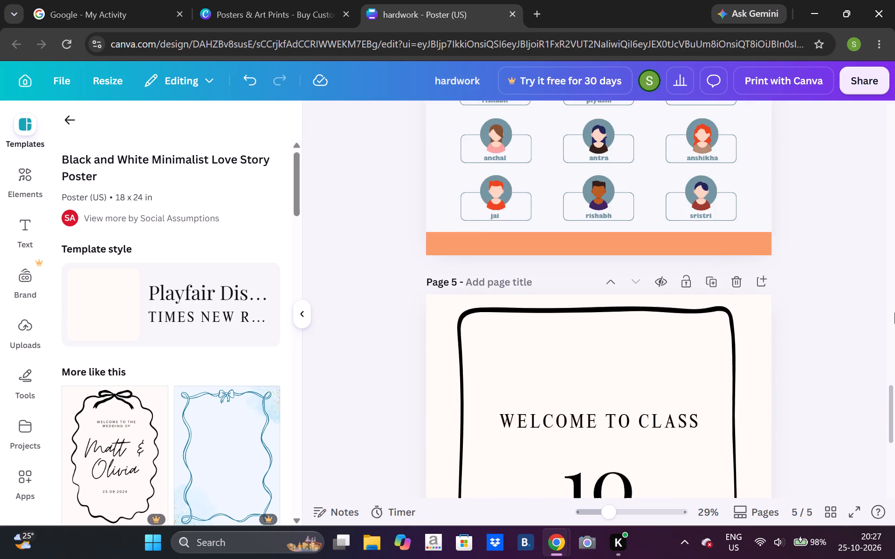
pyautogui.moveTo(894, 313); pyautogui.dragTo(894, 332)
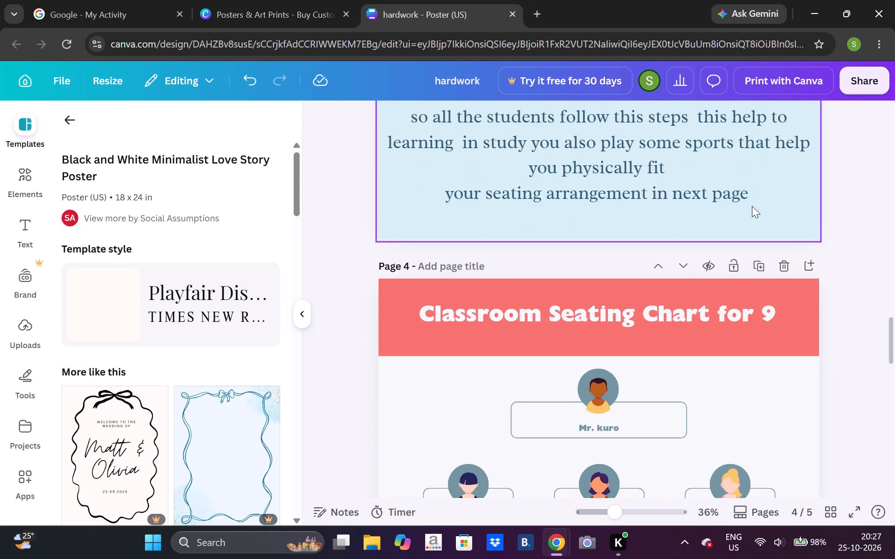
pyautogui.press('Up')
pyautogui.press('Up')
pyautogui.press('Up')
pyautogui.press('Up')
pyautogui.press('Up')
pyautogui.press('Up')
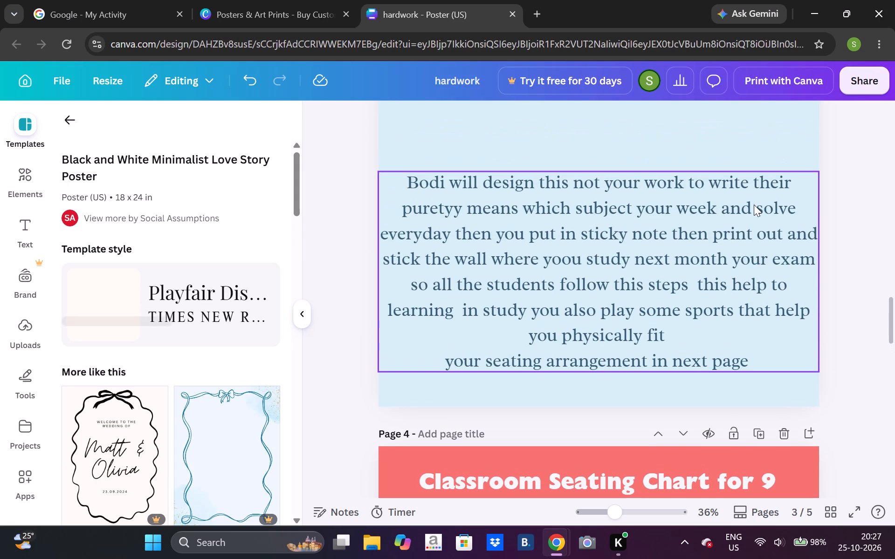
pyautogui.click(740, 369)
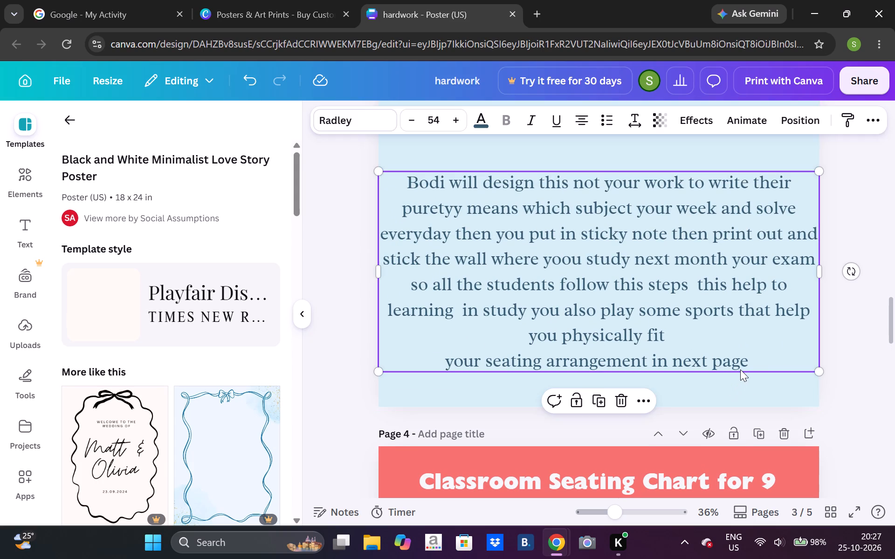
pyautogui.click(751, 355)
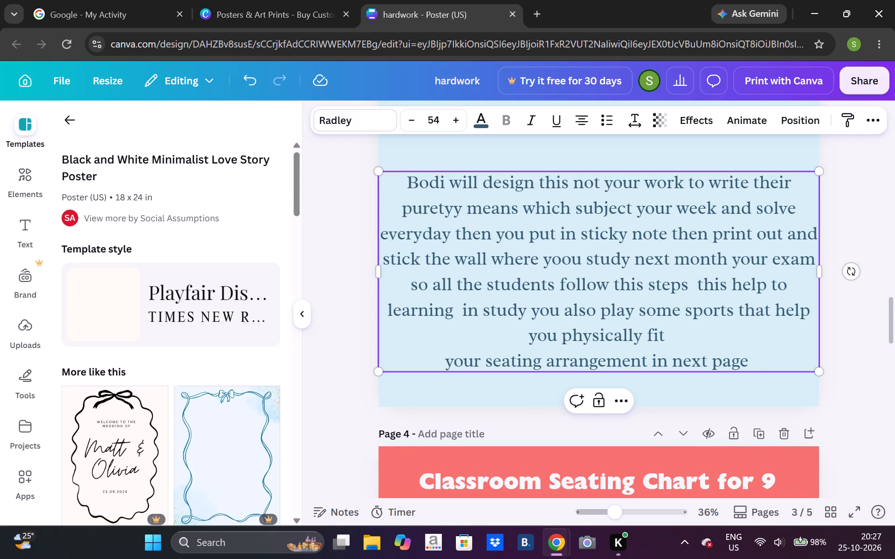
pyautogui.write('...')
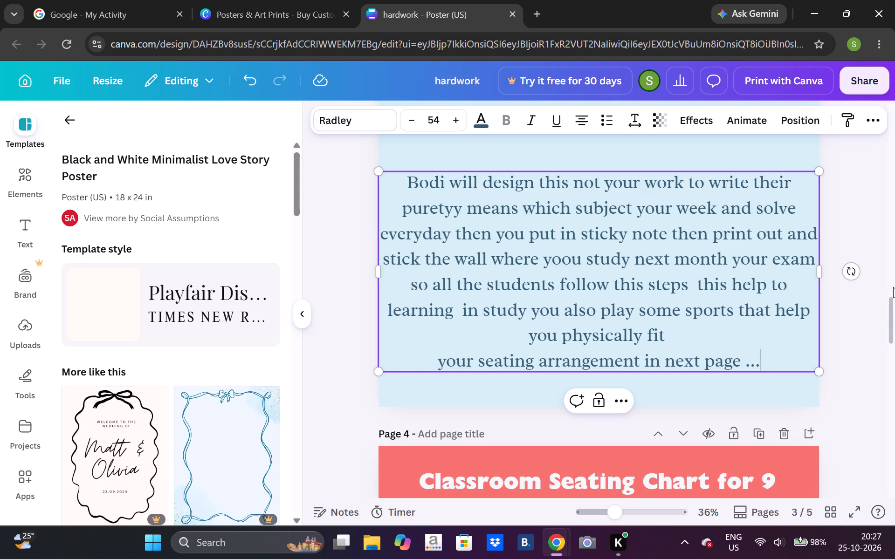
# Recolour page 3's background, trying dark blue, pink, coral red and brick red before settling on the pale cream from the background colours.
pyautogui.click(431, 381)
pyautogui.click(431, 381)
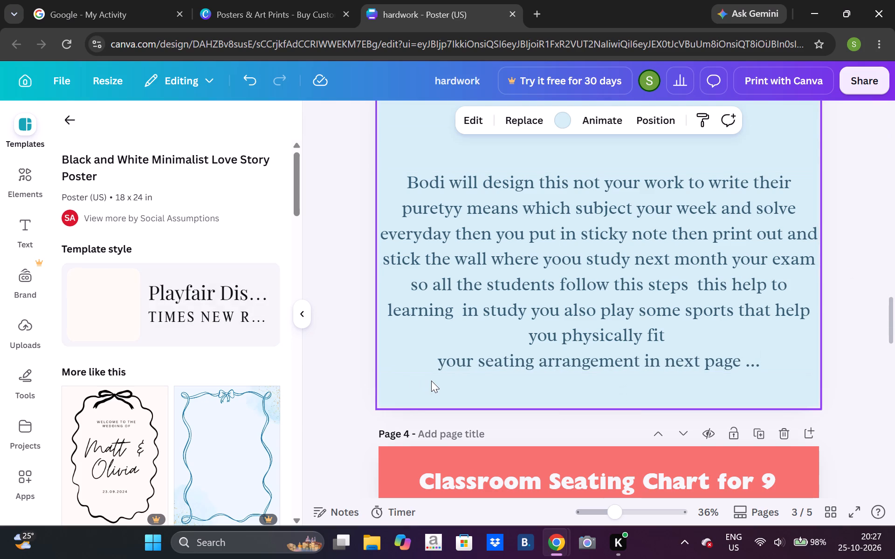
pyautogui.click(431, 381)
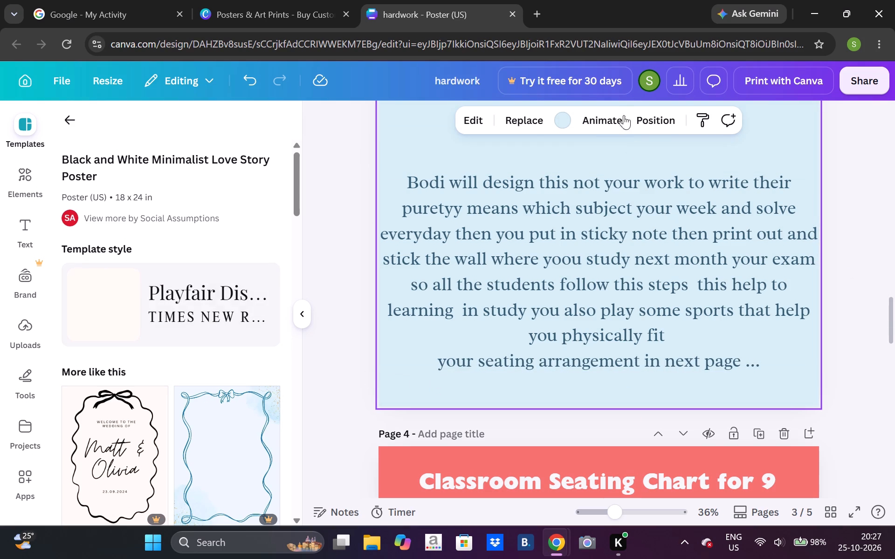
pyautogui.click(568, 121)
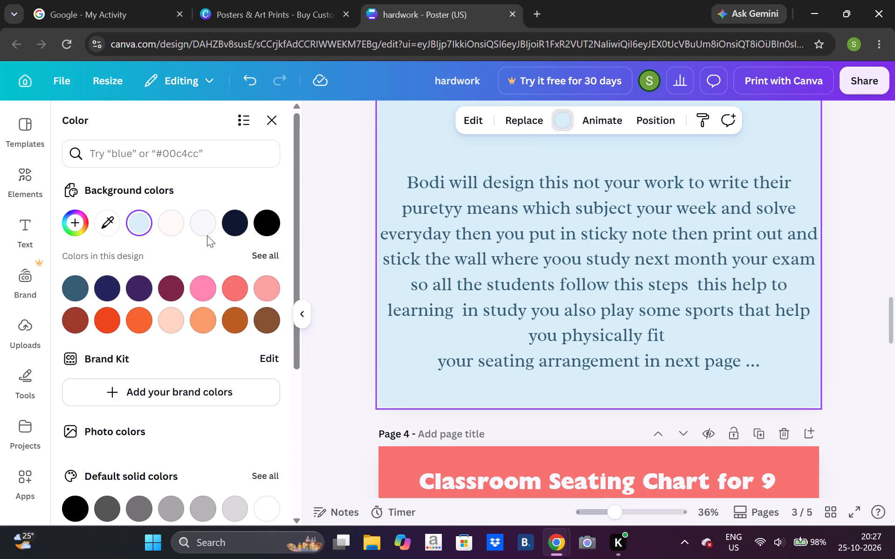
pyautogui.moveTo(219, 221); pyautogui.dragTo(228, 224)
pyautogui.click(228, 224)
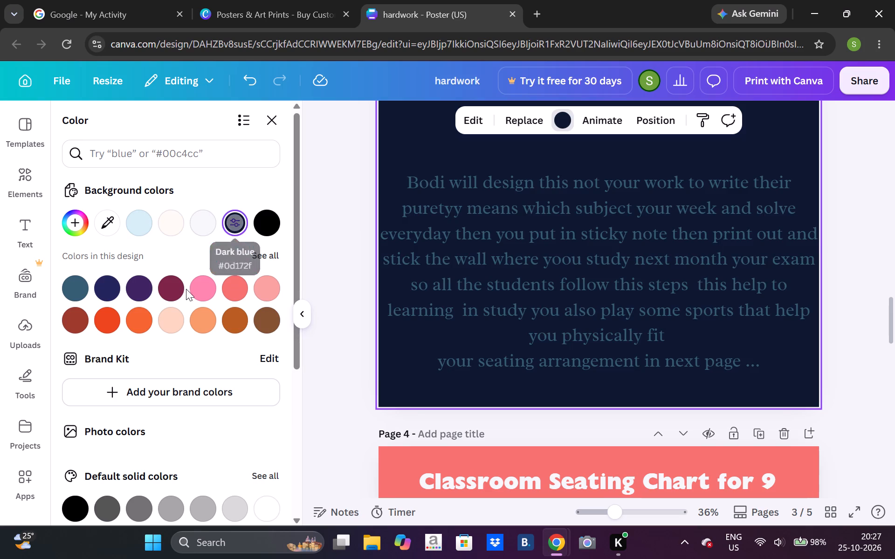
pyautogui.click(182, 294)
pyautogui.click(206, 289)
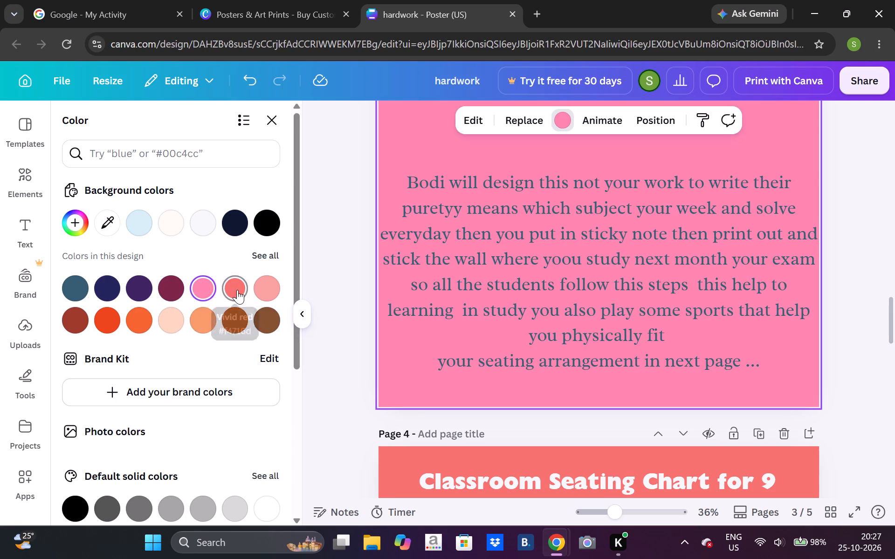
pyautogui.click(237, 290)
pyautogui.click(252, 293)
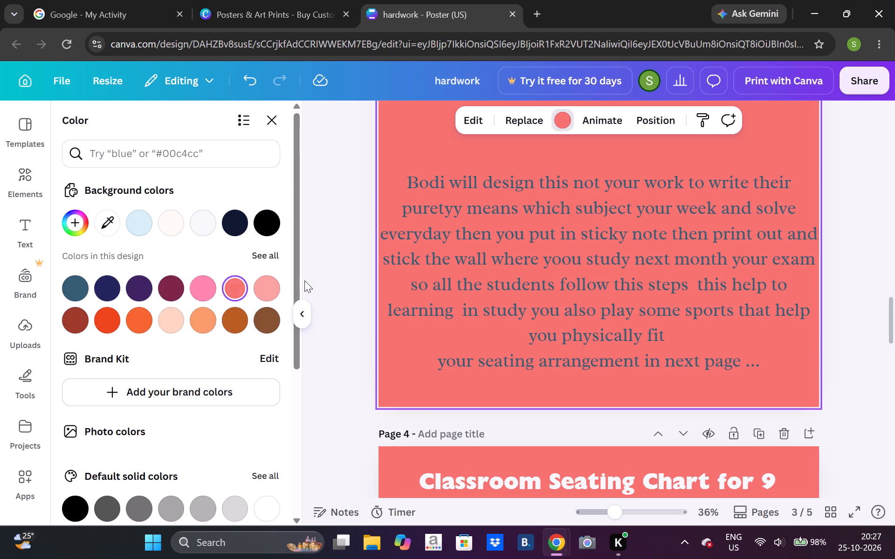
pyautogui.tripleClick(894, 191)
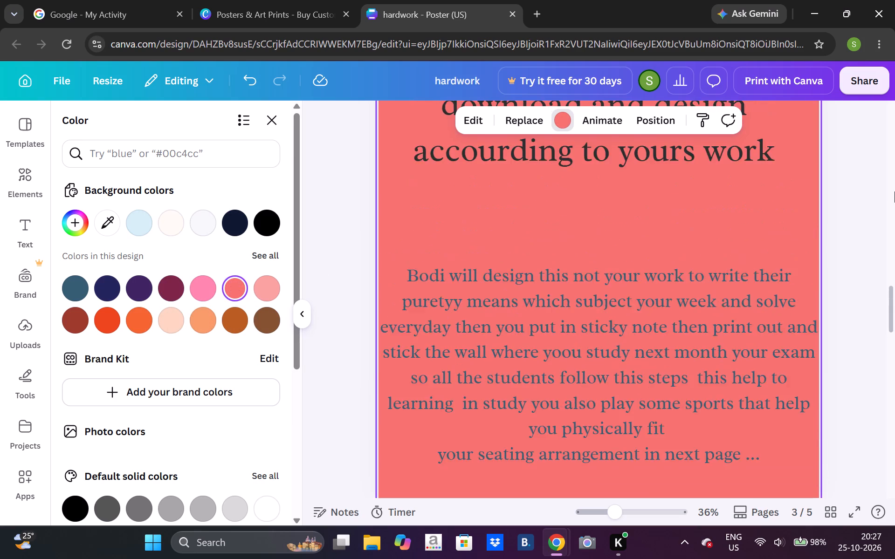
pyautogui.tripleClick(894, 191)
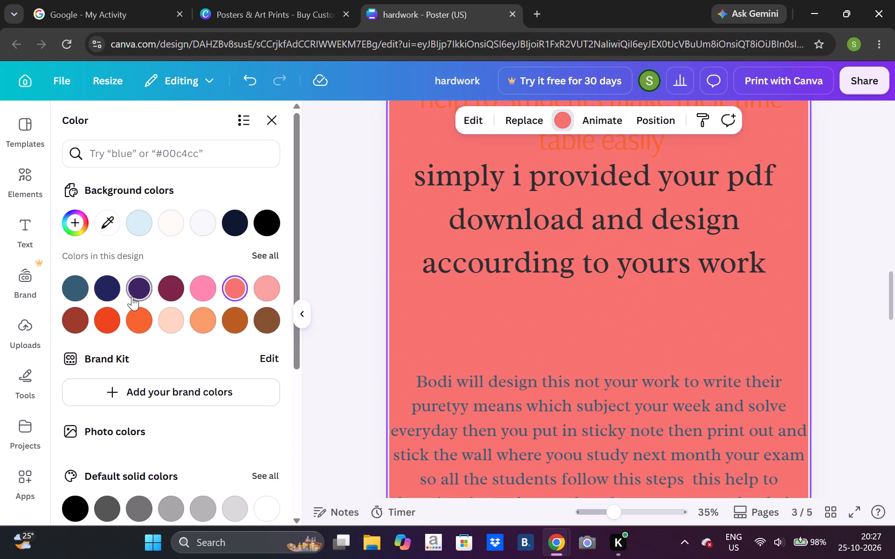
pyautogui.click(86, 317)
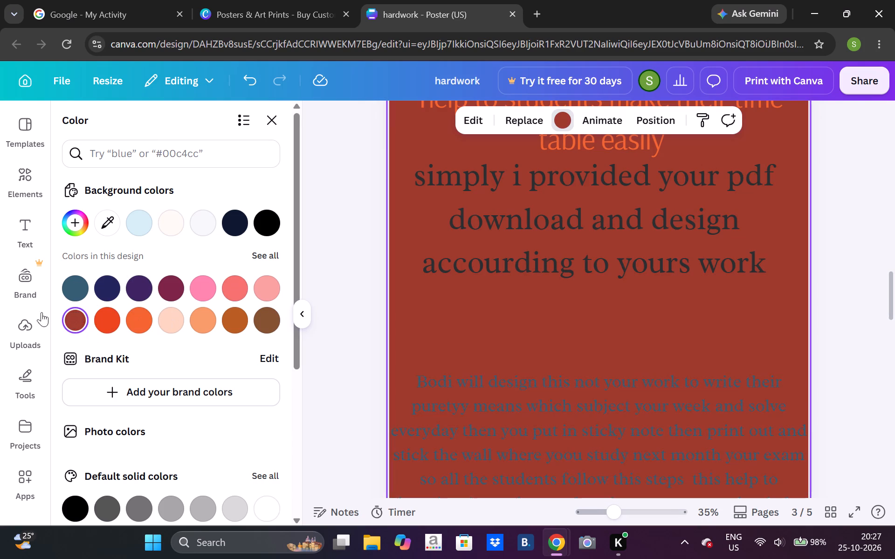
pyautogui.click(173, 215)
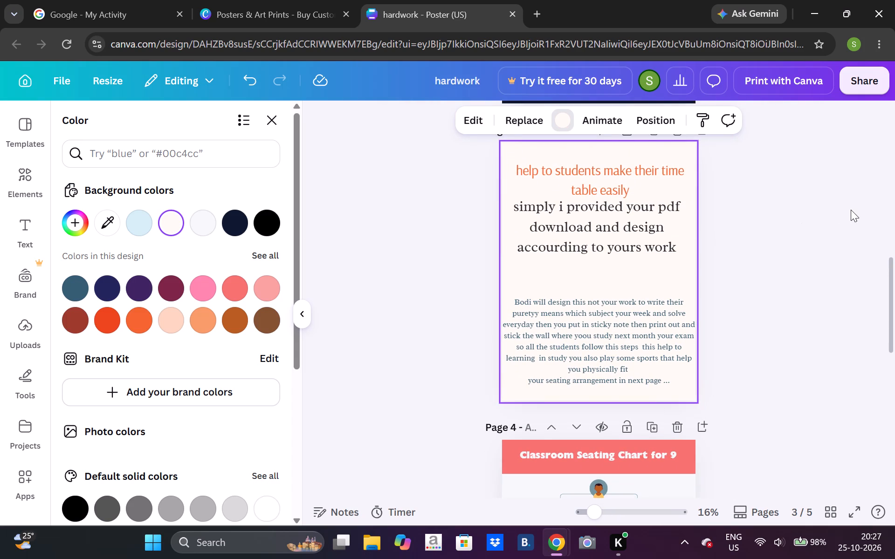
# Review the whole poster at a reduced zoom, from the title page through the timetable, explanation and seating chart pages to page 5.
pyautogui.tripleClick(893, 156)
pyautogui.tripleClick(893, 156)
pyautogui.click(893, 156)
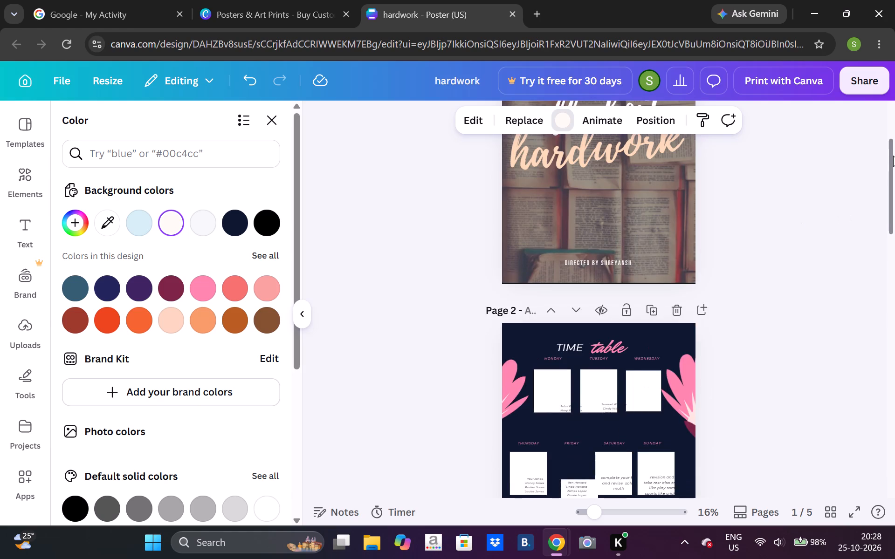
pyautogui.moveTo(893, 156); pyautogui.dragTo(890, 168)
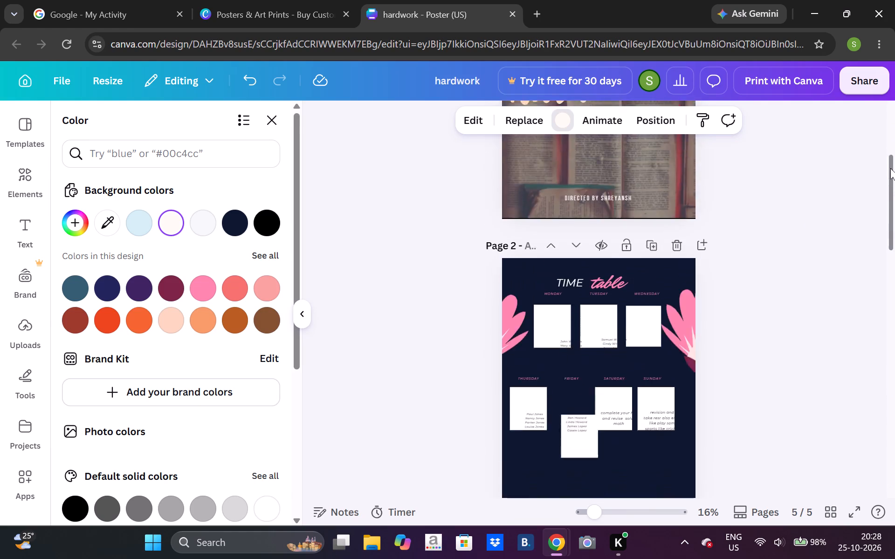
pyautogui.moveTo(890, 168); pyautogui.dragTo(864, 103)
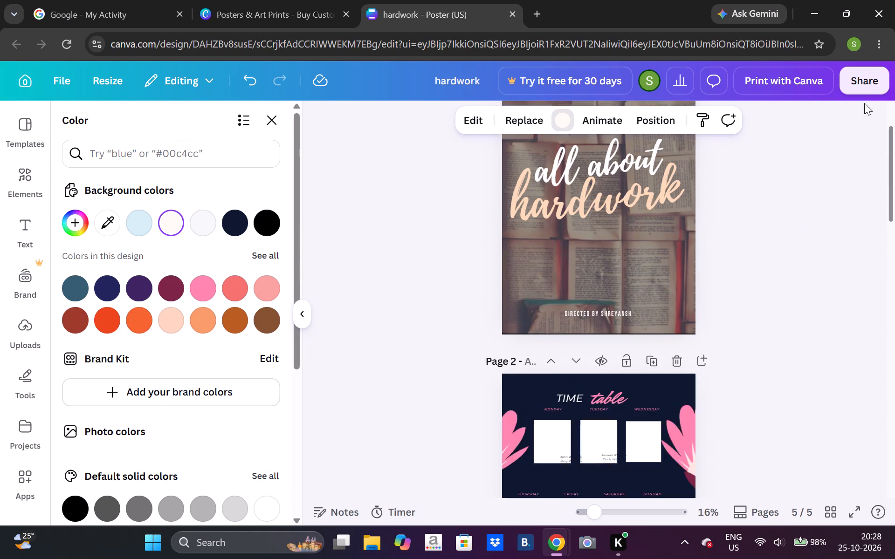
pyautogui.moveTo(864, 103); pyautogui.dragTo(863, 78)
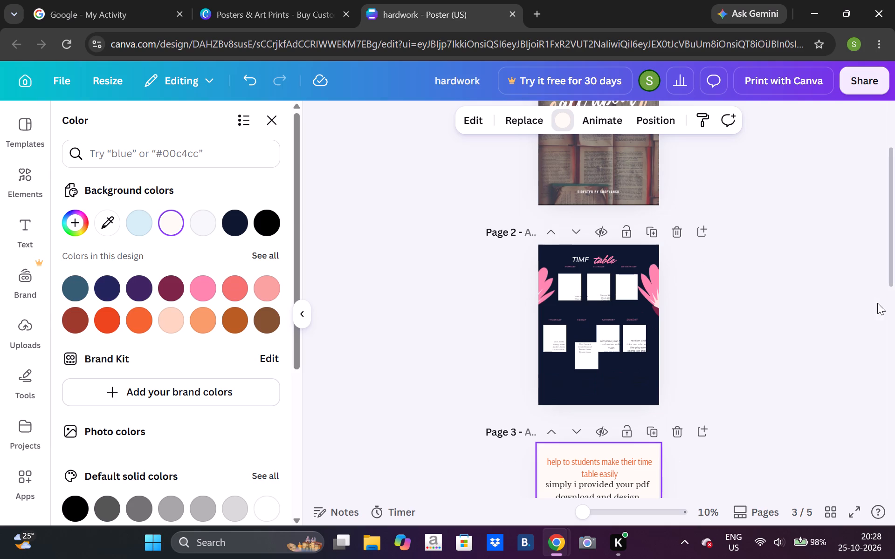
pyautogui.click(847, 387)
pyautogui.click(847, 387)
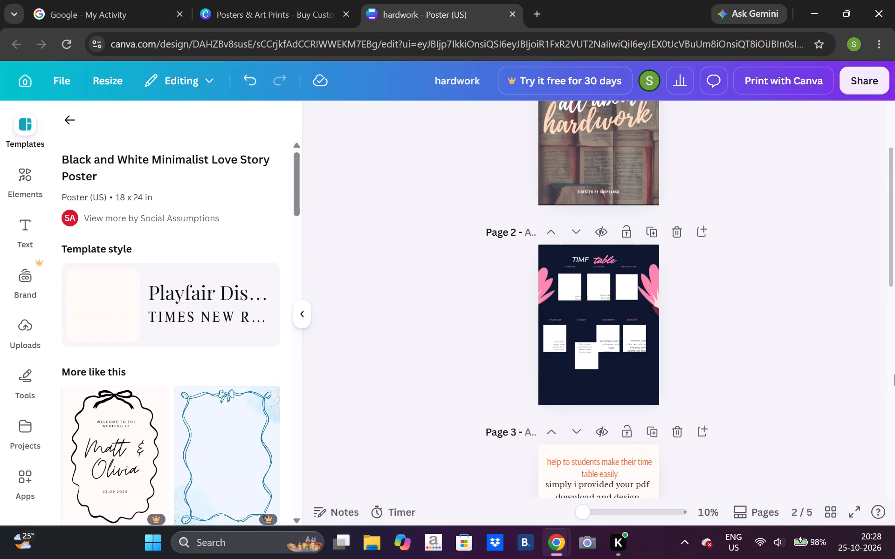
pyautogui.doubleClick(894, 375)
pyautogui.moveTo(894, 375); pyautogui.dragTo(894, 379)
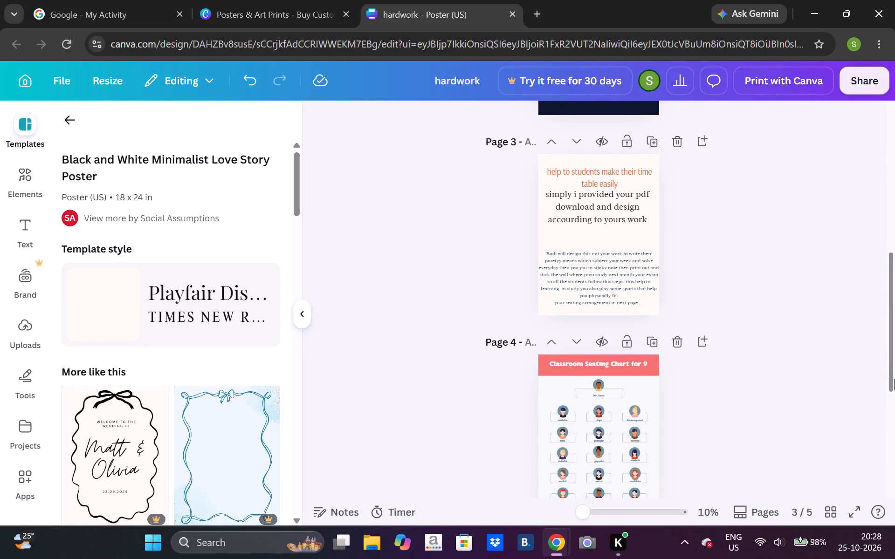
pyautogui.moveTo(894, 379); pyautogui.dragTo(821, 284)
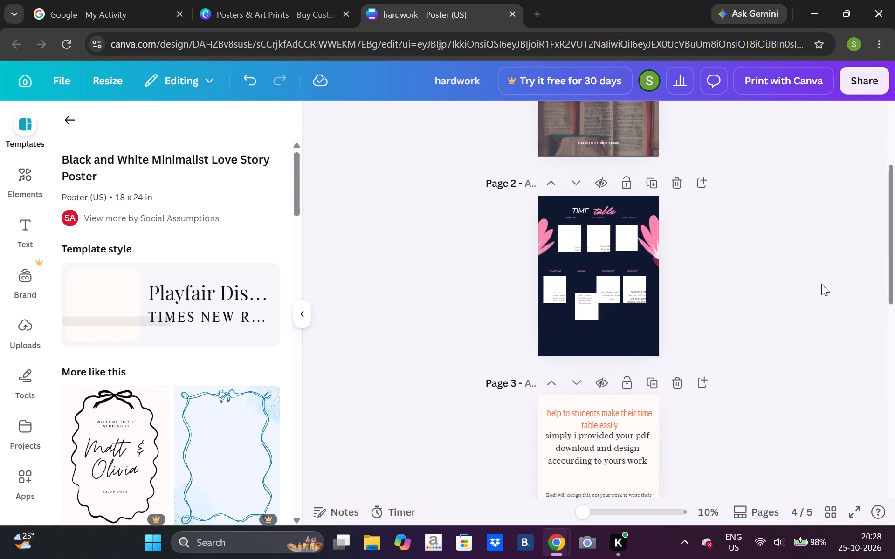
pyautogui.moveTo(821, 284); pyautogui.dragTo(851, 238)
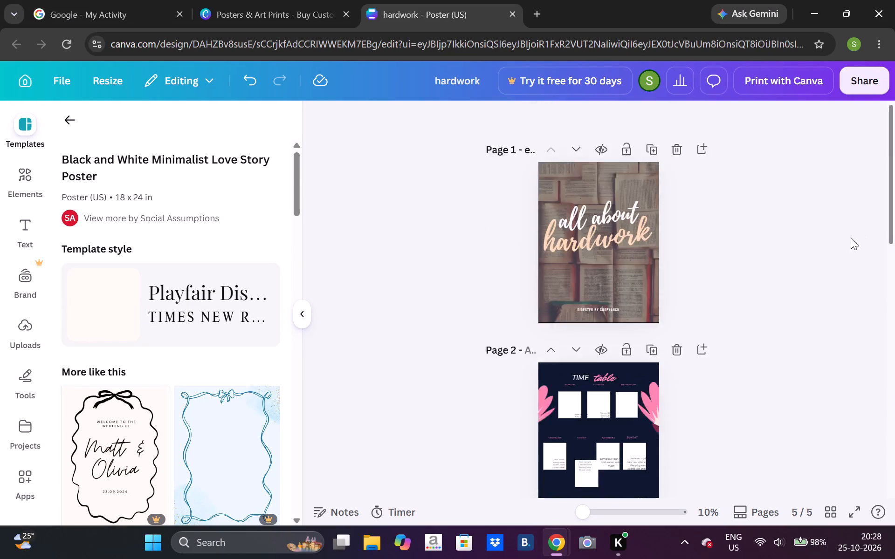
pyautogui.moveTo(851, 238); pyautogui.dragTo(867, 374)
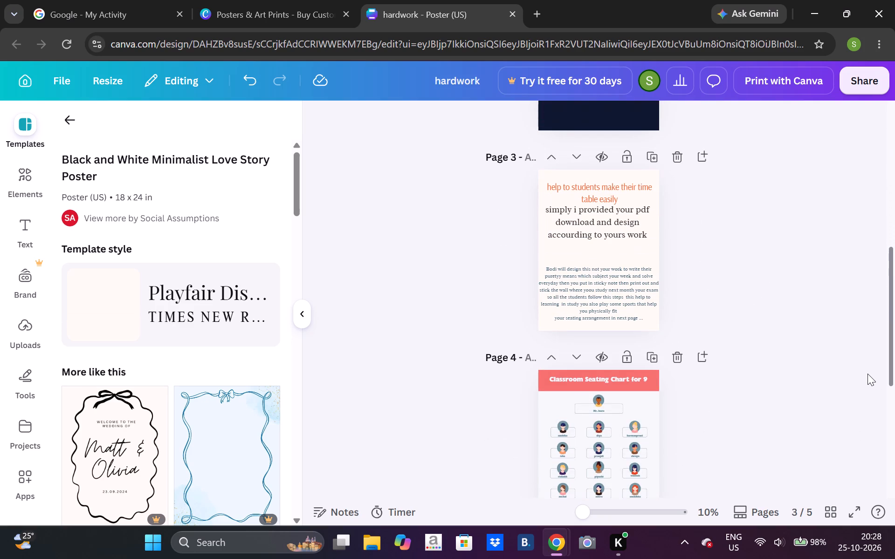
pyautogui.moveTo(867, 374); pyautogui.dragTo(785, 295)
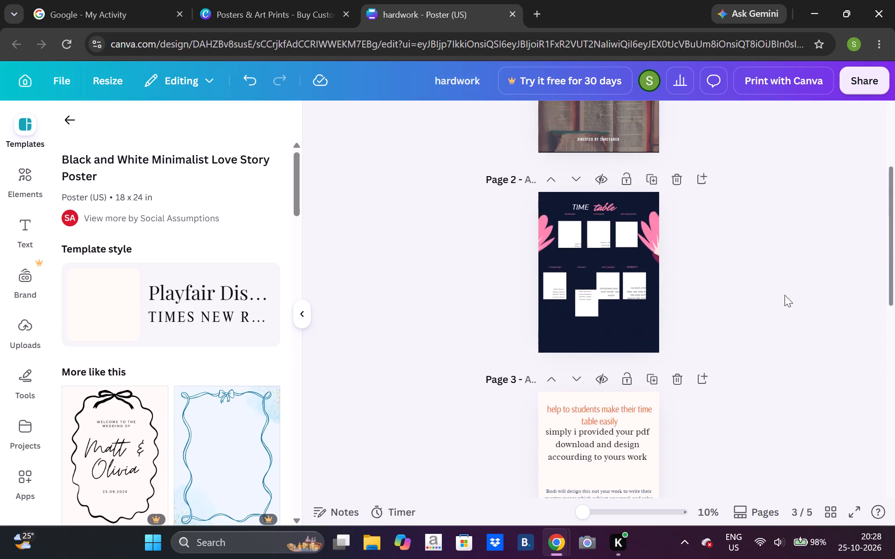
pyautogui.moveTo(785, 295); pyautogui.dragTo(849, 460)
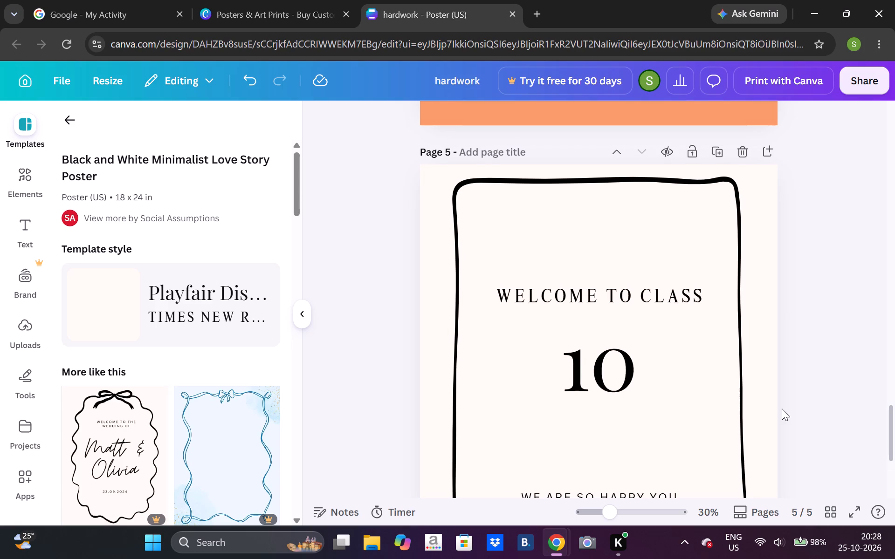
# Examine the class 10 welcome page closely, and look back up through pages 4 and 3 to the timetable on page 2.
pyautogui.press('Down')
pyautogui.press('Down')
pyautogui.press('Down')
pyautogui.press('Down')
pyautogui.press('Down')
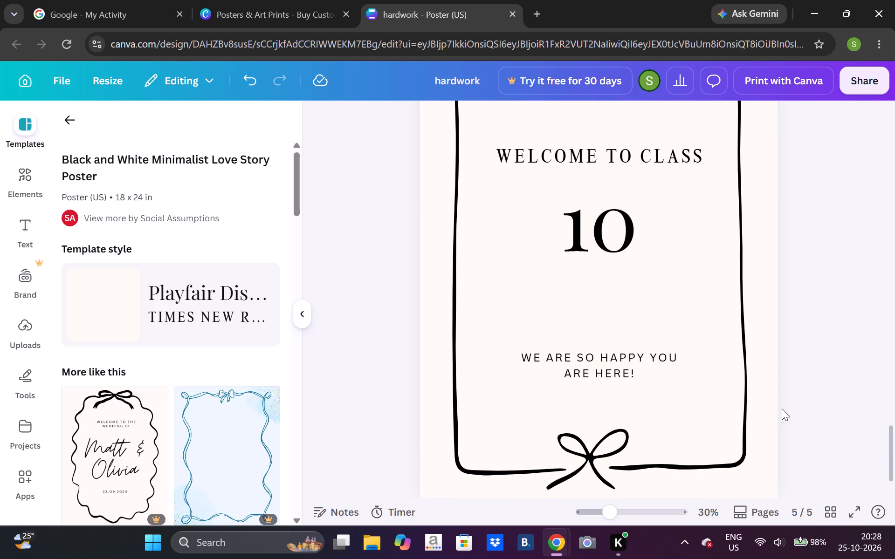
pyautogui.press('Down')
pyautogui.press('Up')
pyautogui.press('Down')
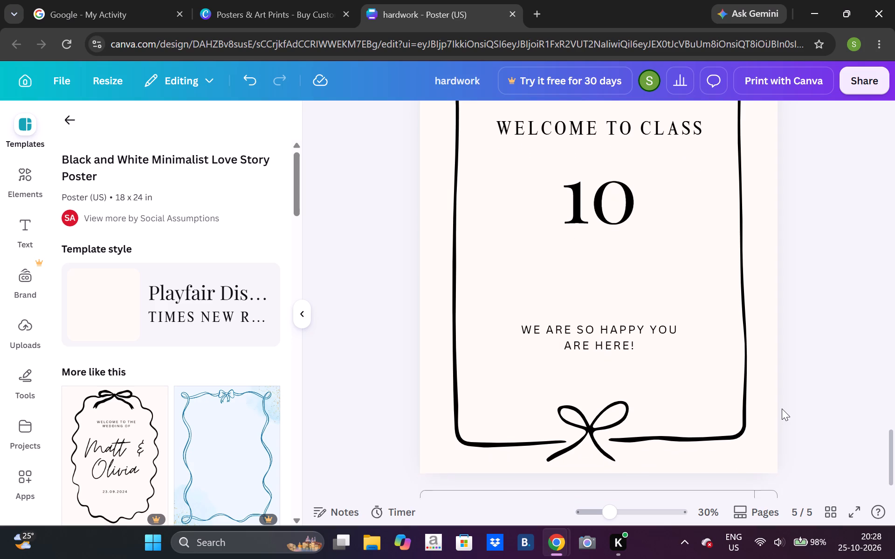
pyautogui.press('Down')
pyautogui.press('Down')
pyautogui.press('Down')
pyautogui.press('Down')
pyautogui.press('Up')
pyautogui.press('Up')
pyautogui.press('Up')
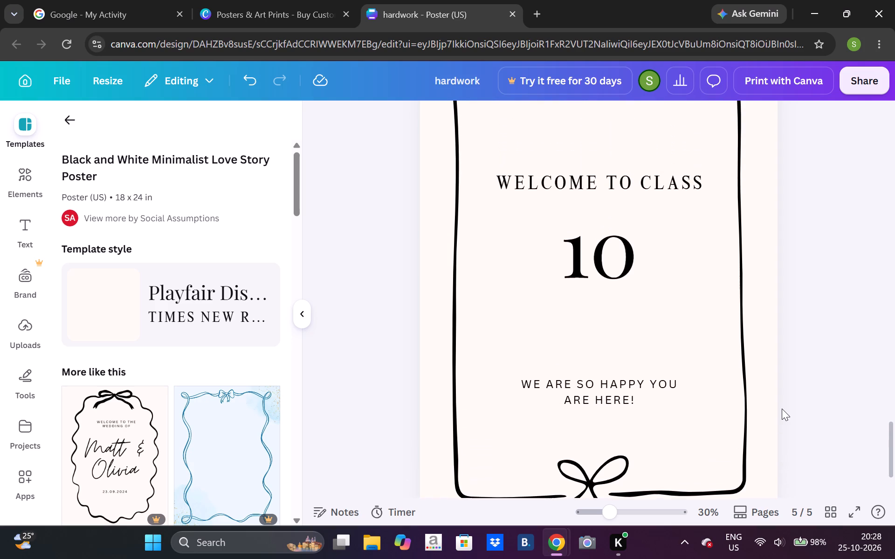
pyautogui.press('Up')
pyautogui.press('Up')
pyautogui.press('Up')
pyautogui.press('Up')
pyautogui.press('Up')
pyautogui.press('Up')
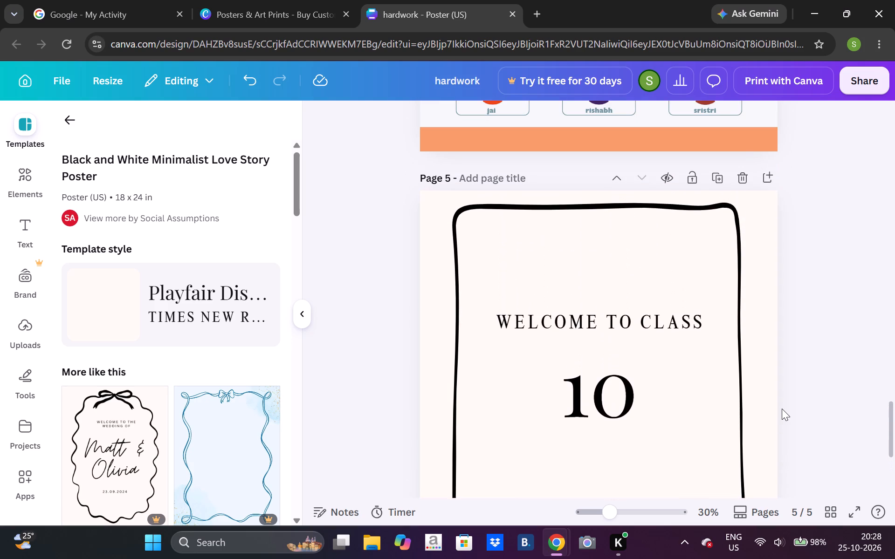
pyautogui.press('Up')
pyautogui.press('Up')
pyautogui.press('Up')
pyautogui.press('Up')
pyautogui.press('Up')
pyautogui.press('Up')
pyautogui.press('Up')
pyautogui.press('Up')
pyautogui.press('Up')
pyautogui.press('Up')
pyautogui.press('Up')
pyautogui.press('Up')
pyautogui.press('Up')
pyautogui.press('Up')
pyautogui.press('Up')
pyautogui.press('Up')
pyautogui.press('Up')
pyautogui.press('Up')
pyautogui.press('Up')
pyautogui.press('Up')
pyautogui.press('Up')
pyautogui.press('Up')
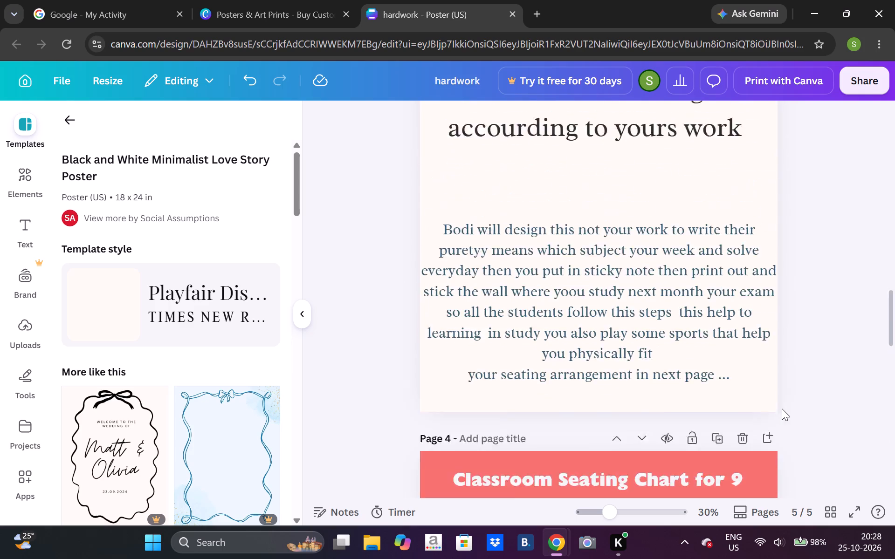
pyautogui.press('Up')
pyautogui.press('Up')
pyautogui.press('Up')
pyautogui.press('Up')
pyautogui.press('Up')
pyautogui.press('Up')
pyautogui.press('Up')
pyautogui.press('Up')
pyautogui.press('Up')
pyautogui.press('Up')
pyautogui.press('Up')
pyautogui.press('Up')
pyautogui.press('Up')
pyautogui.press('Up')
pyautogui.press('Up')
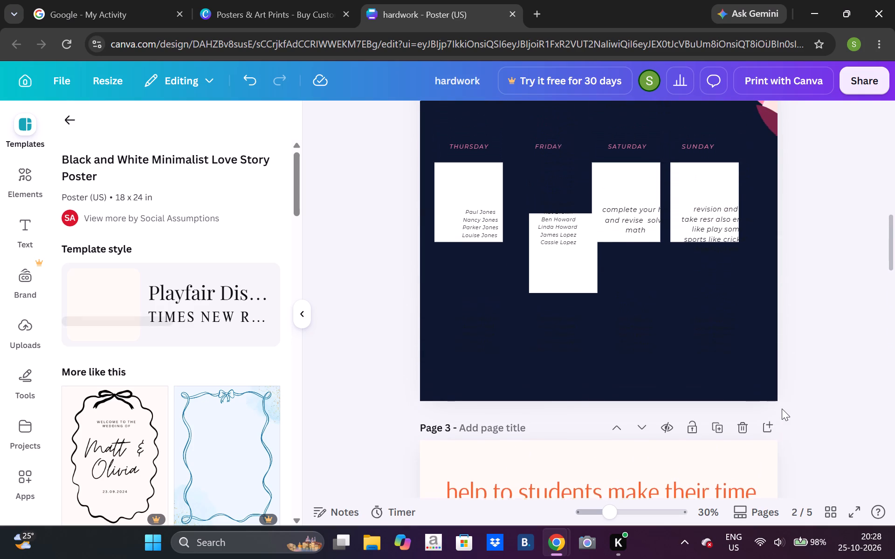
pyautogui.press('Up')
# Move the dropped white Friday box on page 2 up under its heading, level with the other boxes, and resize it to about 3.5 by 3.8 in.
pyautogui.click(577, 320)
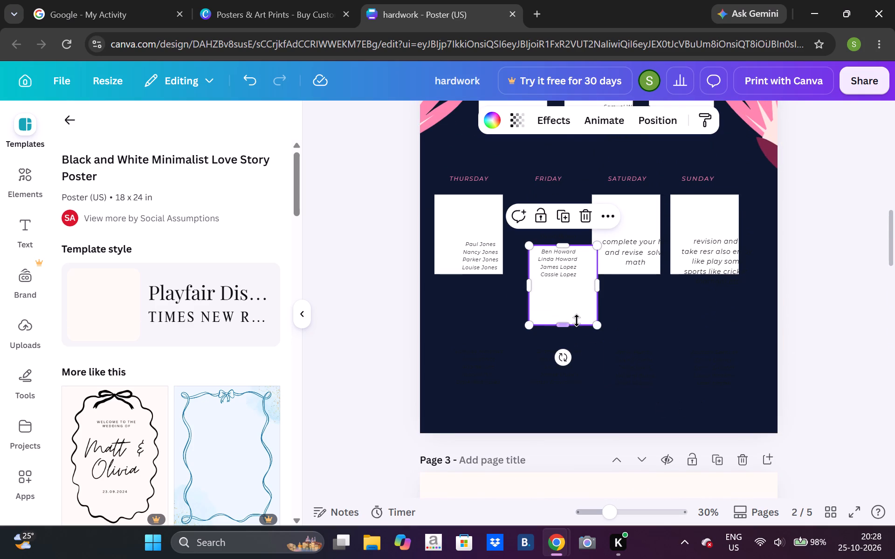
pyautogui.moveTo(577, 320); pyautogui.dragTo(575, 312)
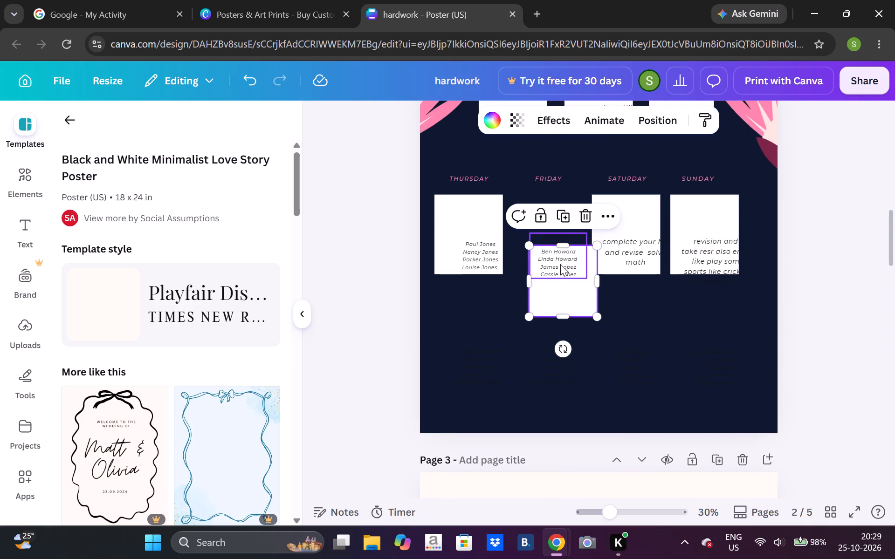
pyautogui.click(593, 257)
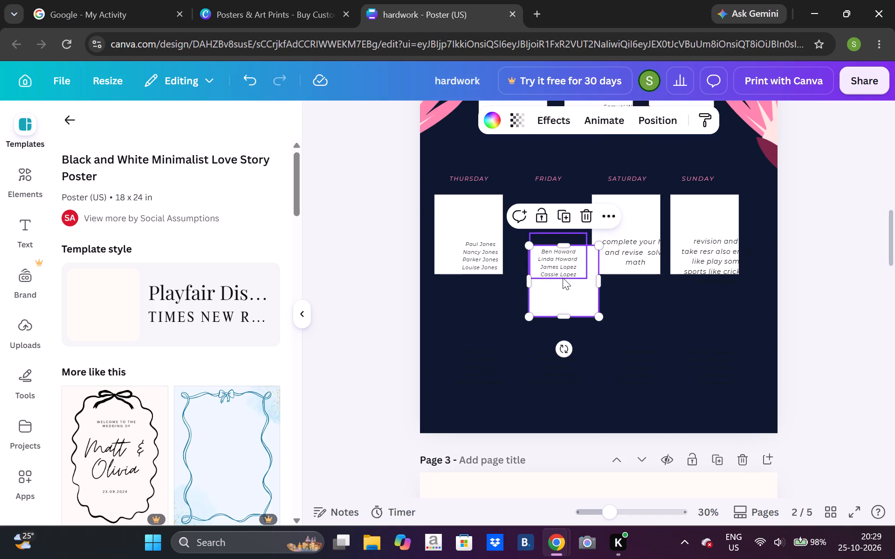
pyautogui.moveTo(563, 278); pyautogui.dragTo(546, 228)
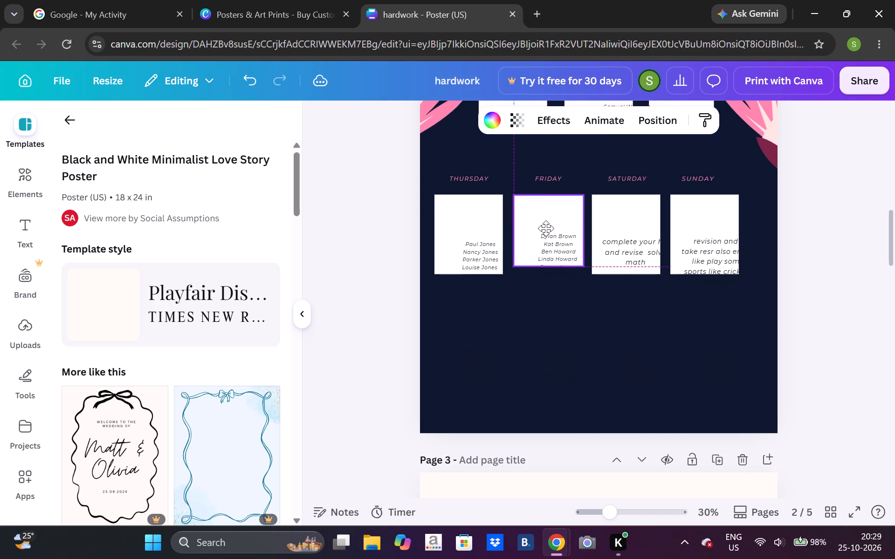
pyautogui.moveTo(546, 228); pyautogui.dragTo(544, 229)
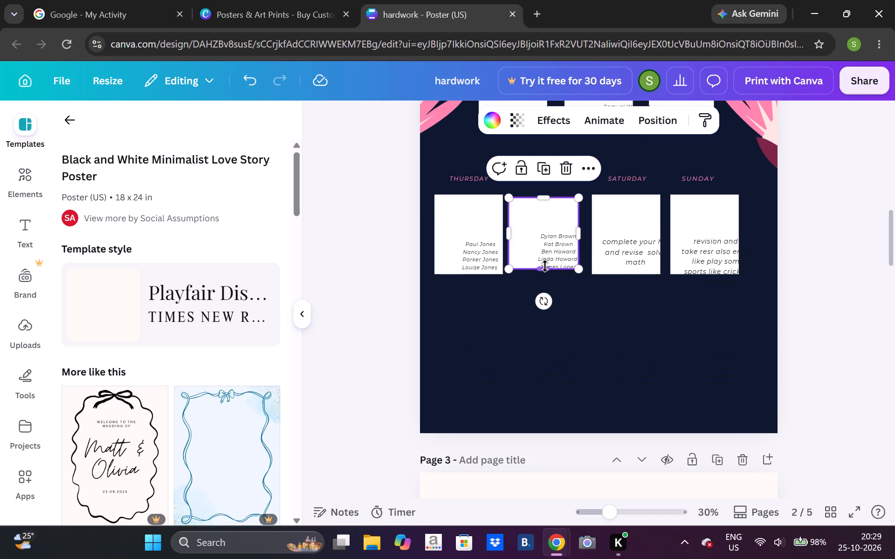
pyautogui.moveTo(542, 266); pyautogui.dragTo(551, 271)
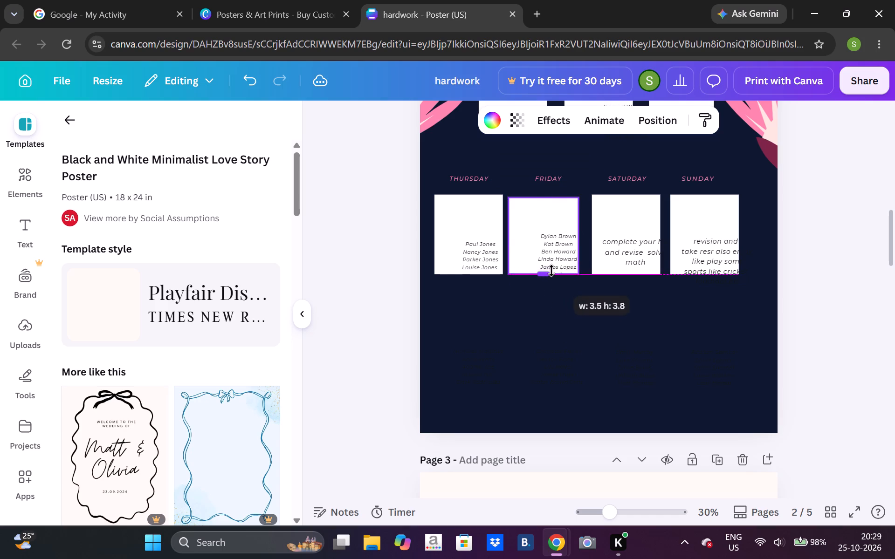
pyautogui.moveTo(551, 271); pyautogui.dragTo(550, 269)
pyautogui.moveTo(540, 202); pyautogui.dragTo(540, 198)
pyautogui.click(540, 198)
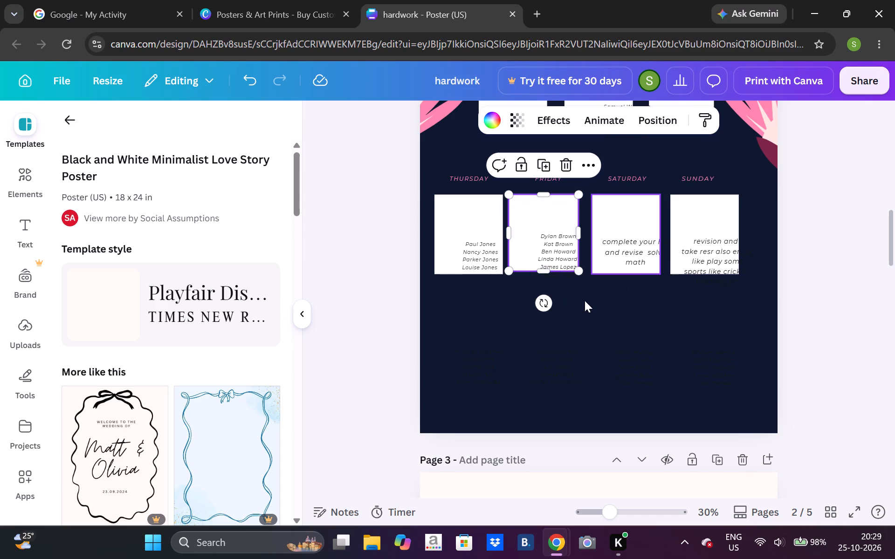
pyautogui.click(585, 300)
# Review all five poster pages again, from the timetable and seating chart to the class 10 welcome page, the title page and page 3.
pyautogui.click(874, 191)
pyautogui.moveTo(874, 191); pyautogui.dragTo(782, 181)
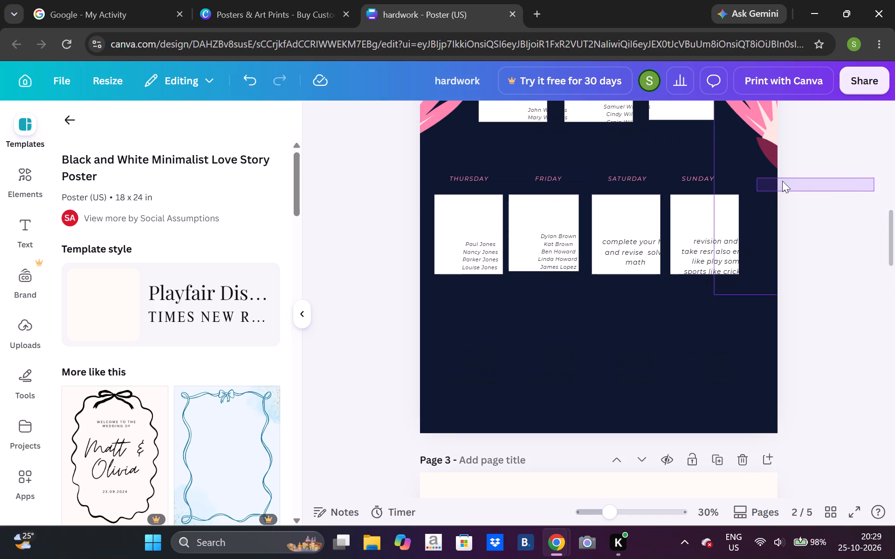
pyautogui.moveTo(782, 181); pyautogui.dragTo(894, 170)
pyautogui.click(894, 170)
pyautogui.tripleClick(894, 170)
pyautogui.click(894, 170)
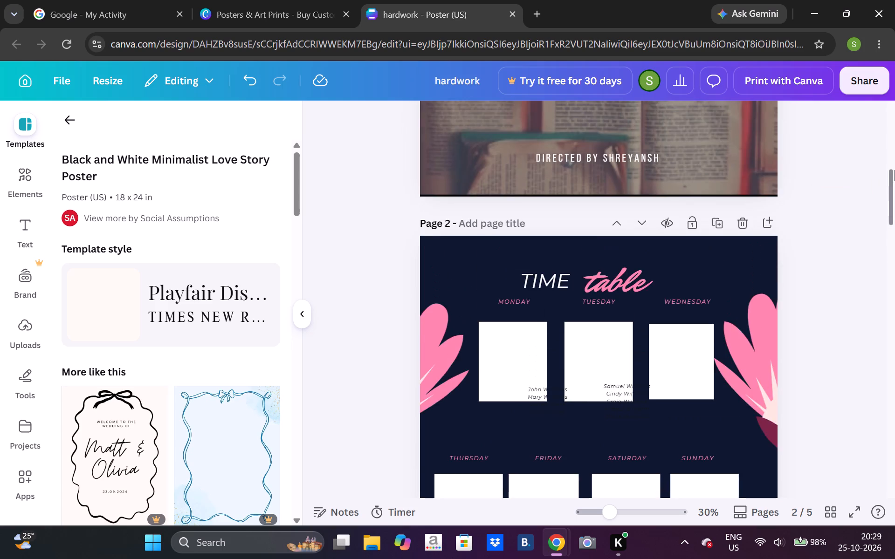
pyautogui.moveTo(894, 170); pyautogui.dragTo(859, 174)
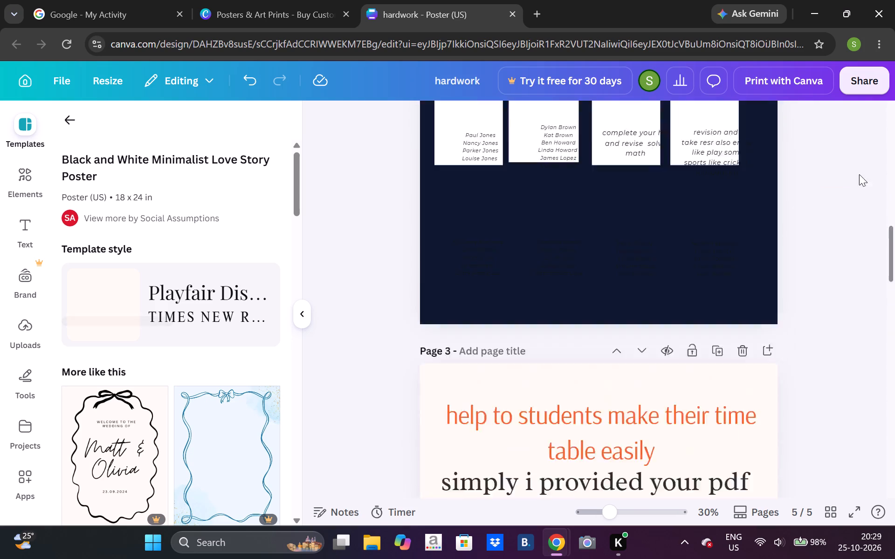
pyautogui.moveTo(859, 174); pyautogui.dragTo(397, 377)
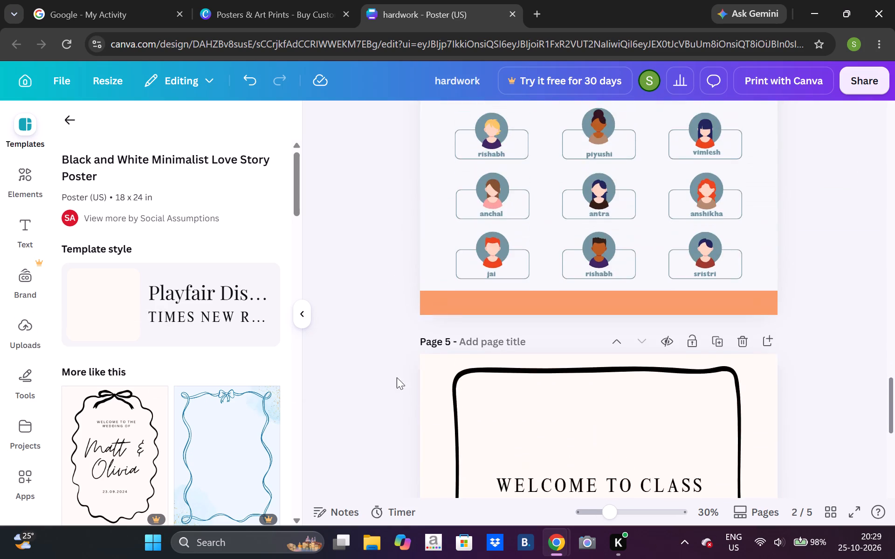
pyautogui.moveTo(397, 377); pyautogui.dragTo(814, 348)
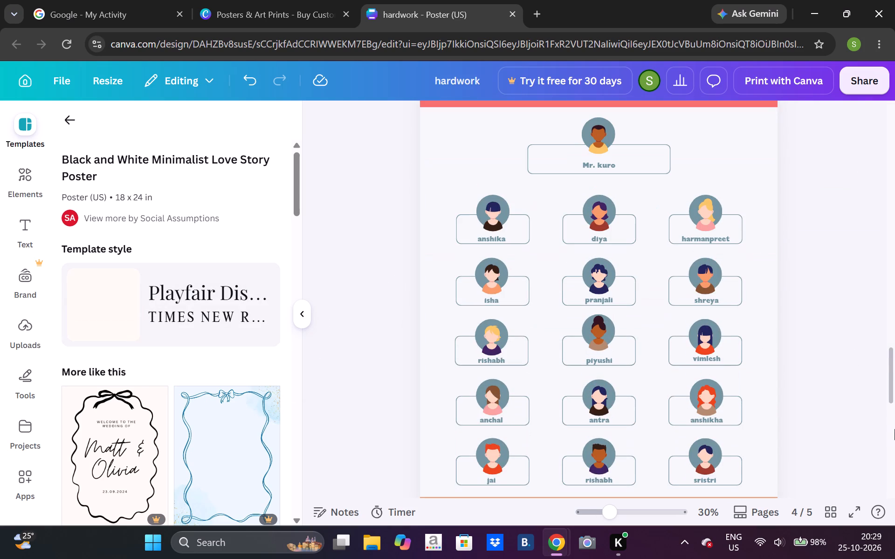
pyautogui.tripleClick(894, 443)
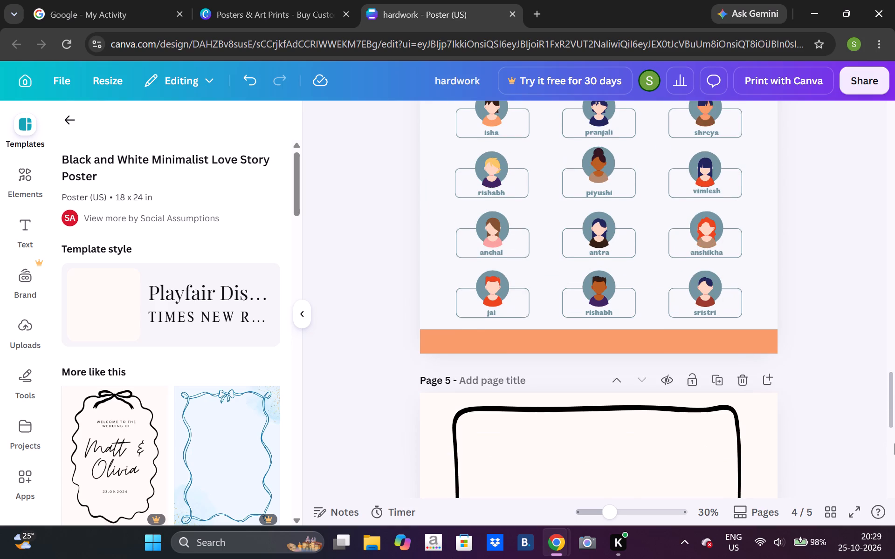
pyautogui.tripleClick(894, 443)
pyautogui.click(894, 443)
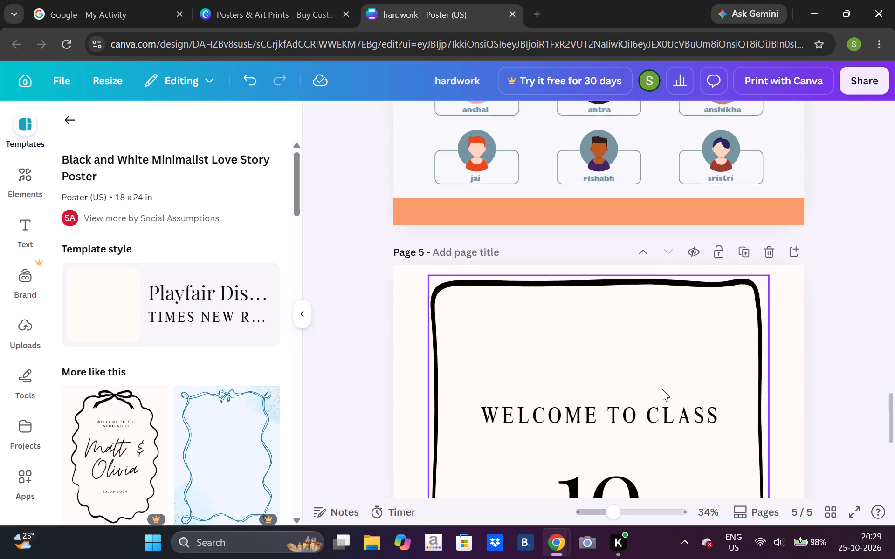
pyautogui.doubleClick(894, 458)
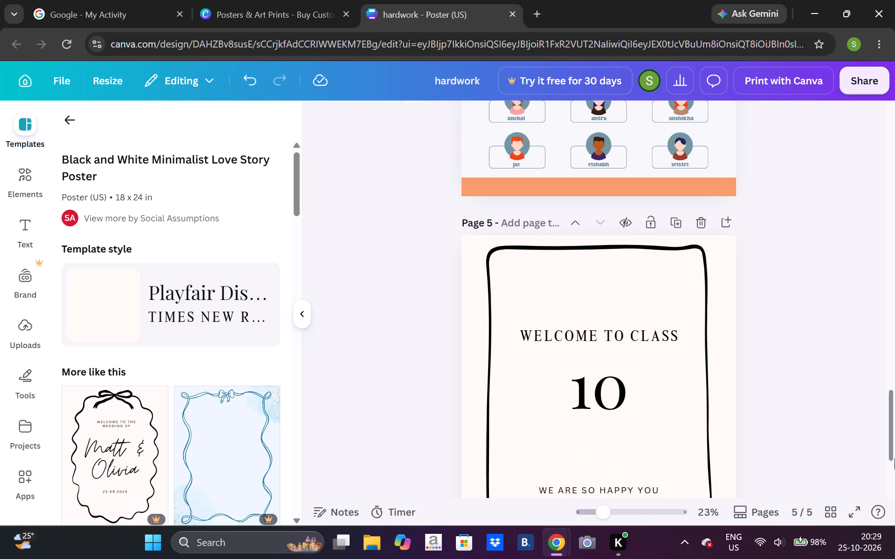
pyautogui.moveTo(894, 458); pyautogui.dragTo(833, 107)
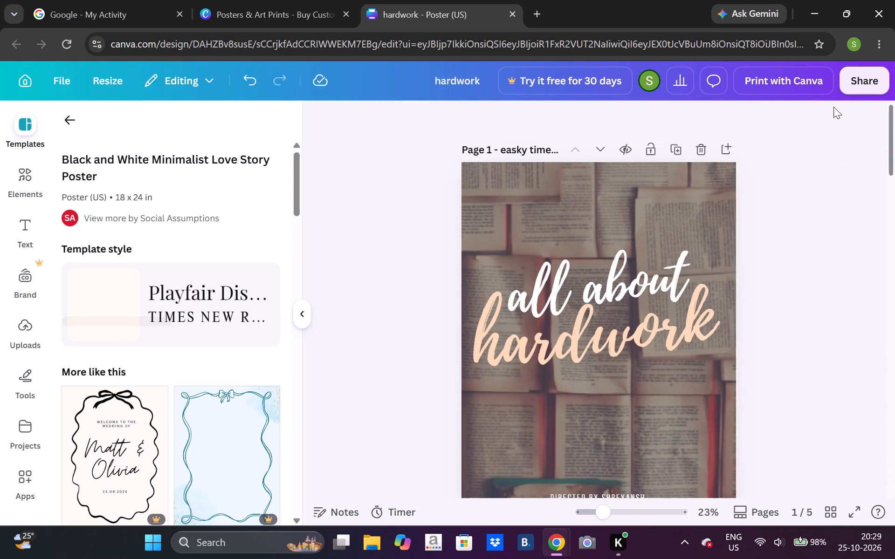
pyautogui.moveTo(833, 107); pyautogui.dragTo(857, 344)
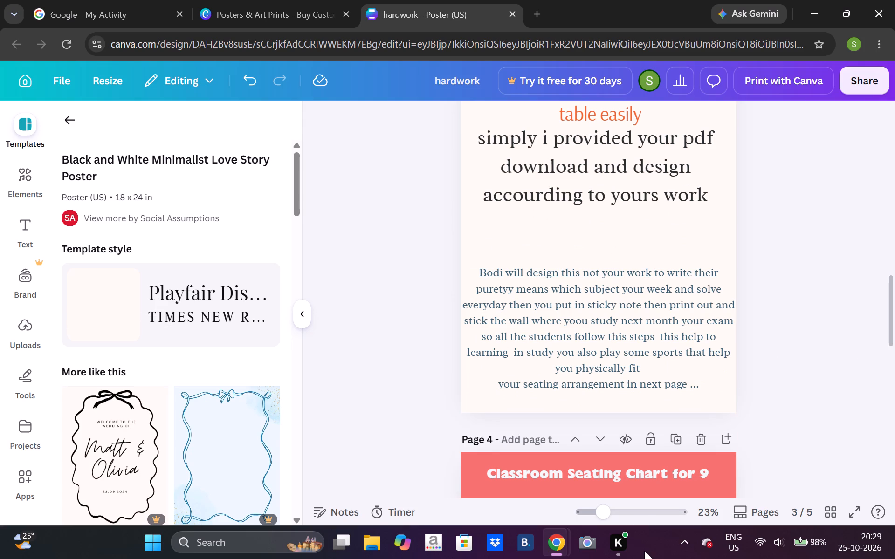